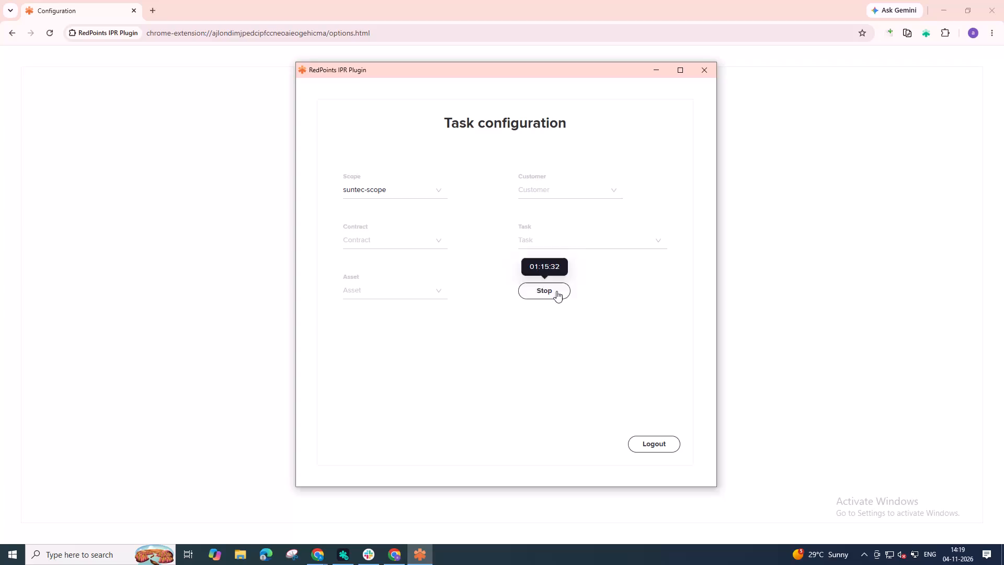
Set the customer to Hilti Corporation in the task configuration.
click(587, 194)
key(ctrl+v)
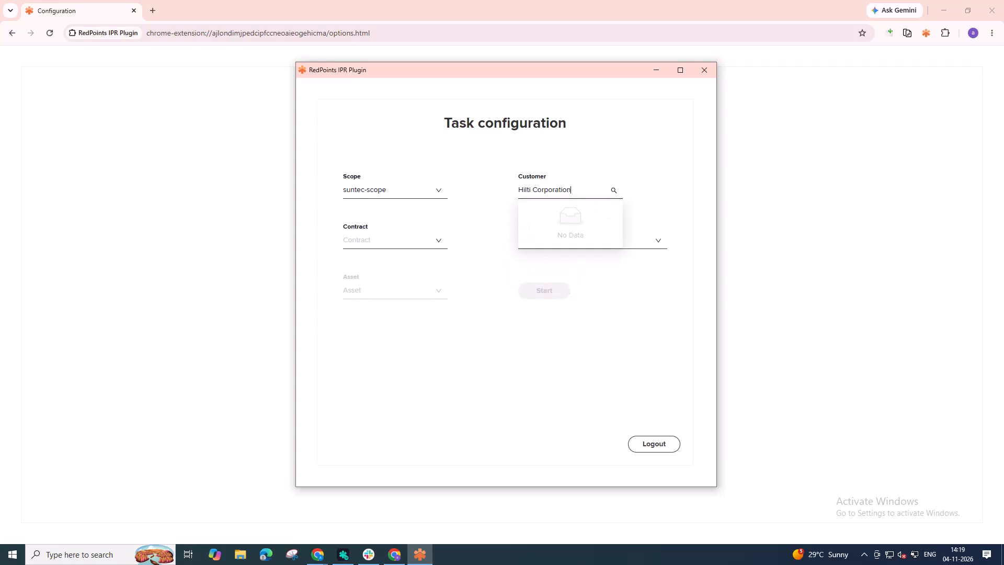
key(BackSpace)
key(BackSpace)
key(BackSpace)
key(BackSpace)
key(BackSpace)
key(BackSpace)
key(BackSpace)
key(BackSpace)
key(BackSpace)
click(604, 213)
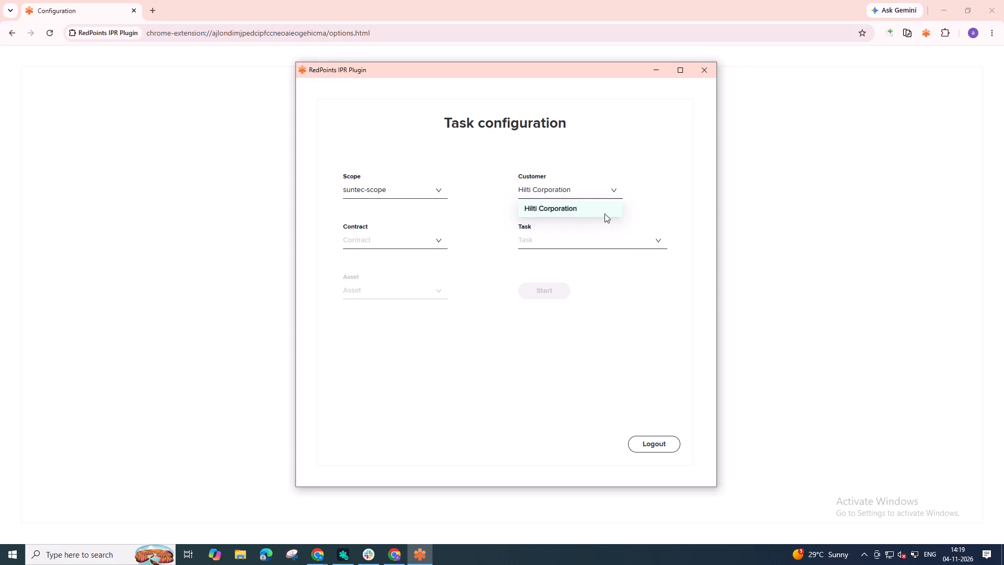
Choose the Detection task, the IPR Brand Protection contract and the asset Hilti - 6 - Anchors, and start the task timer.
click(575, 242)
click(551, 270)
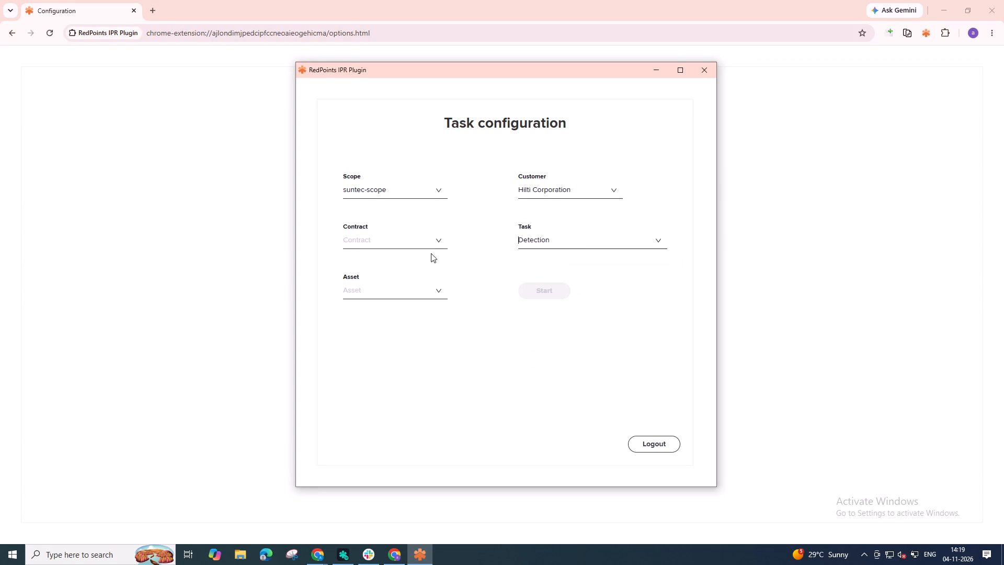
click(433, 248)
click(424, 265)
click(413, 297)
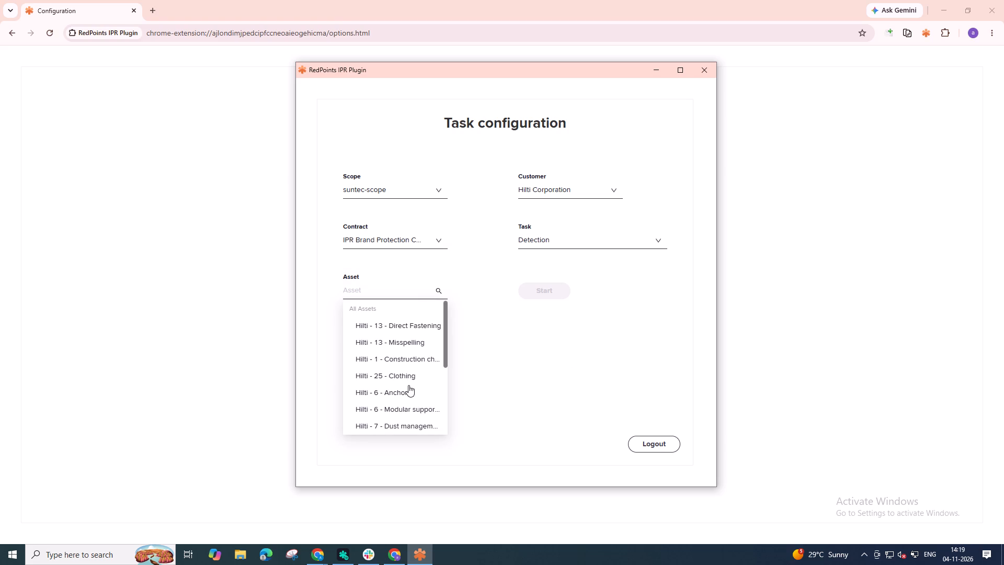
click(409, 394)
click(538, 297)
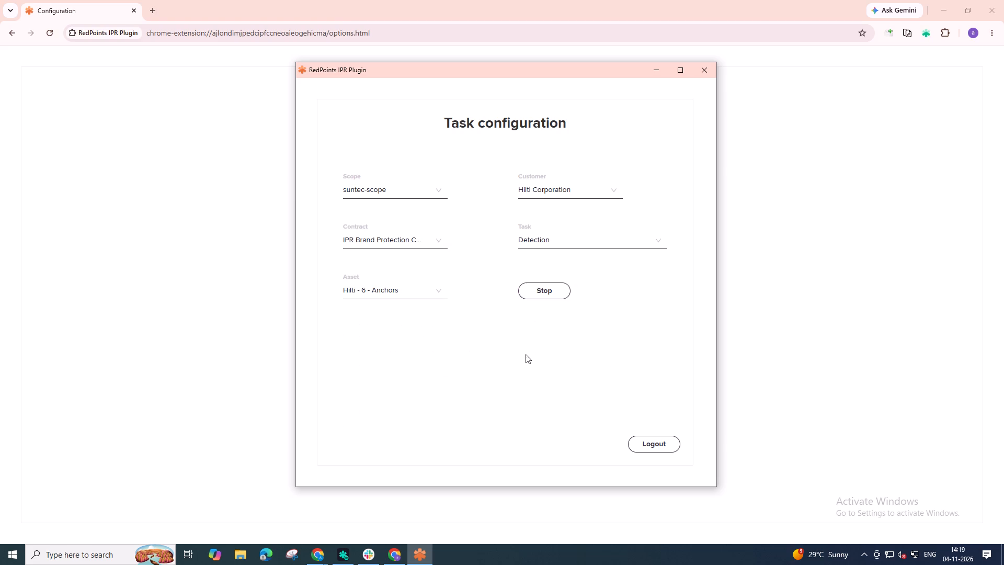
Open a new browser tab and close the Configuration tab.
click(157, 11)
click(138, 10)
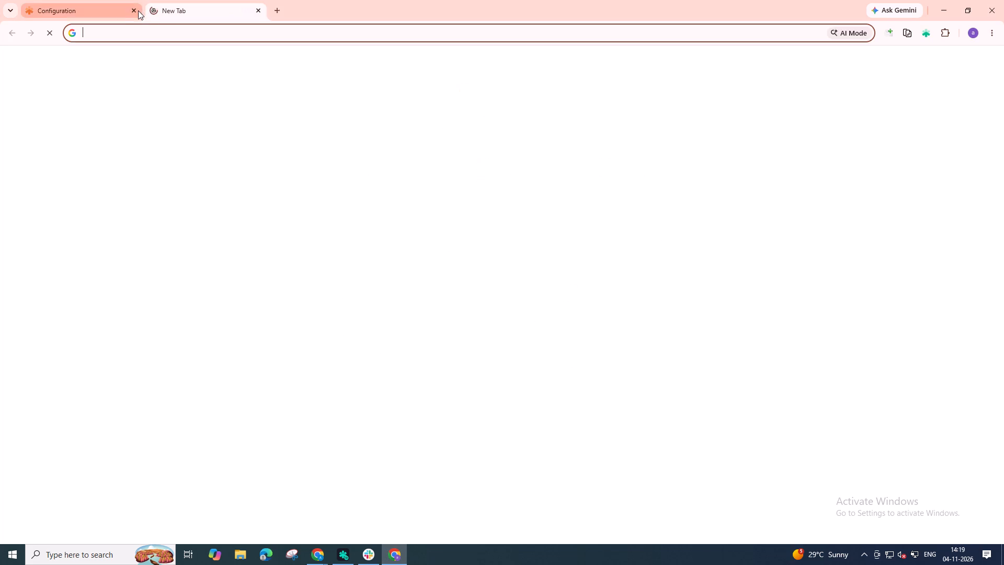
click(133, 14)
Search Google for "site:taobao.com hilti anchors" and expand the image results to review the listings.
key(s)
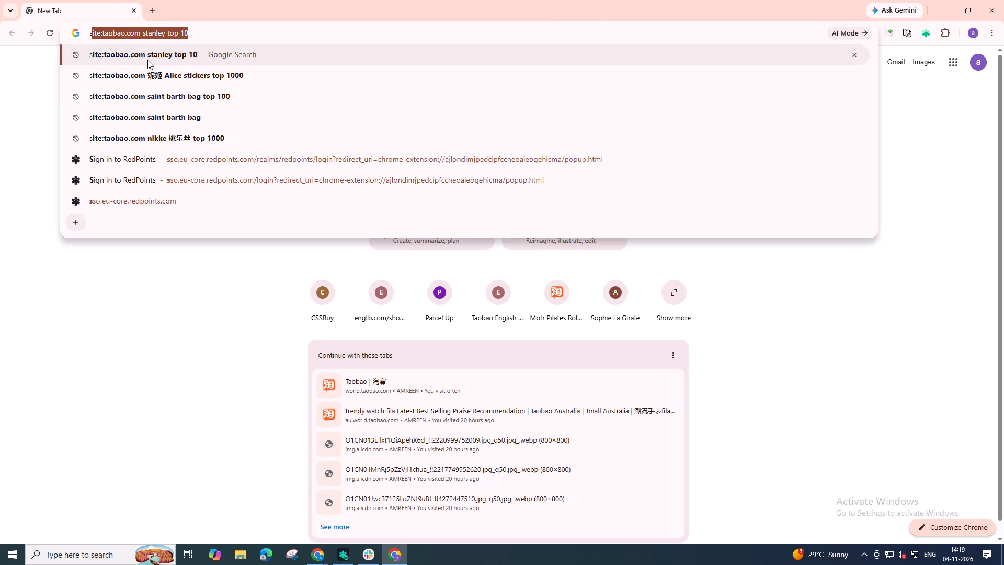
key(Right)
key(BackSpace)
key(BackSpace)
key(BackSpace)
key(BackSpace)
key(BackSpace)
key(BackSpace)
key(BackSpace)
key(BackSpace)
key(BackSpace)
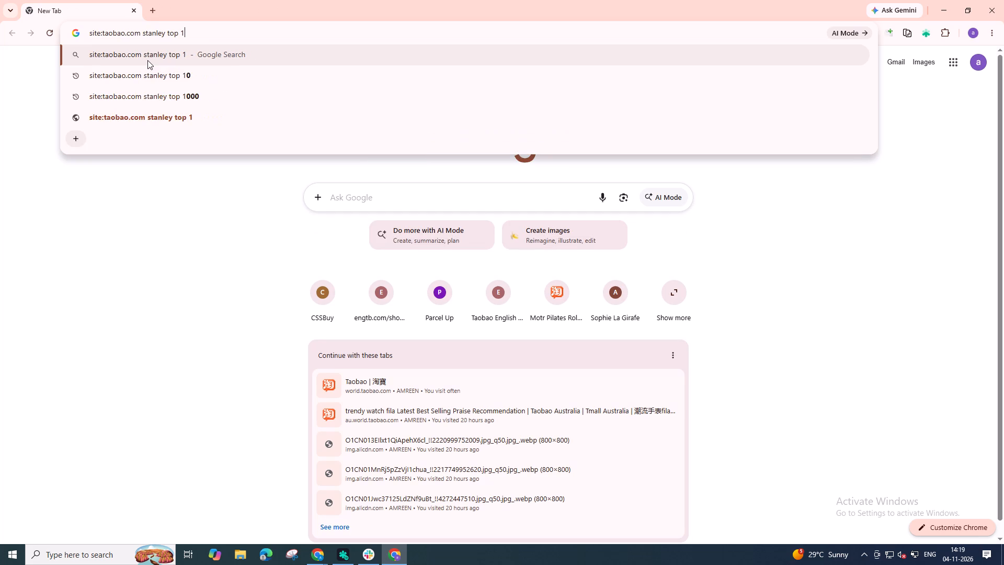
key(BackSpace)
key(BackSpace)
key(BackSpace)
key(BackSpace)
key(BackSpace)
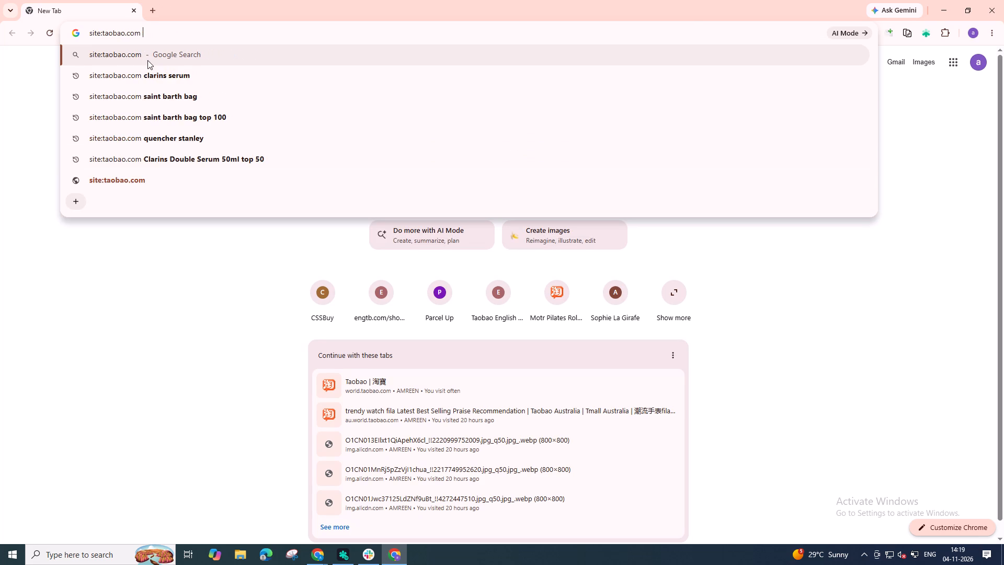
text(hilti)
key(space)
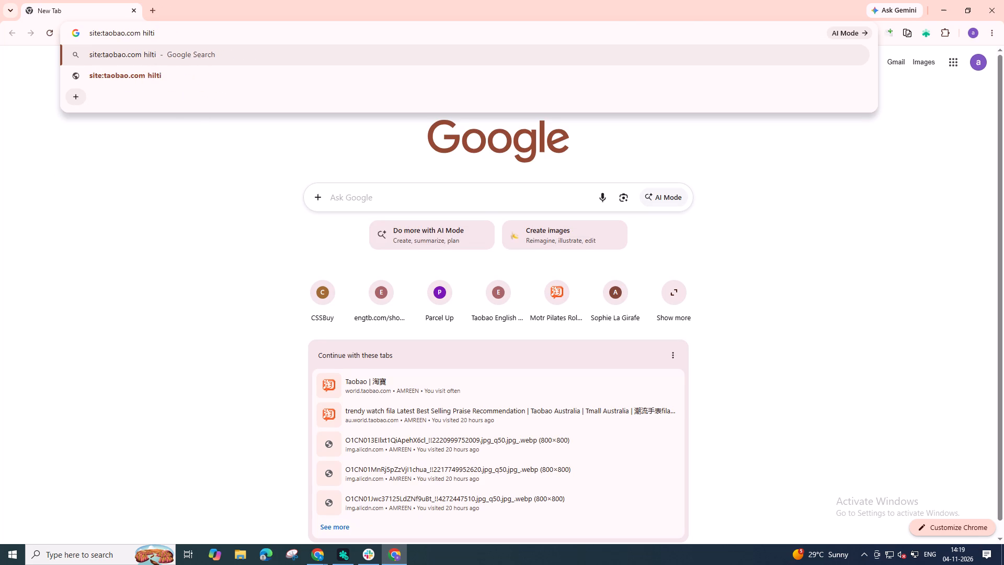
key(t)
key(BackSpace)
text(anchors)
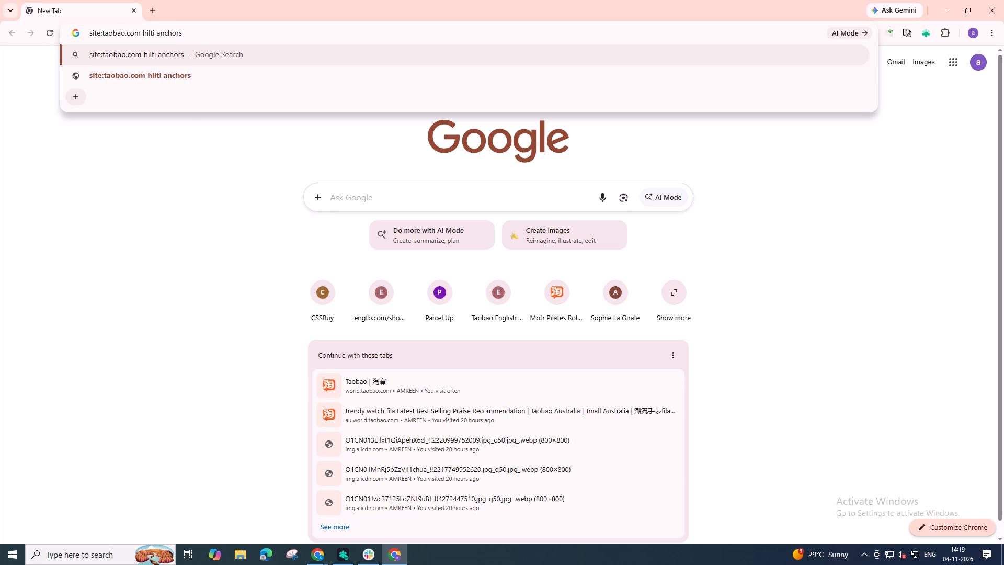
key(Return)
scroll(153, 58, down, 5)
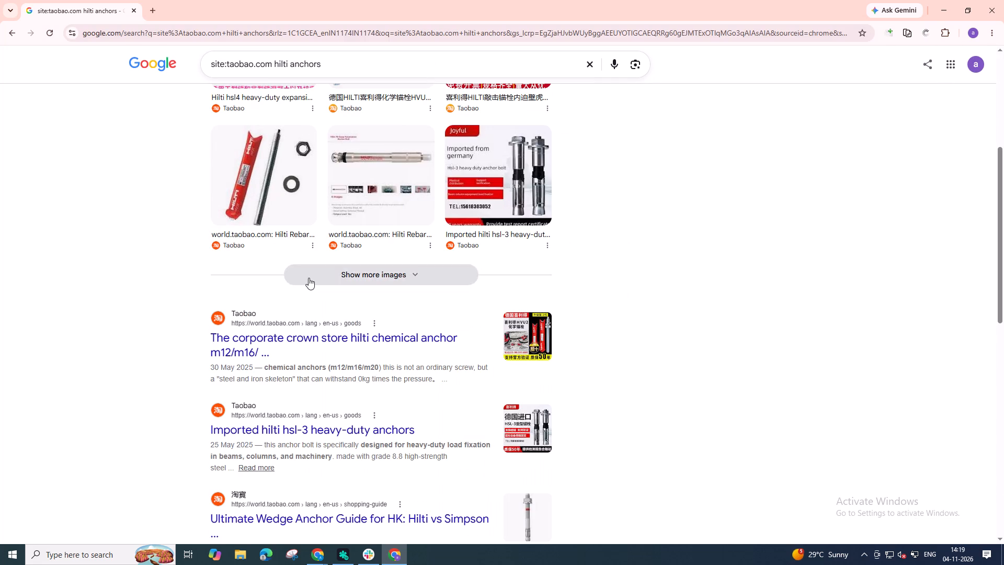
click(309, 277)
scroll(303, 273, down, 3)
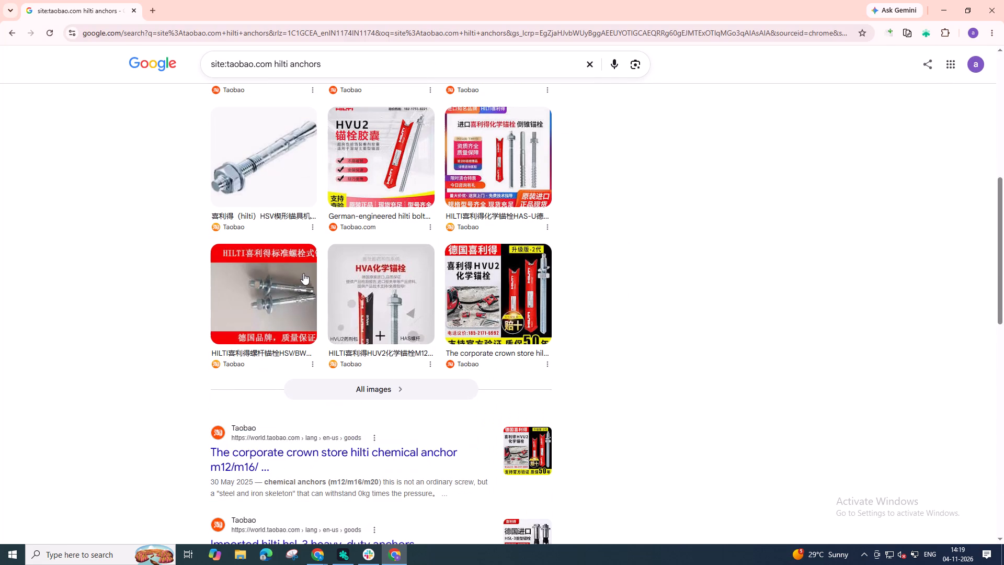
scroll(485, 361, up, 6)
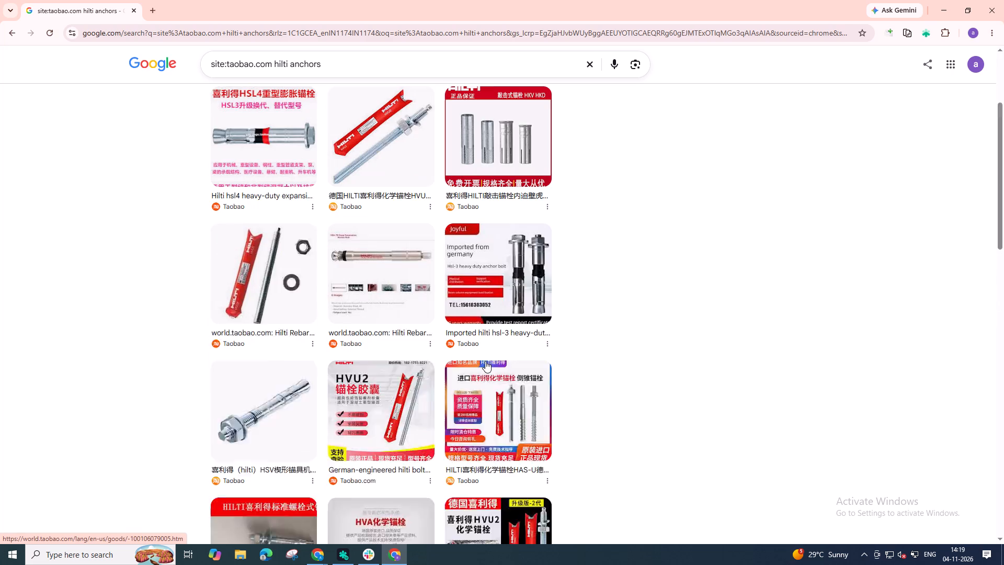
Extend the Google query to "site:taobao.com hilti anchors top 100" and run the search.
click(339, 62)
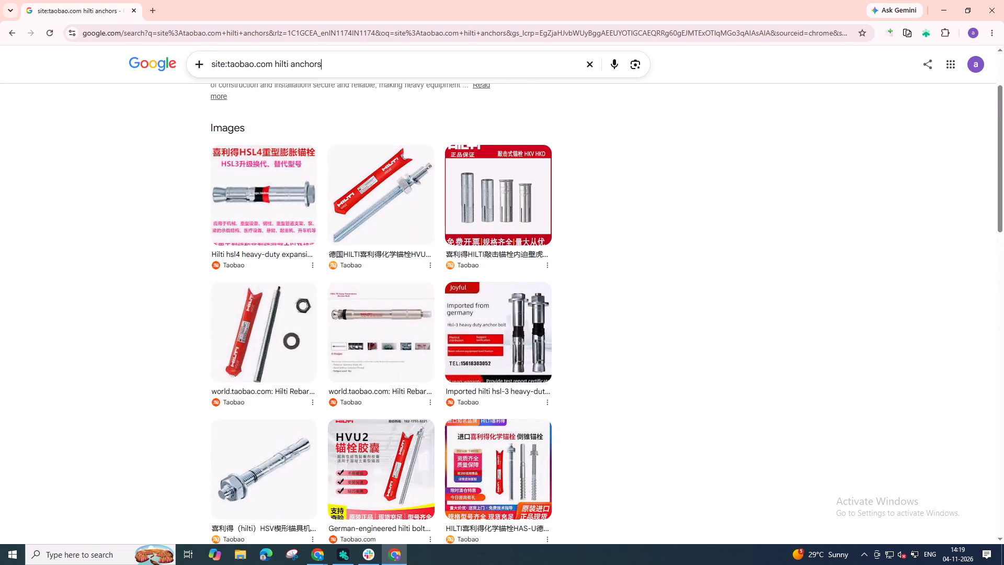
key(space)
text(top 100)
key(Return)
key(apostrophe)
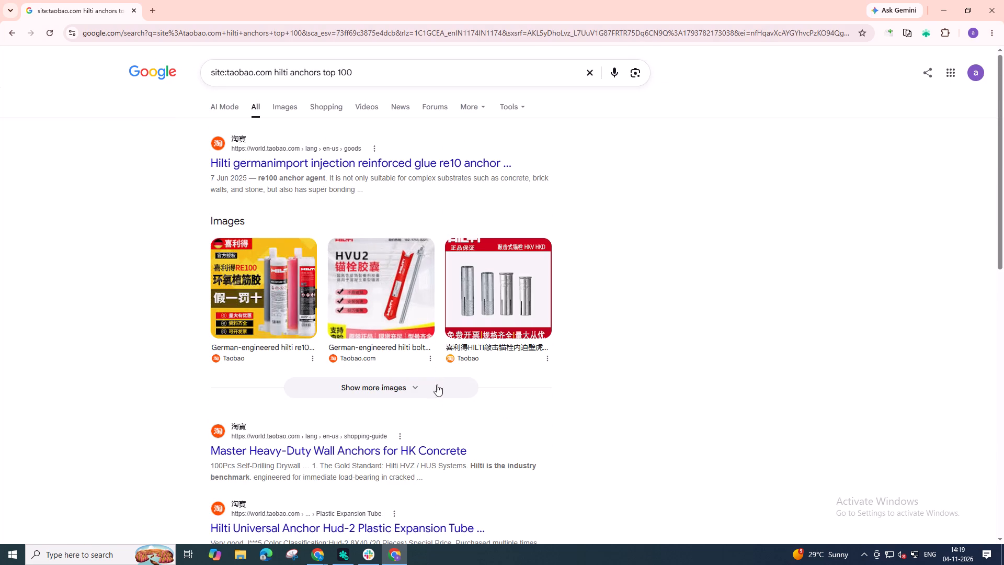
Expand the image results and examine the Taobao listings and web results for Hilti anchors.
click(437, 391)
scroll(494, 400, down, 4)
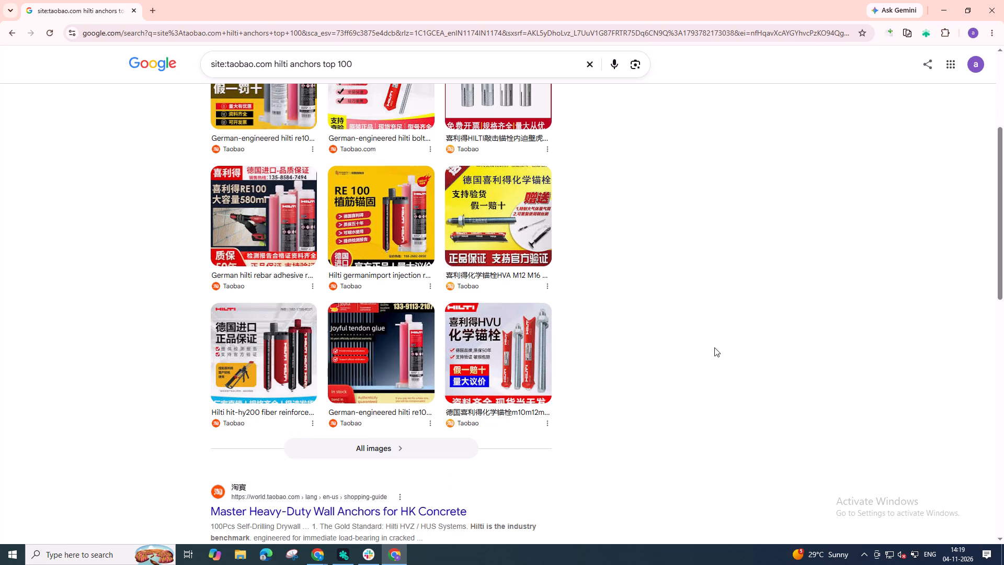
click(714, 347)
scroll(708, 354, up, 4)
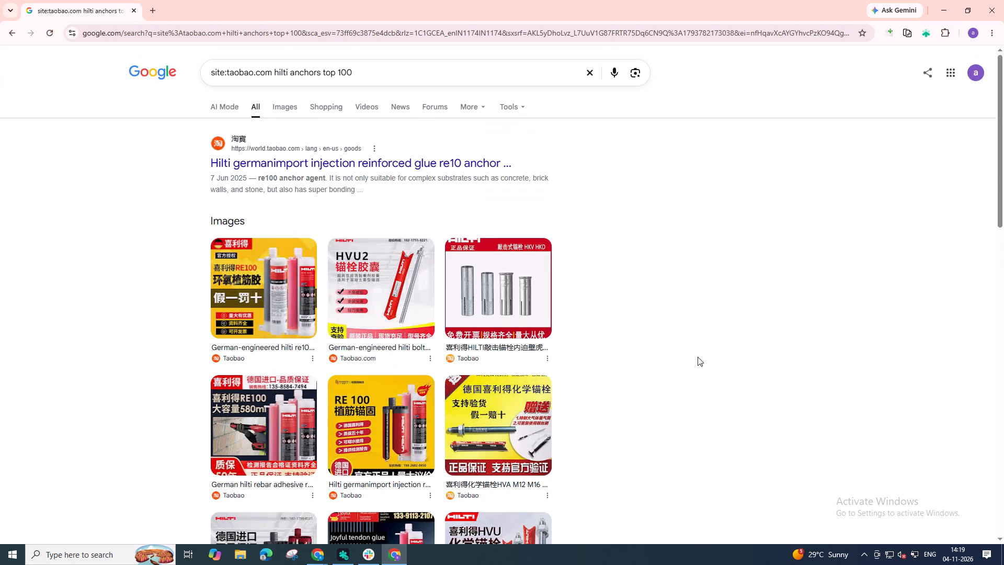
scroll(652, 365, down, 6)
scroll(395, 425, down, 6)
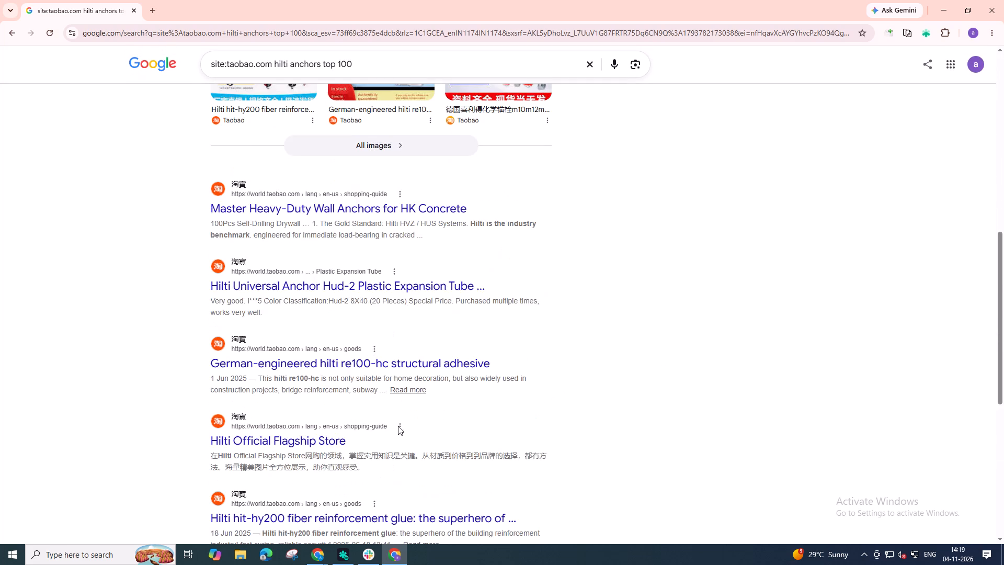
scroll(398, 426, down, 10)
scroll(427, 430, up, 13)
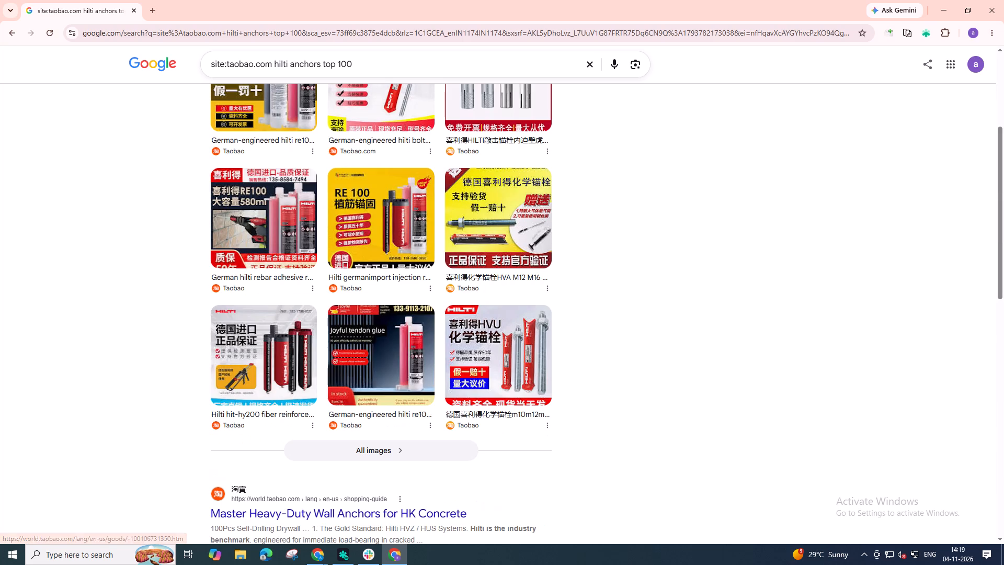
Remove "top 100" from the query, search again for "site:taobao.com hilti anchors" and expand the image results.
double_click(351, 61)
key(Delete)
key(BackSpace)
key(BackSpace)
key(BackSpace)
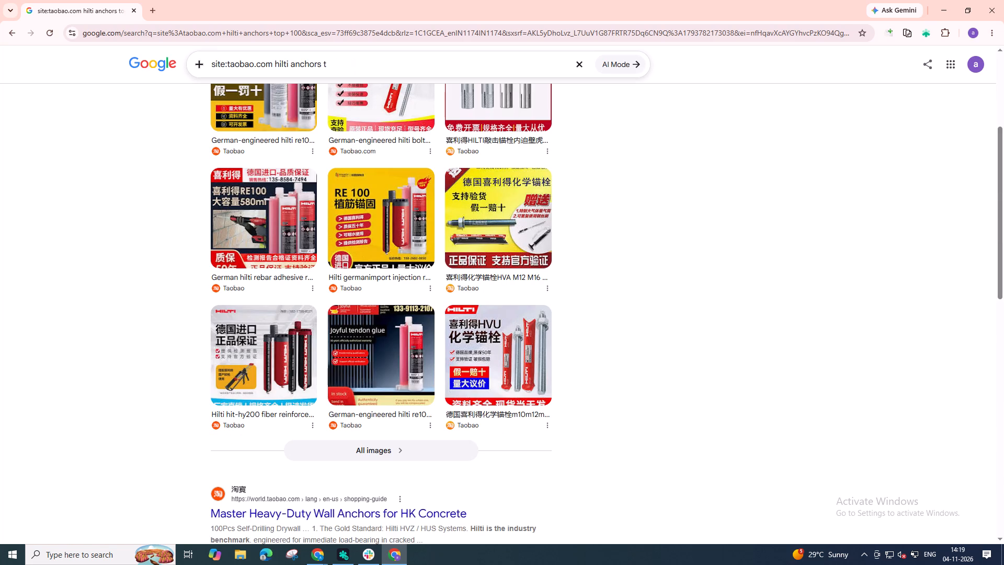
key(BackSpace)
key(BackSpace)
key(Return)
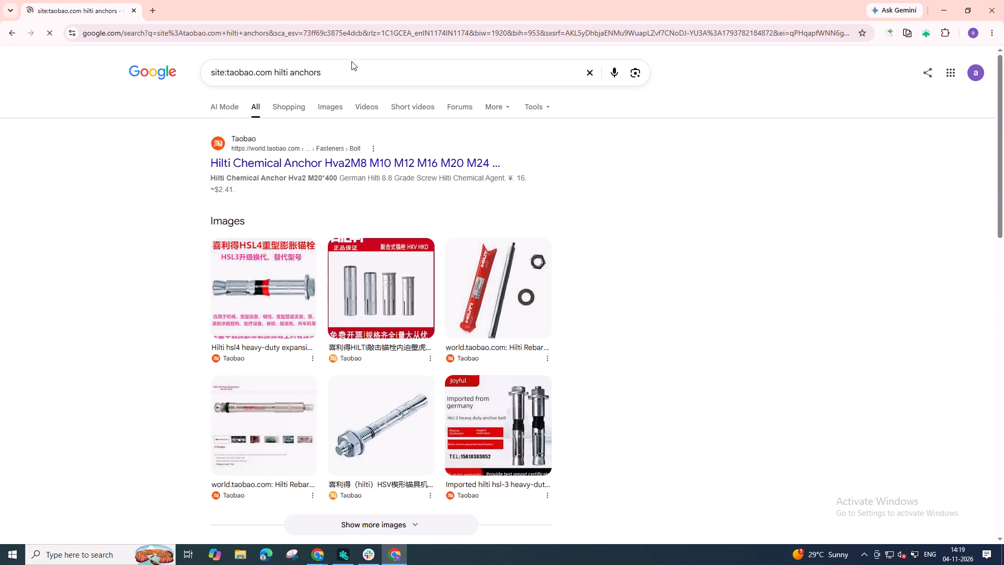
scroll(423, 213, down, 3)
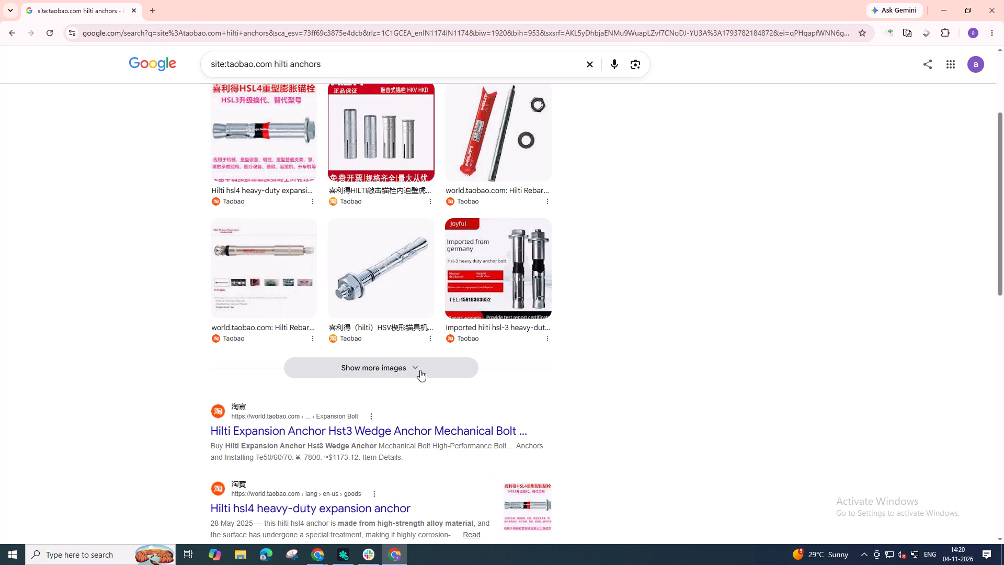
click(420, 370)
scroll(420, 369, down, 3)
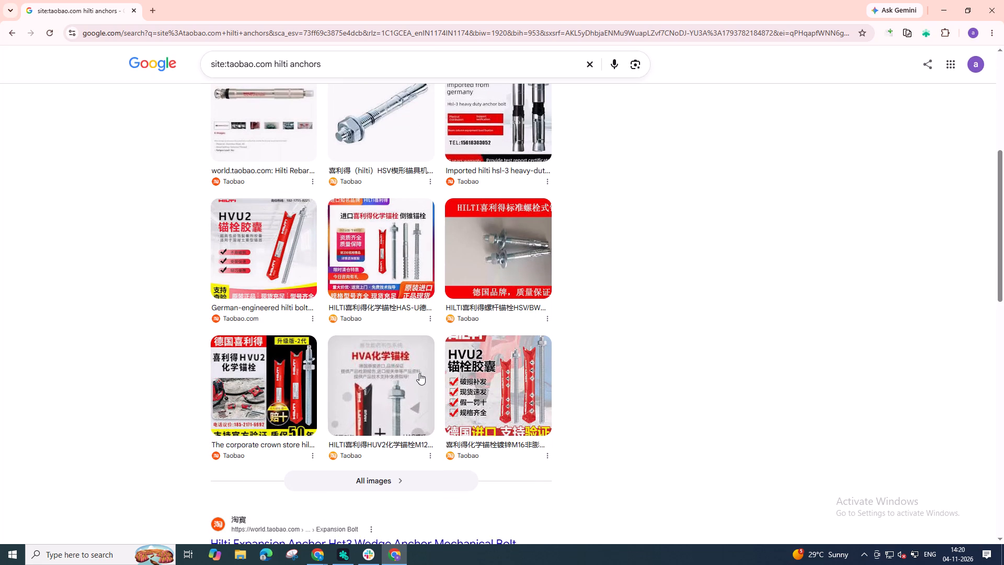
scroll(419, 367, up, 8)
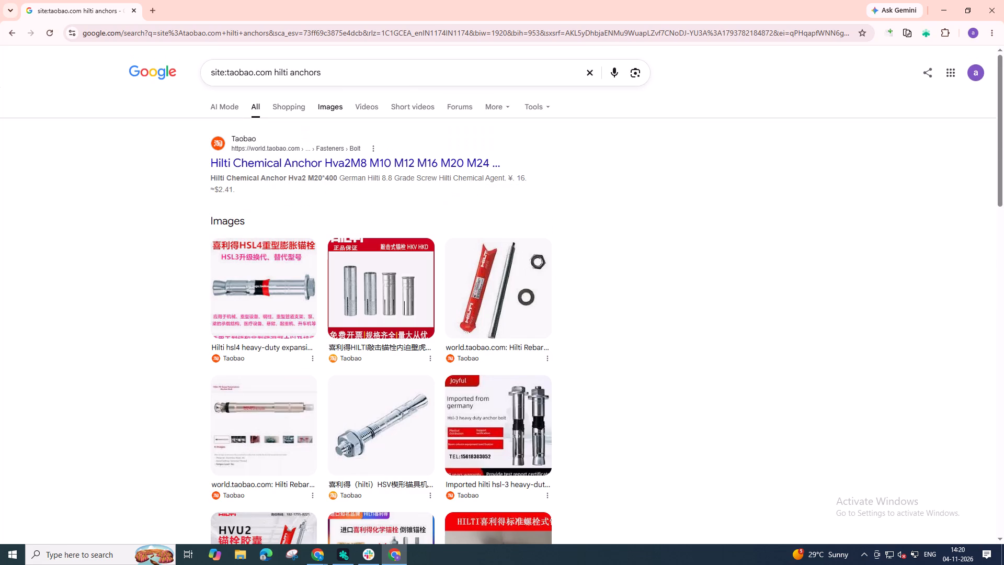
Search Google in a new tab for "au world taobao hilti anchors", reusing the product words from the earlier query.
click(153, 5)
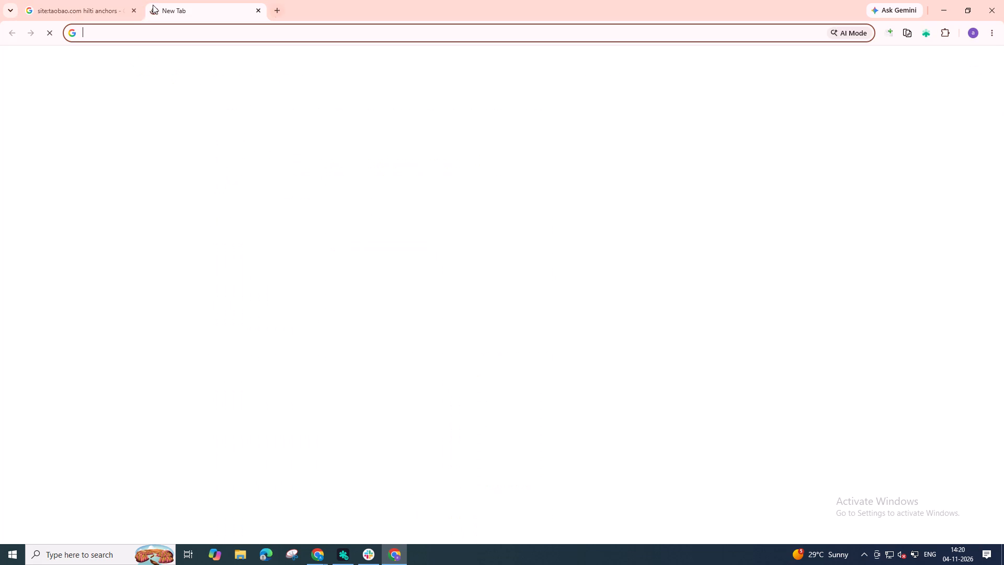
text(ua)
key(BackSpace)
key(BackSpace)
key(a)
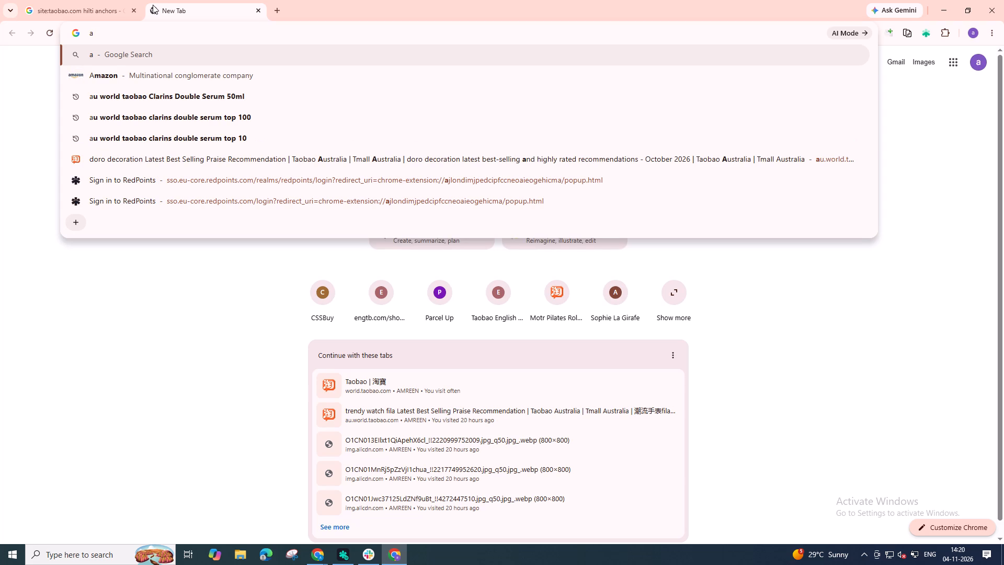
key(u)
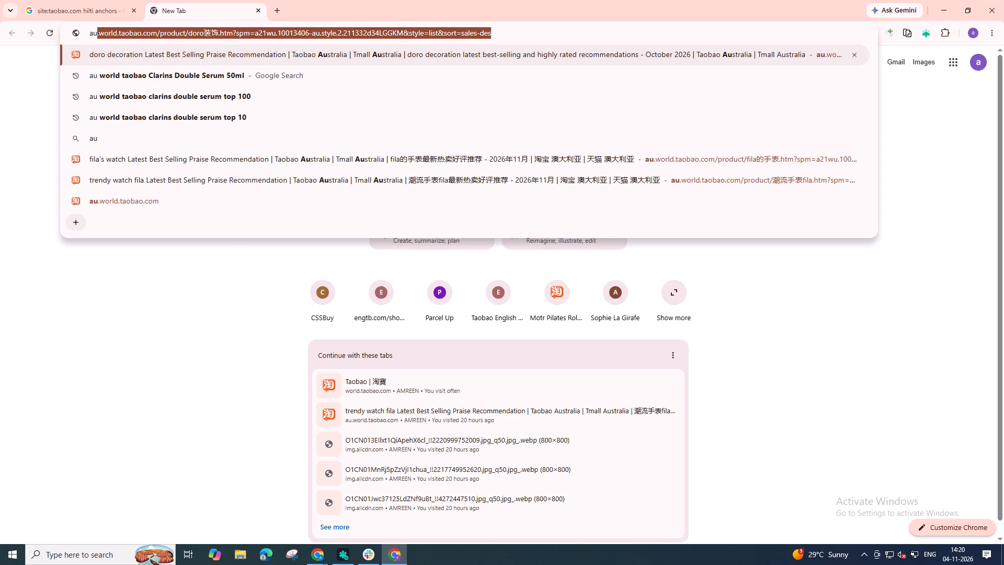
key(Down)
key(Down)
click(70, 0)
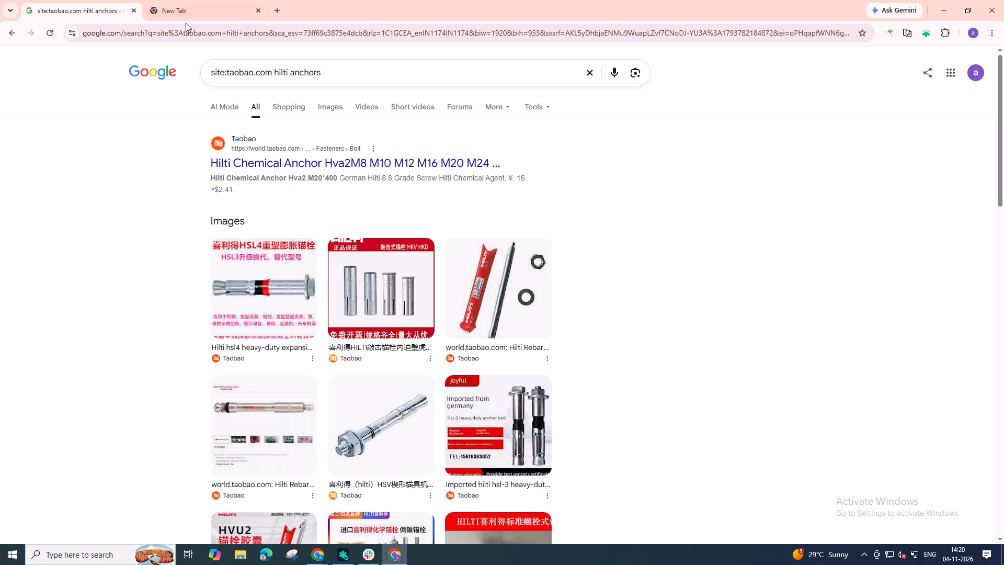
drag(276, 72, 331, 74)
key(ctrl+c)
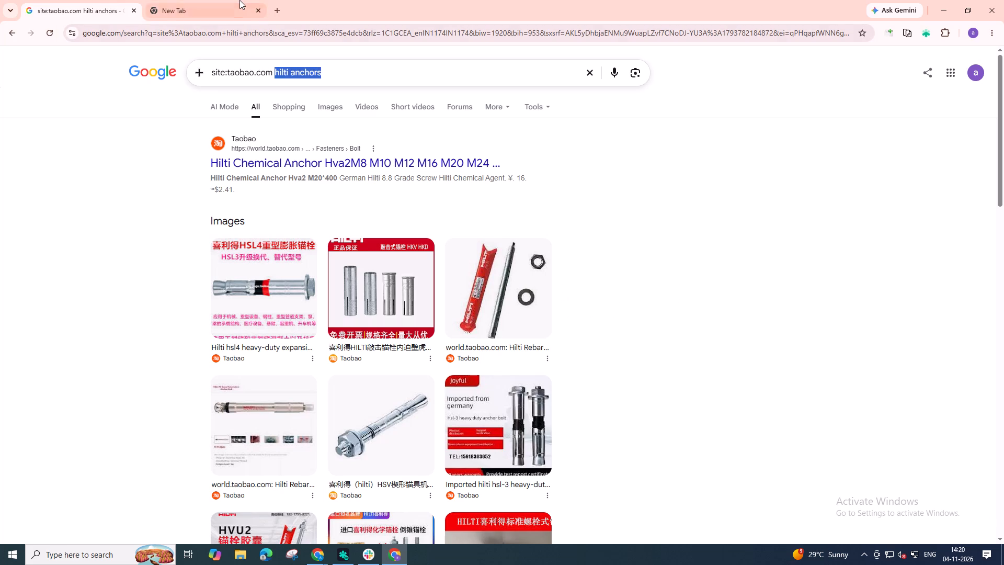
click(239, 0)
drag(137, 33, 309, 30)
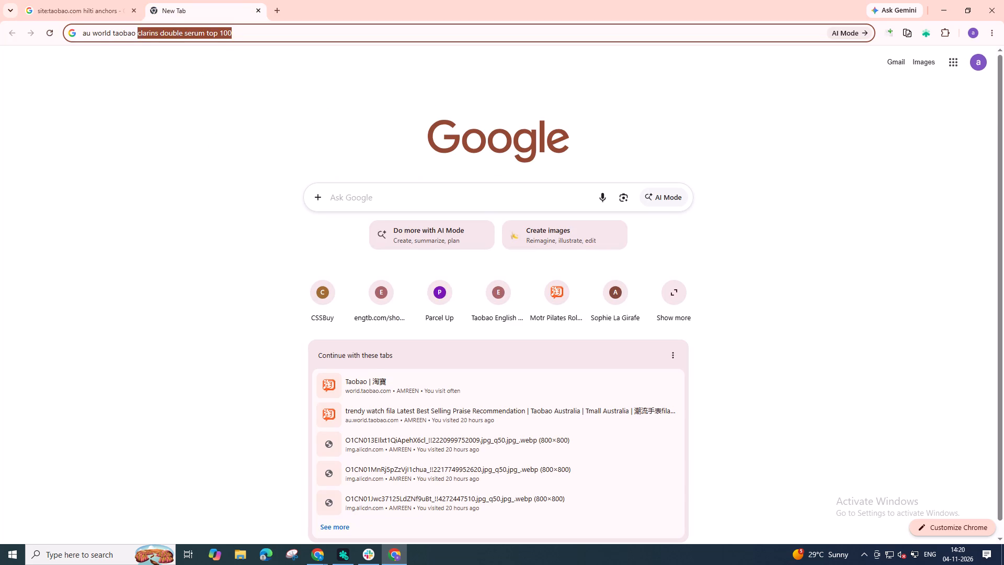
drag(309, 30, 310, 30)
key(ctrl+v)
key(Return)
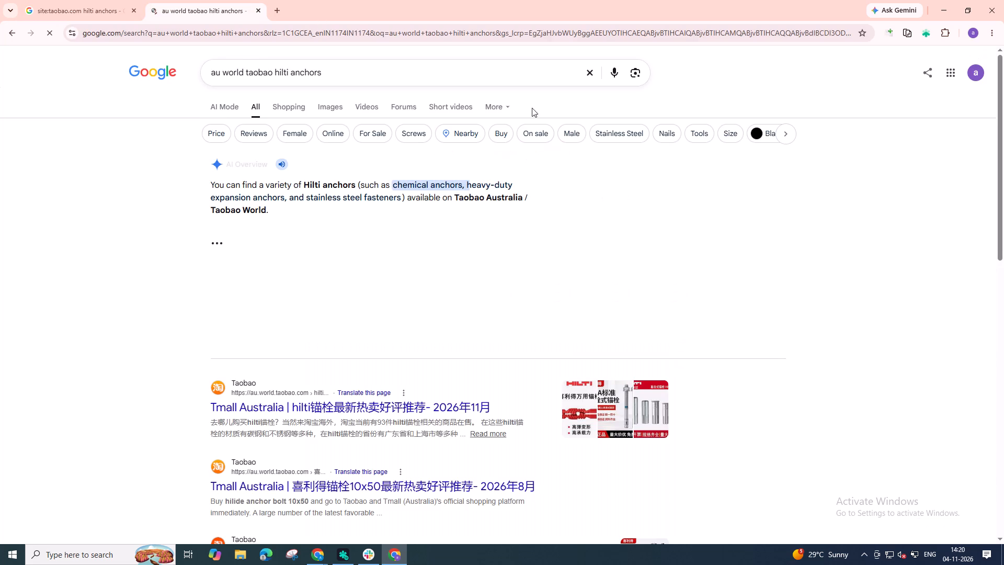
Open the Tmall Australia hilti锚栓 result in its own tab and dismiss the pop-up covering the product listings.
ctrl+click(437, 403)
click(300, 0)
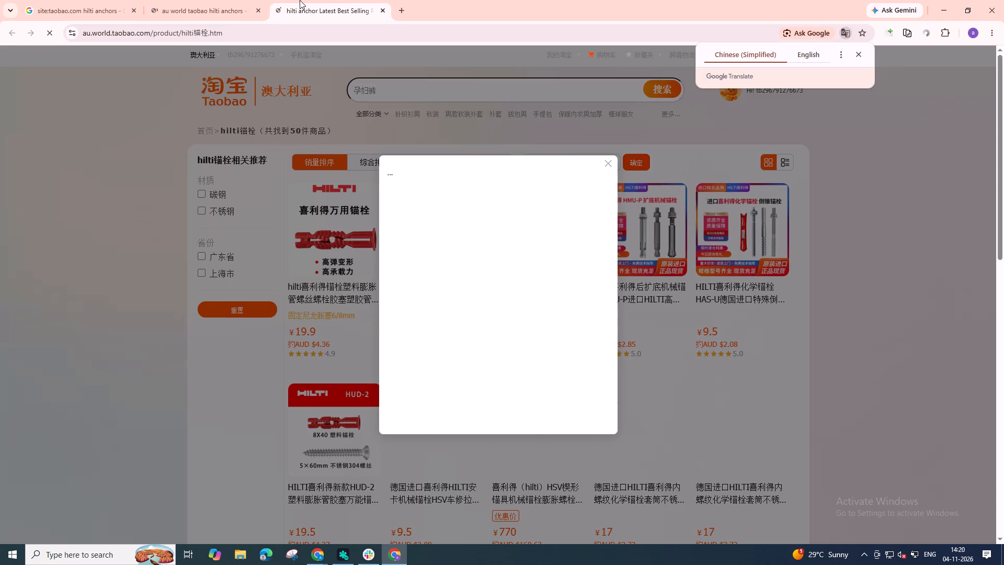
click(609, 162)
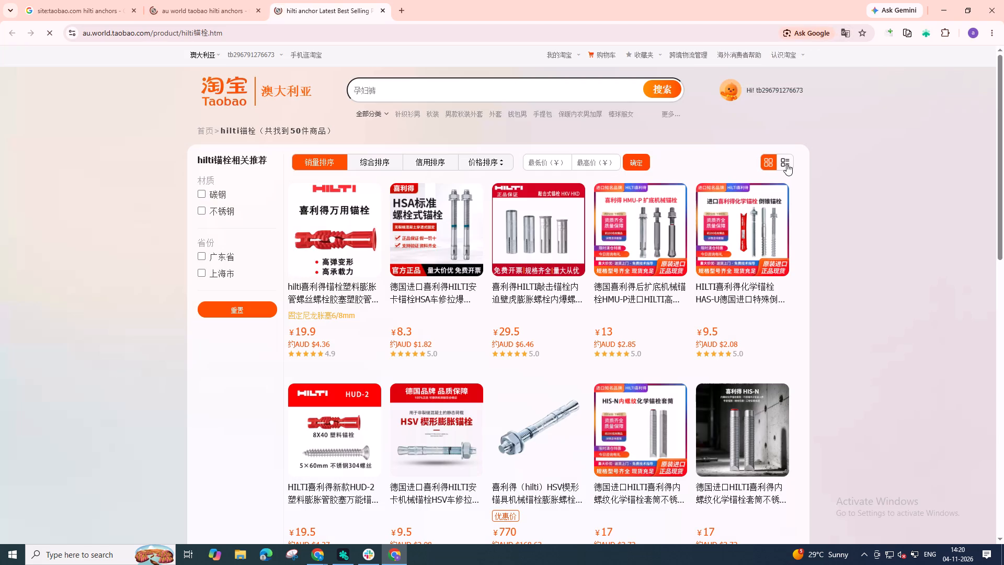
Switch the Taobao Hilti anchor results from grid to list view.
click(786, 164)
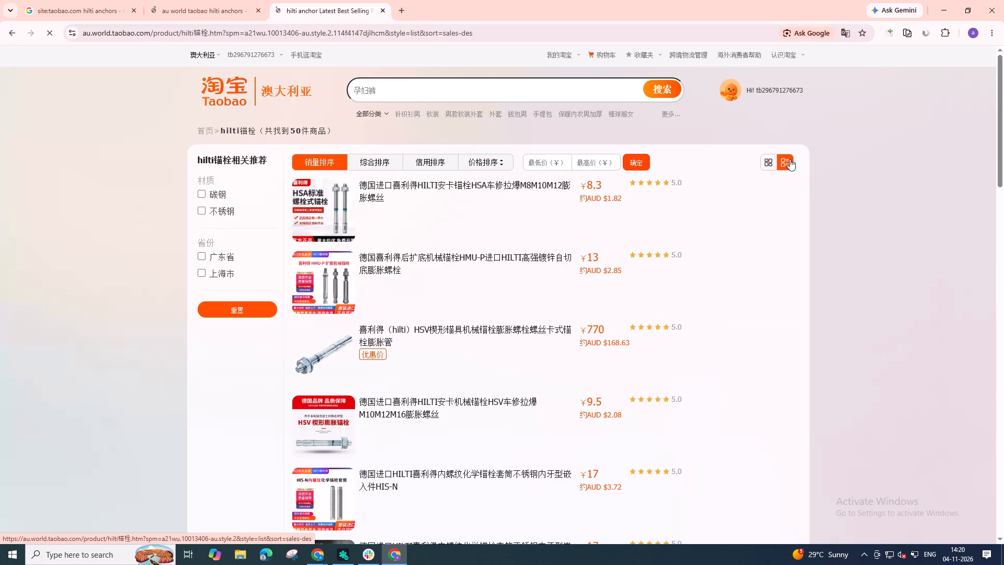
Open the RedPoints IPR Plugin and start the Detection task for customer Hilti Corporation with the Hilti - 6 - Anchors asset.
click(928, 34)
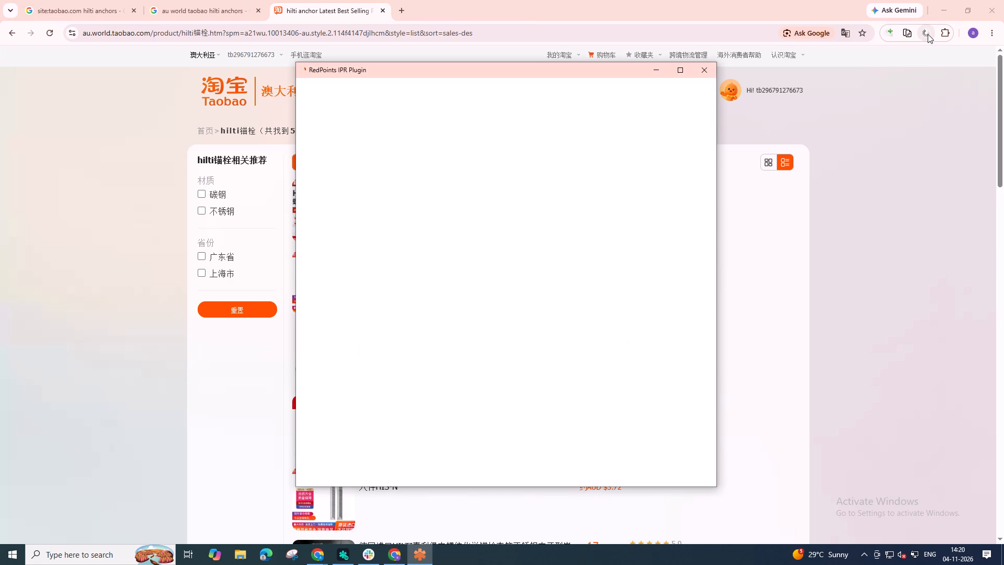
click(557, 298)
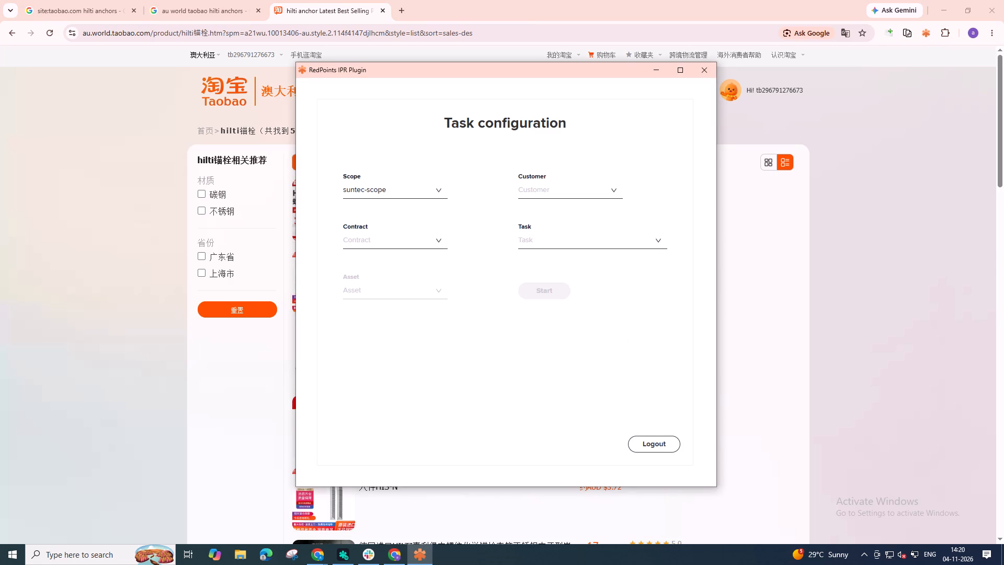
click(619, 191)
text(hilti)
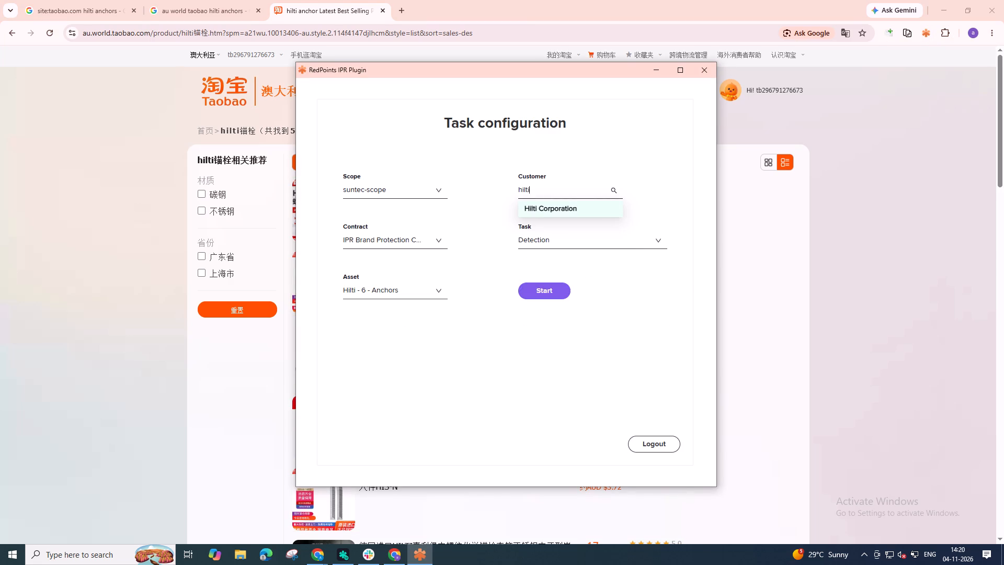
click(609, 210)
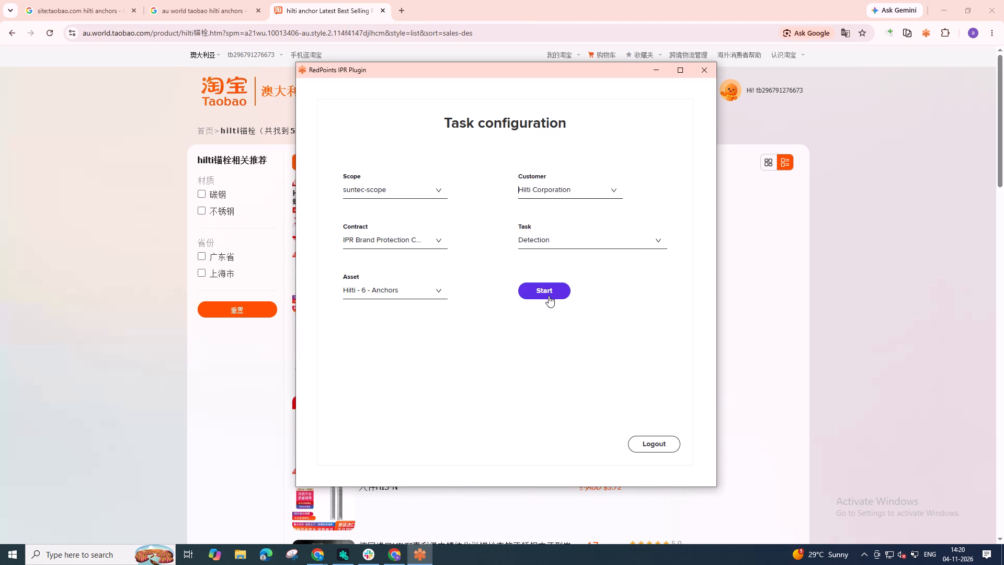
click(549, 295)
Translate the Taobao results page into English and dismiss the translation pop-up.
right_click(954, 211)
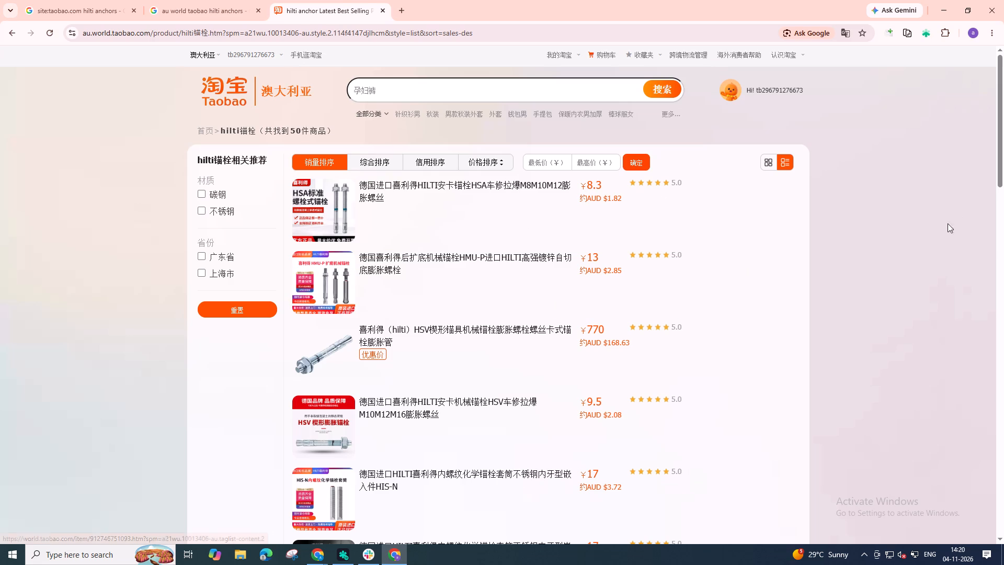
click(833, 421)
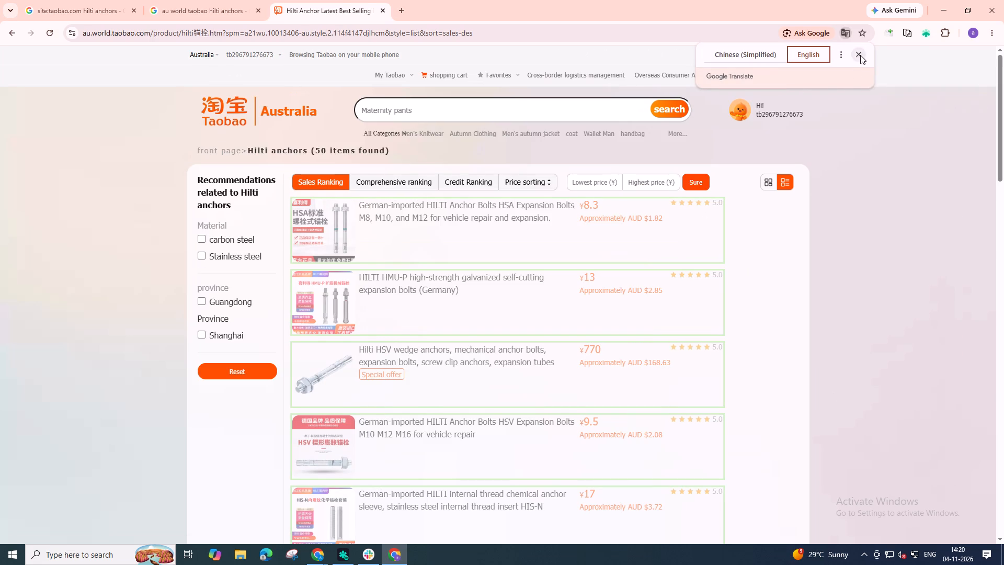
click(860, 55)
Open the product image of the unmarked ¥12 HILTI HSV Expansion Bolts listing in its own tab, examine the bolt markings and close it.
scroll(671, 307, down, 9)
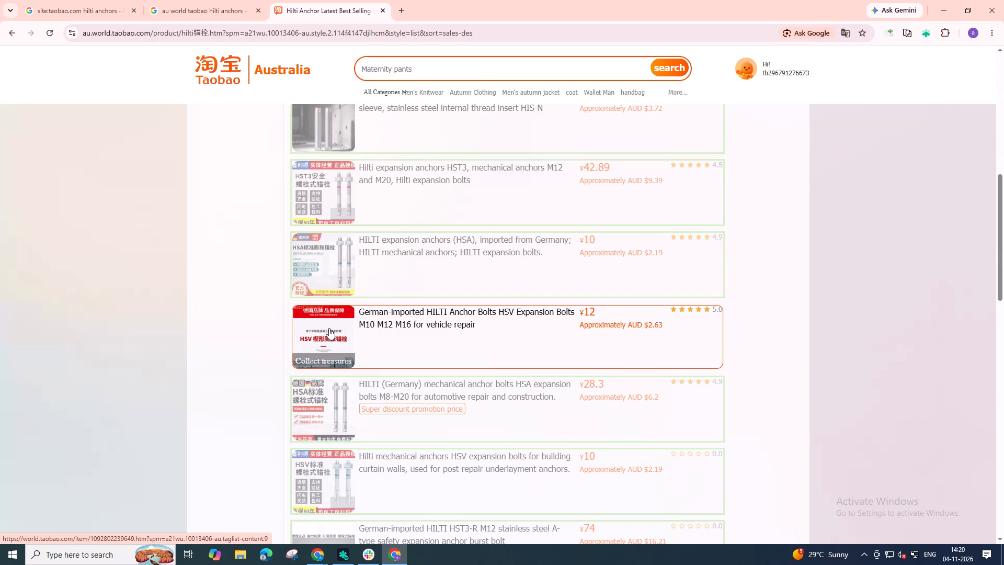
right_click(329, 328)
click(385, 208)
click(467, 0)
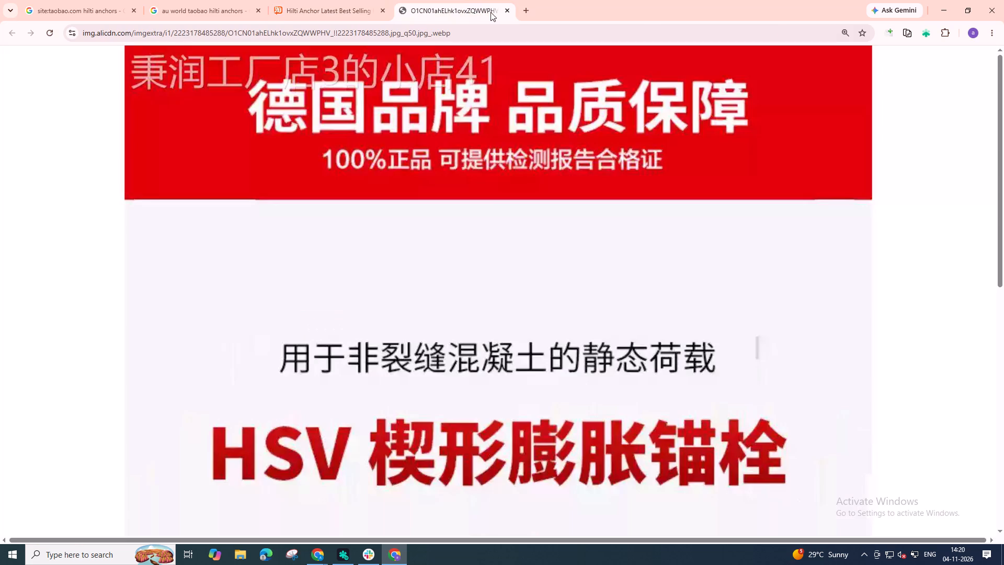
scroll(512, 209, down, 8)
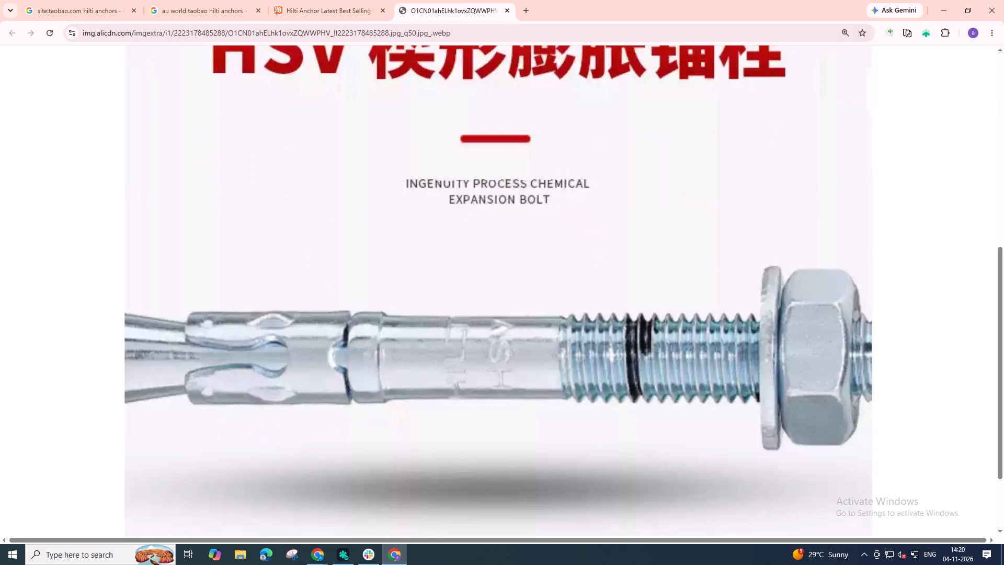
scroll(512, 209, down, 6)
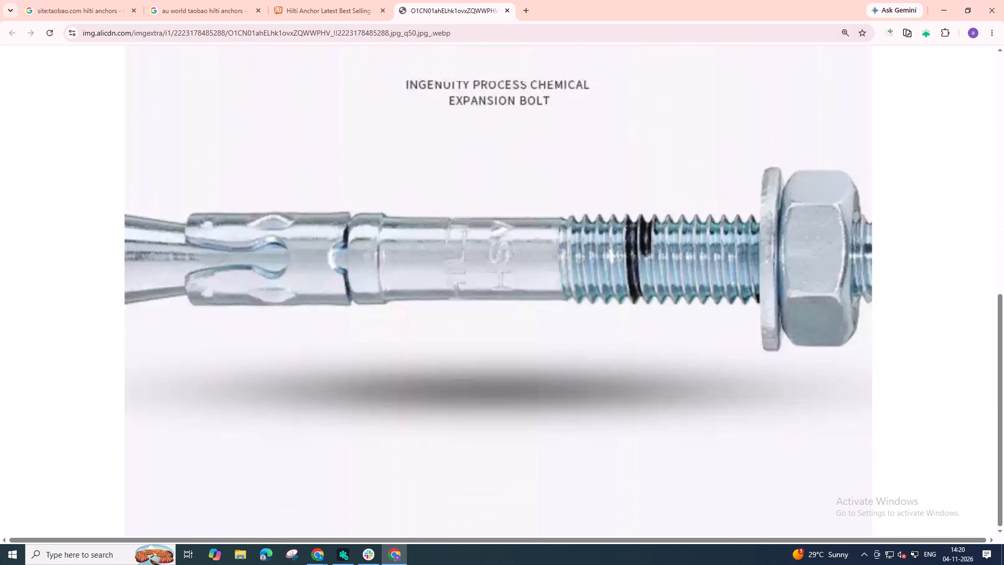
scroll(495, 294, up, 2)
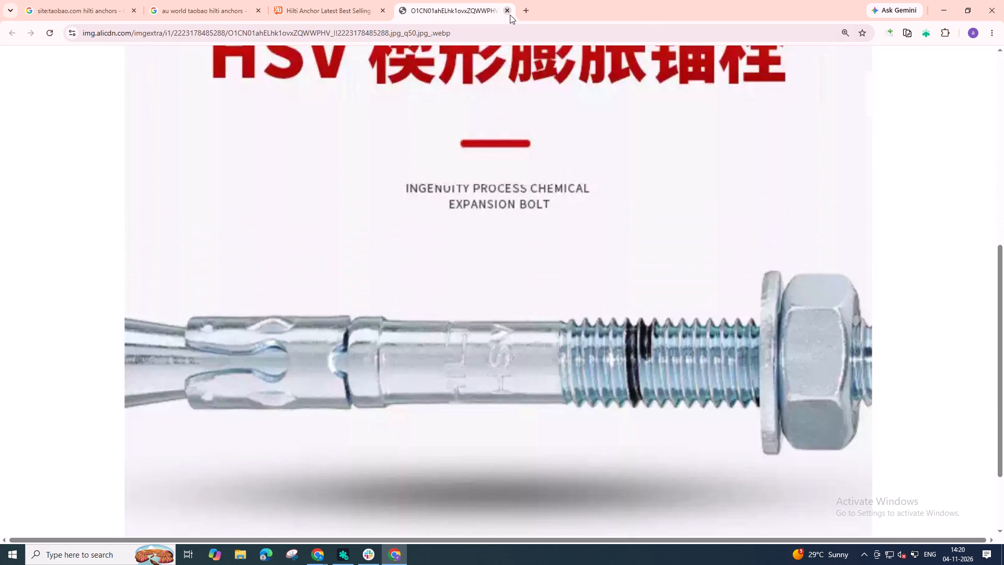
click(510, 14)
Copy the ¥12 HILTI HSV Expansion Bolts listing's link into the Links column of the New Work spreadsheet, row 29416, and return to Taobao.
scroll(480, 355, down, 2)
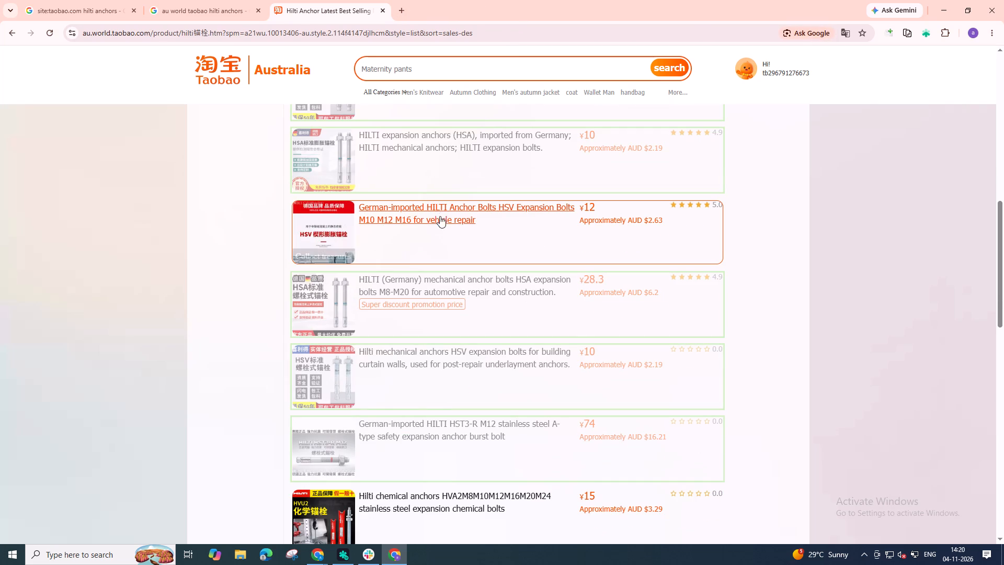
right_click(439, 213)
click(494, 326)
key(alt+Tab)
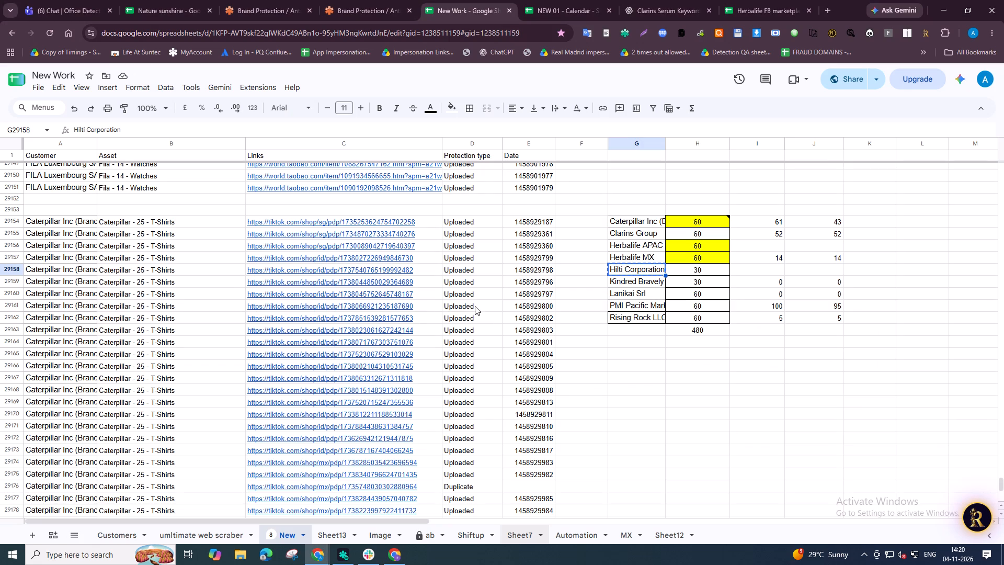
click(466, 288)
key(ctrl+End)
key(ctrl+Left)
key(ctrl+Up)
key(Down)
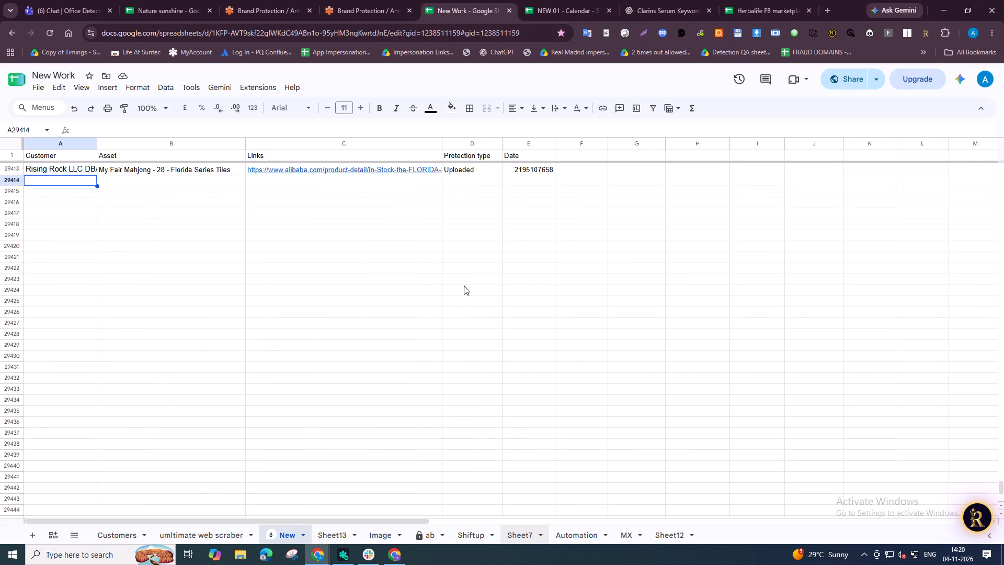
key(Right)
key(Down)
key(Down)
key(Right)
key(ctrl+v)
key(alt+Tab)
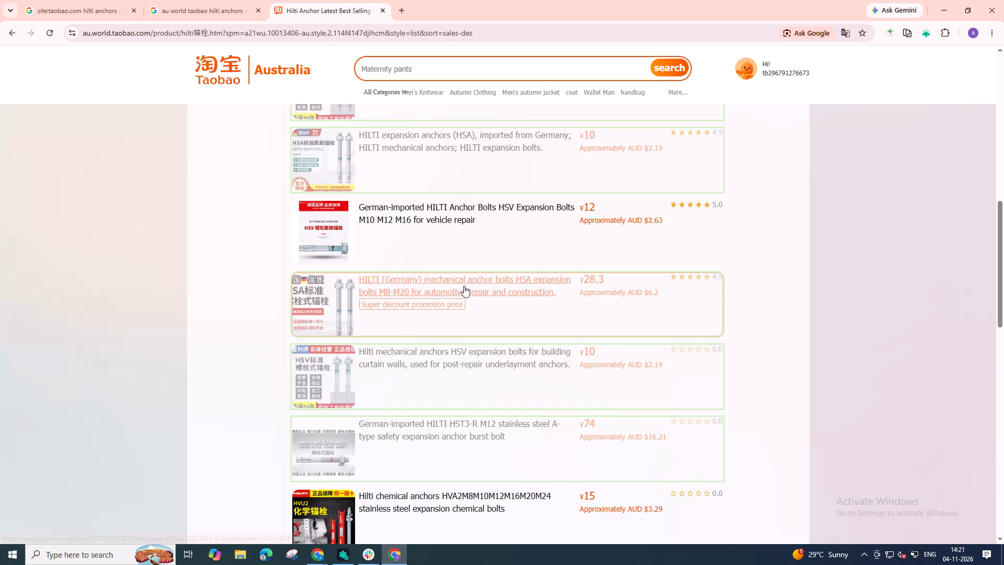
Copy the link of the ¥15 Hilti chemical anchors HVA2 listing into the Links column at row 29426.
scroll(459, 292, down, 4)
right_click(451, 298)
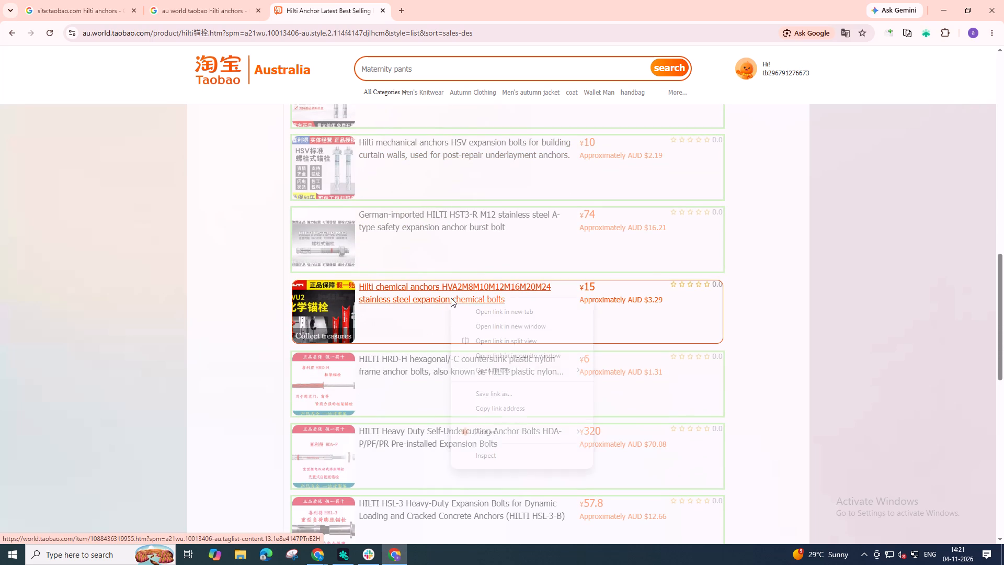
click(526, 408)
key(alt+Tab)
click(412, 309)
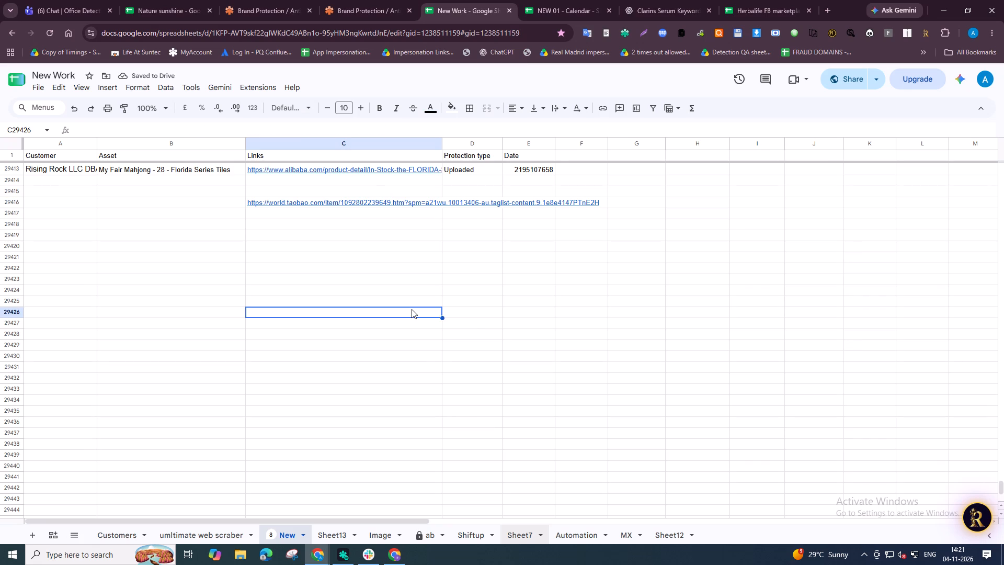
key(ctrl+v)
key(alt+Tab)
key(alt+Tab)
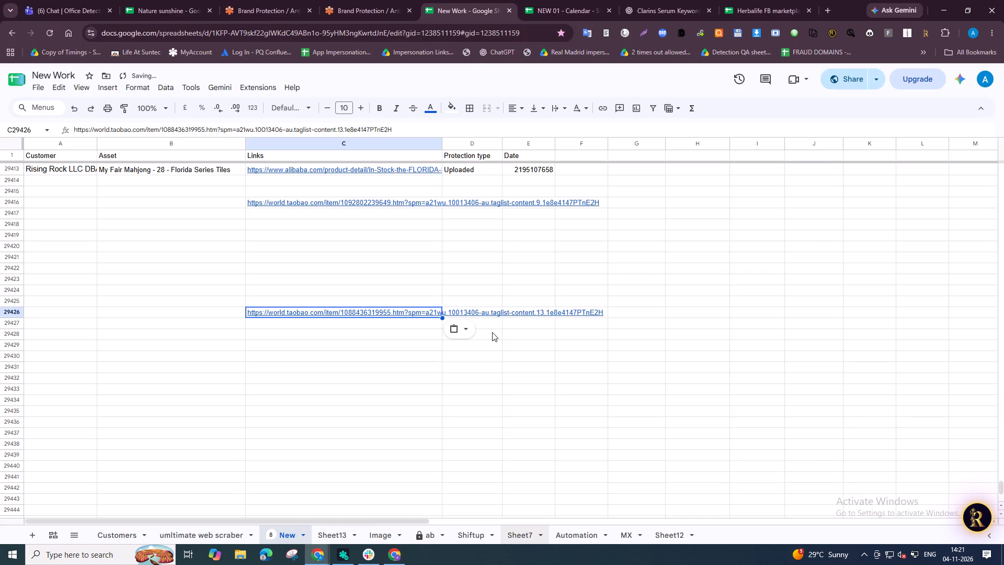
Go through the remaining Taobao listings and copy the ¥67.28 Hilti HST3 wedge anchors listing's link into the Links column at row 29417.
key(alt+Tab)
scroll(496, 328, down, 10)
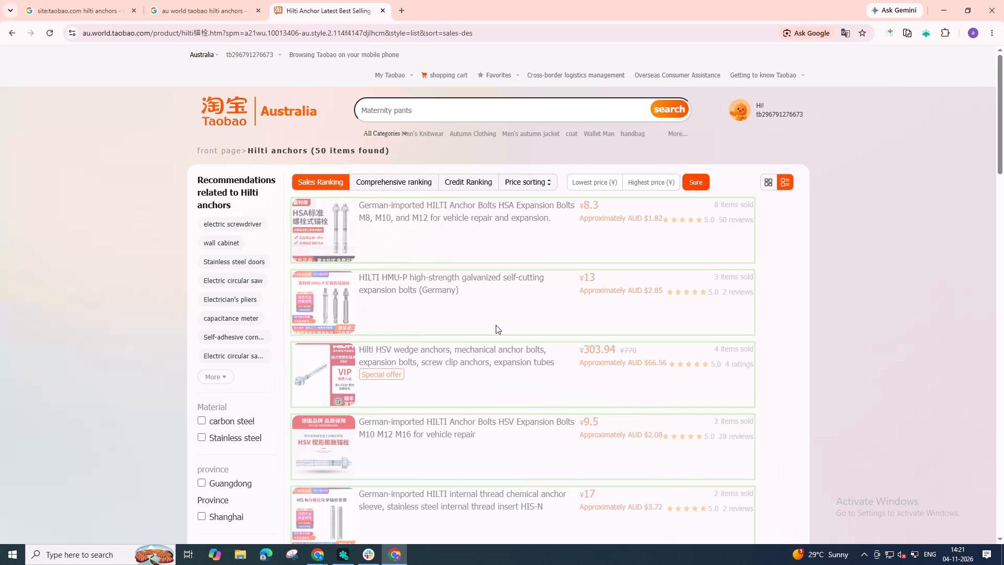
scroll(523, 301, down, 2)
scroll(456, 356, down, 5)
scroll(505, 370, down, 1)
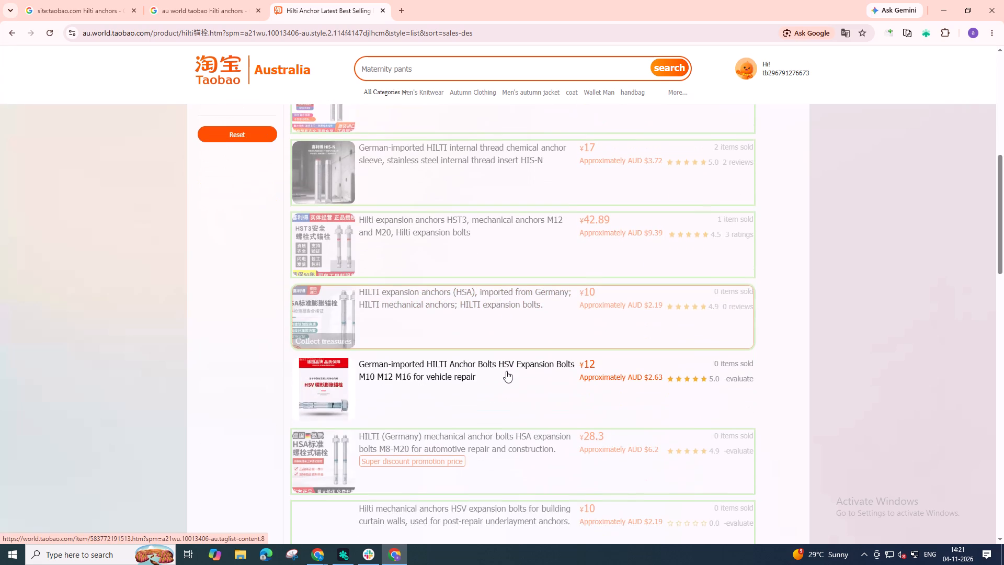
scroll(541, 374, down, 14)
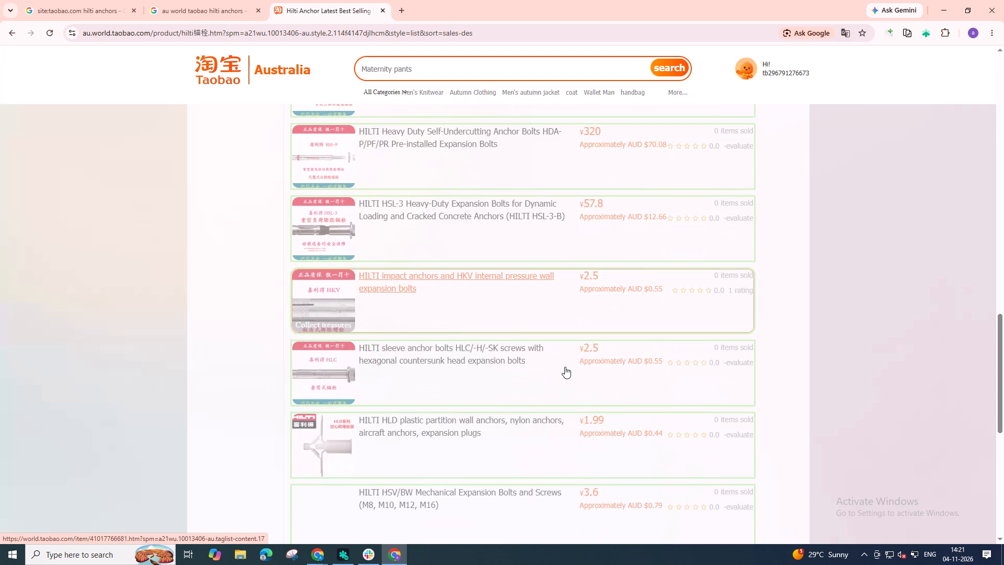
scroll(565, 367, down, 6)
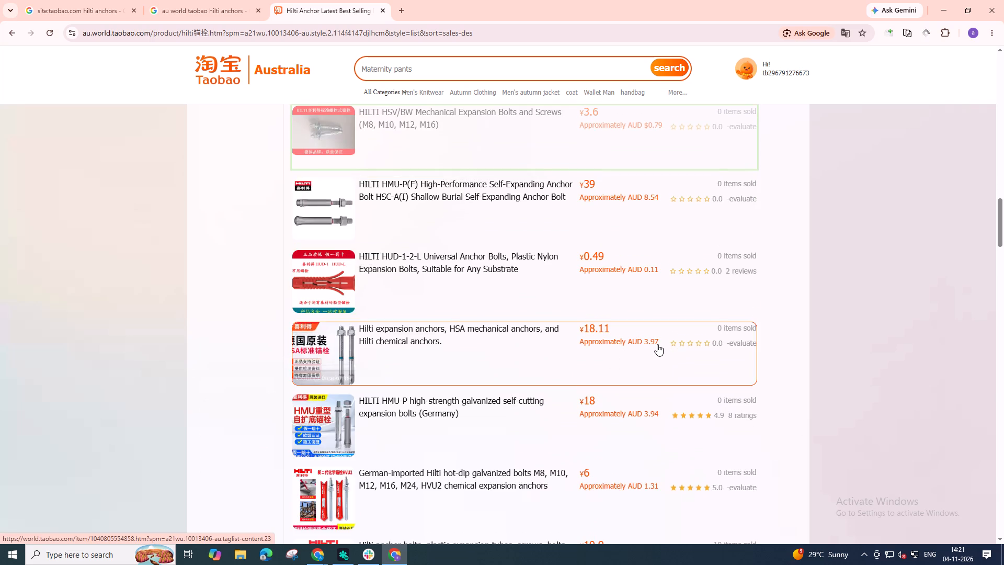
scroll(659, 343, down, 11)
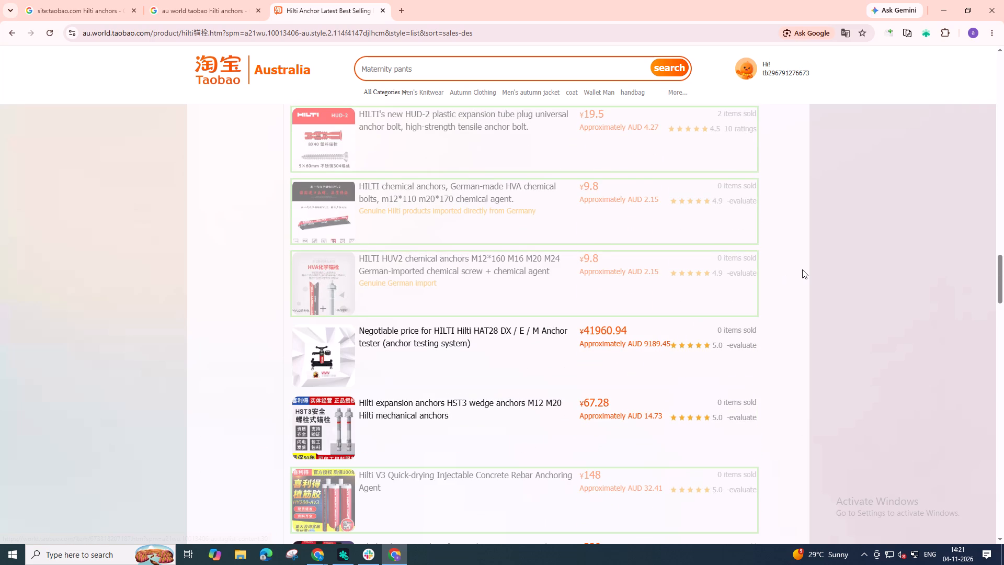
scroll(802, 269, down, 4)
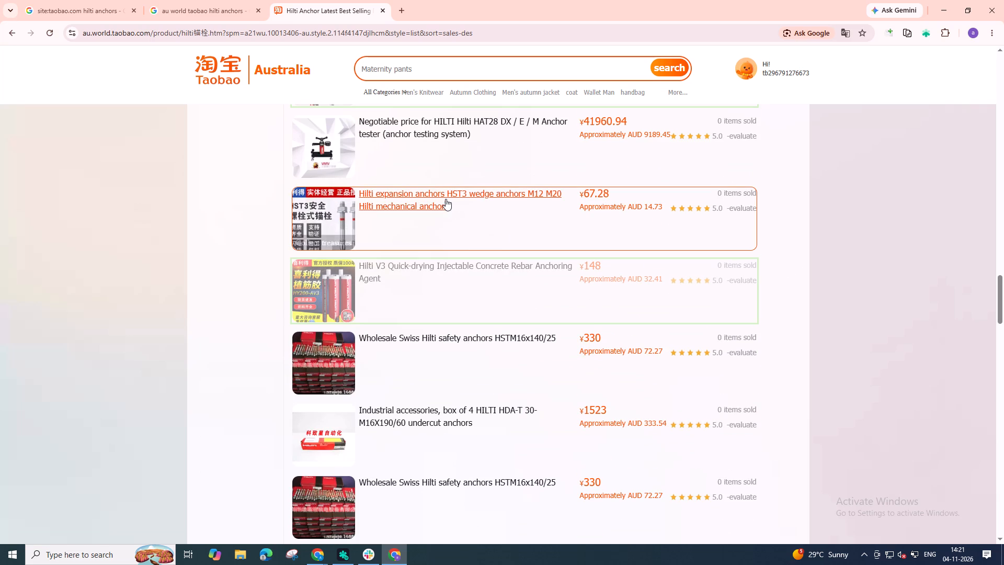
right_click(446, 199)
click(495, 303)
key(alt+Tab)
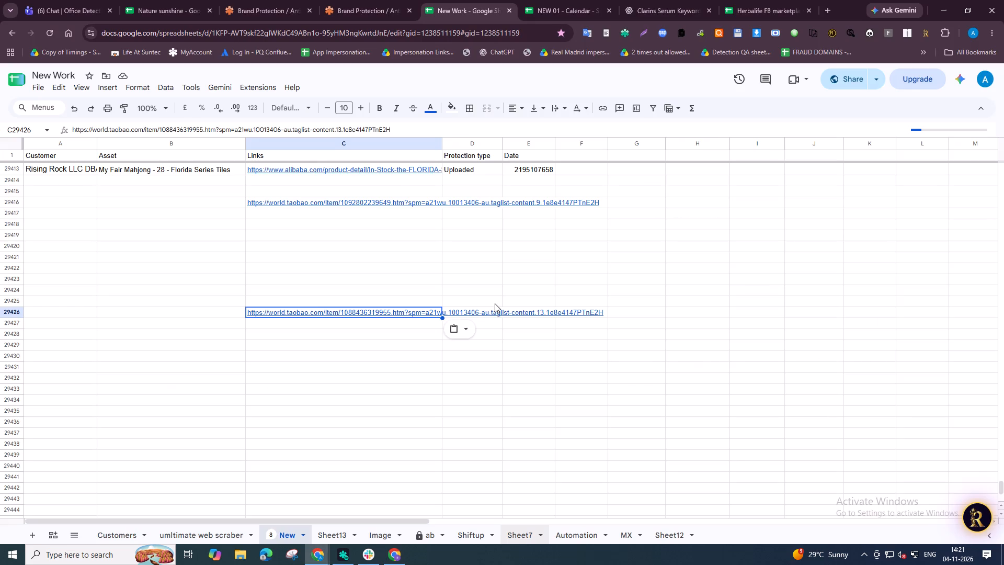
click(414, 211)
key(ctrl+v)
click(420, 273)
key(alt+Tab)
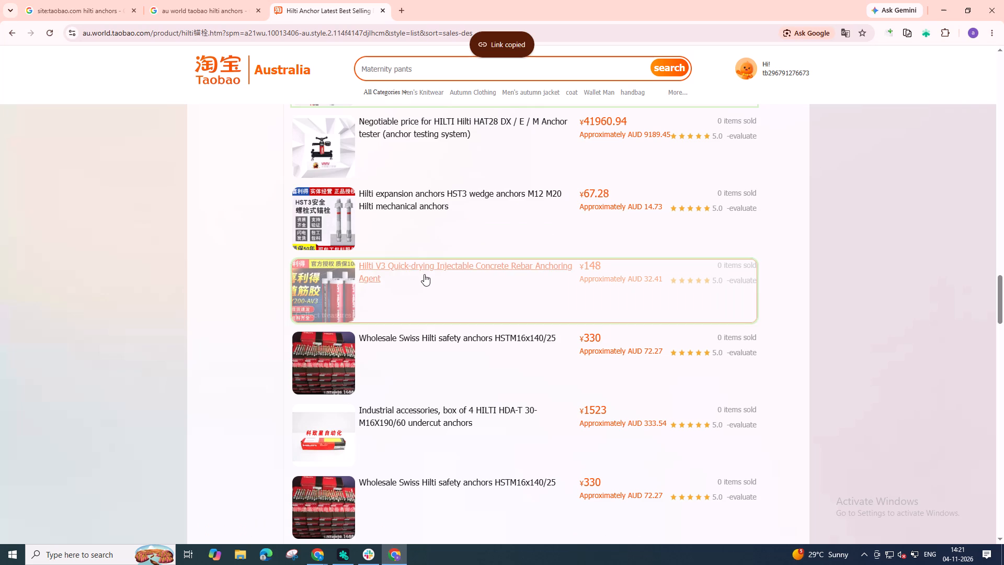
Copy the link of the first ¥46.25 HILTI HST4 anchor bolts listing into the Links column at row 29418.
scroll(697, 380, down, 8)
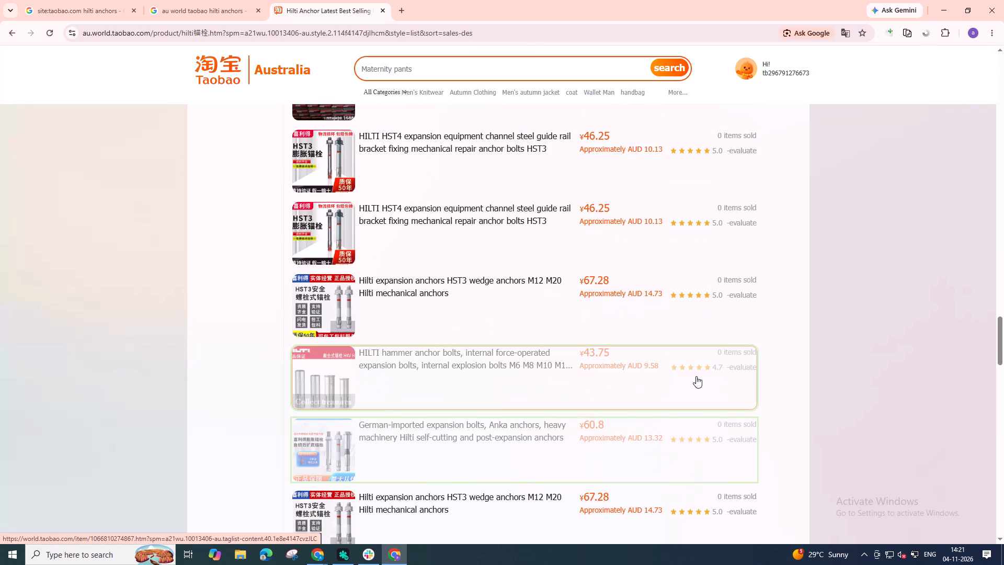
right_click(487, 147)
click(530, 254)
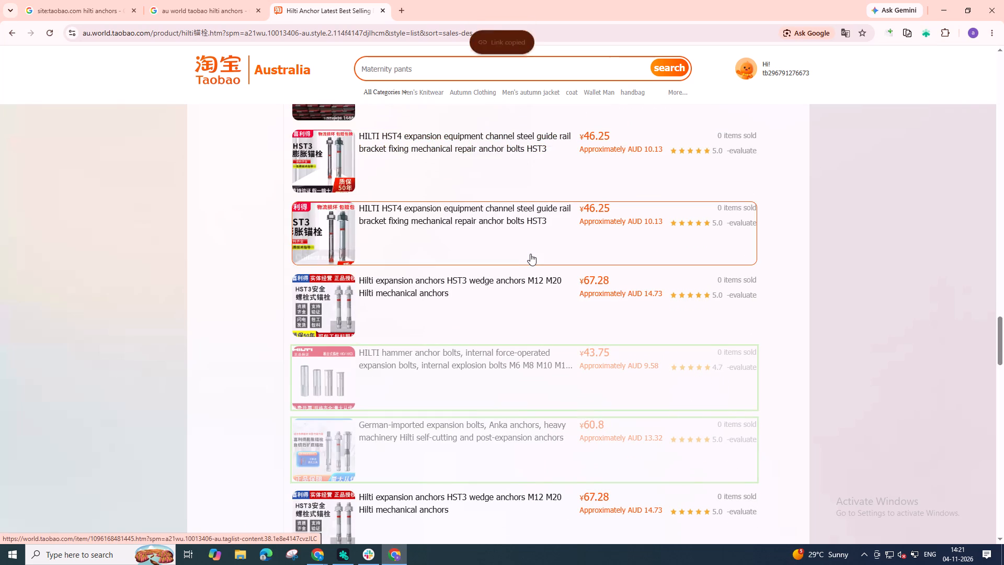
key(alt+Tab)
click(427, 228)
key(ctrl+v)
key(alt+Tab)
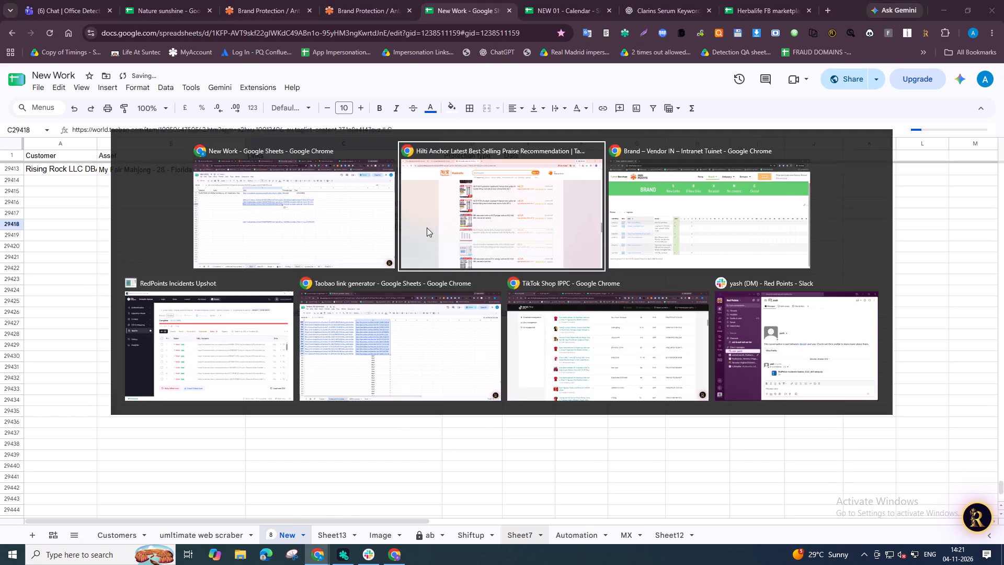
Copy the link of the second ¥46.25 HILTI HST4 anchor bolts listing into the Links column at row 29419.
right_click(465, 216)
click(495, 319)
key(alt+Tab)
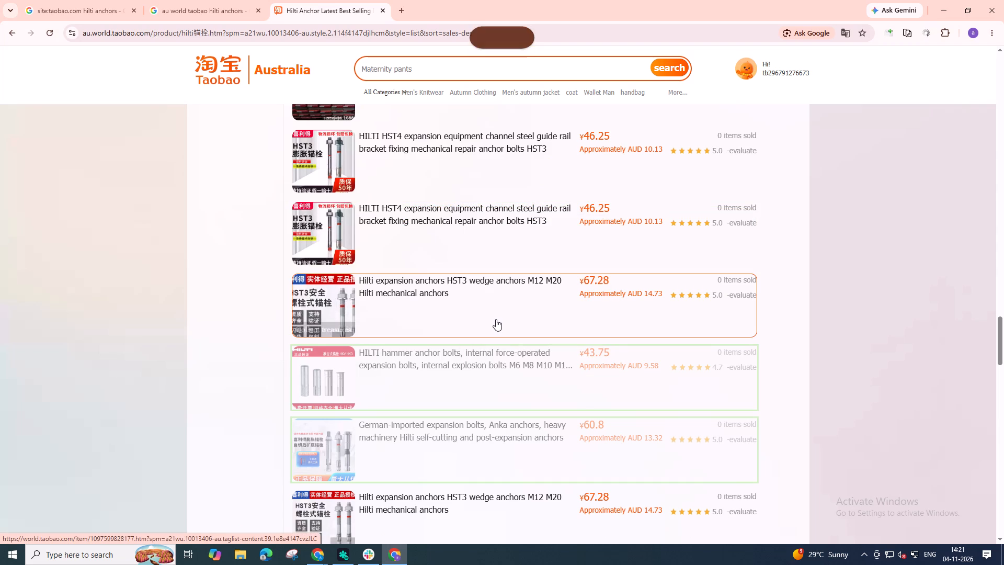
click(430, 241)
key(ctrl+v)
key(alt+Tab)
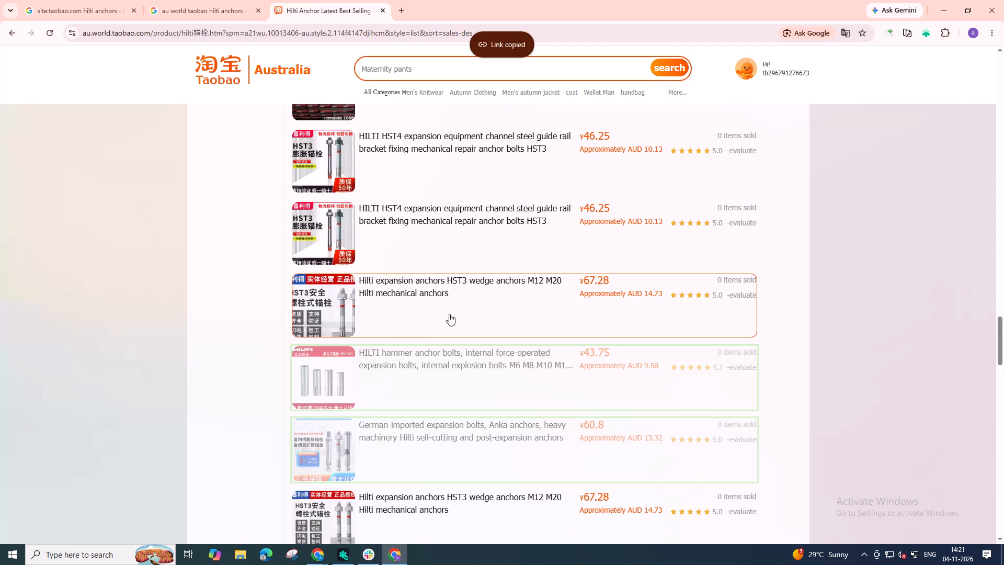
Copy the link of the ¥67.28 HST3 wedge anchors listing directly below the HST4 pair into the Links column at row 29421.
right_click(447, 295)
click(521, 406)
key(alt+Tab)
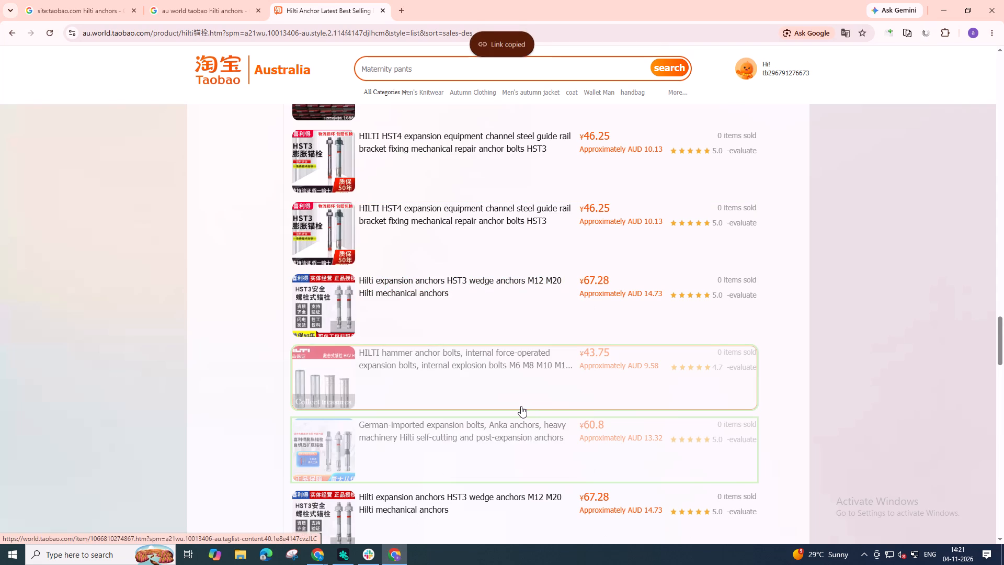
click(420, 253)
key(ctrl+v)
key(alt+Tab)
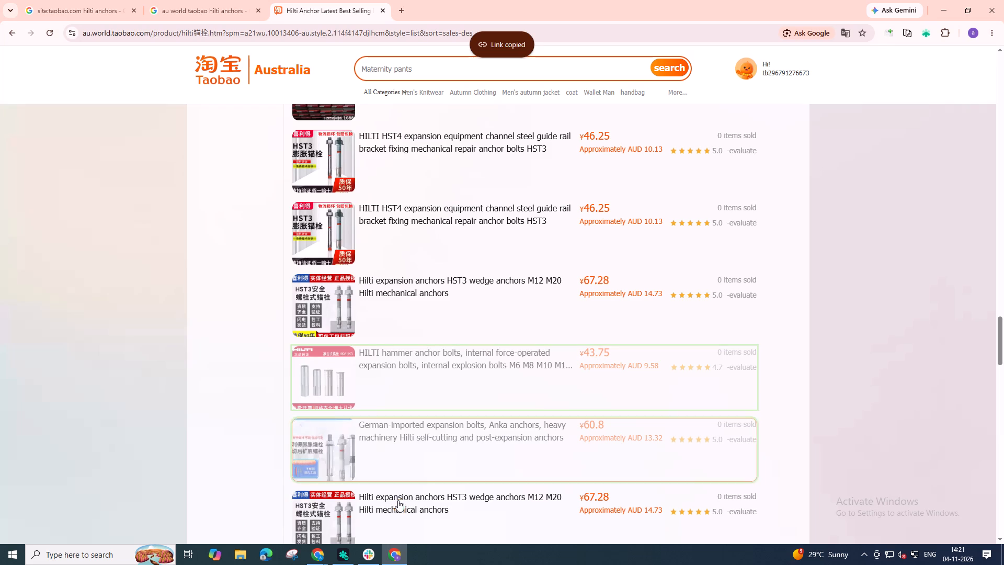
Copy the link of the ¥67.28 HST3 wedge anchors listing below the ¥60.8 self-cutting anchors into the Links column at row 29420.
right_click(398, 500)
click(453, 437)
key(alt+Tab)
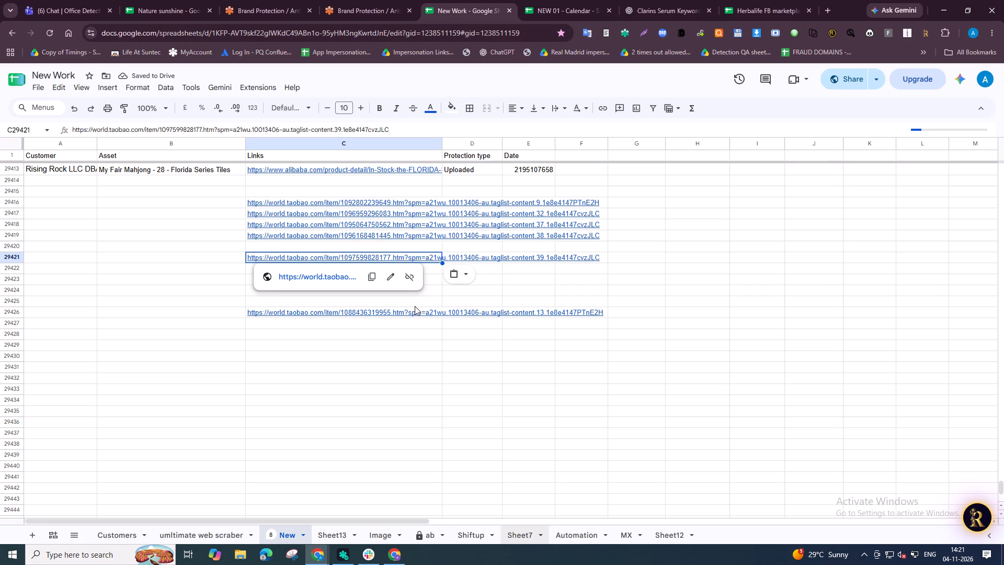
click(427, 240)
click(431, 245)
key(ctrl+v)
click(429, 282)
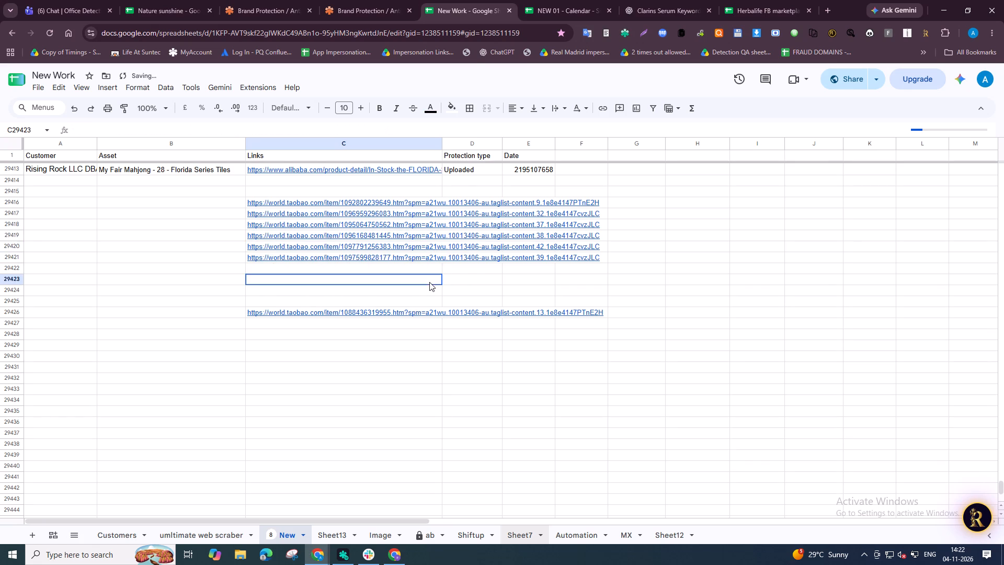
Copy the link of the ¥89.9 Hilti HST3 wedge anchors listing into the Links column at row 29422.
key(alt+Tab)
scroll(429, 319, down, 5)
right_click(435, 320)
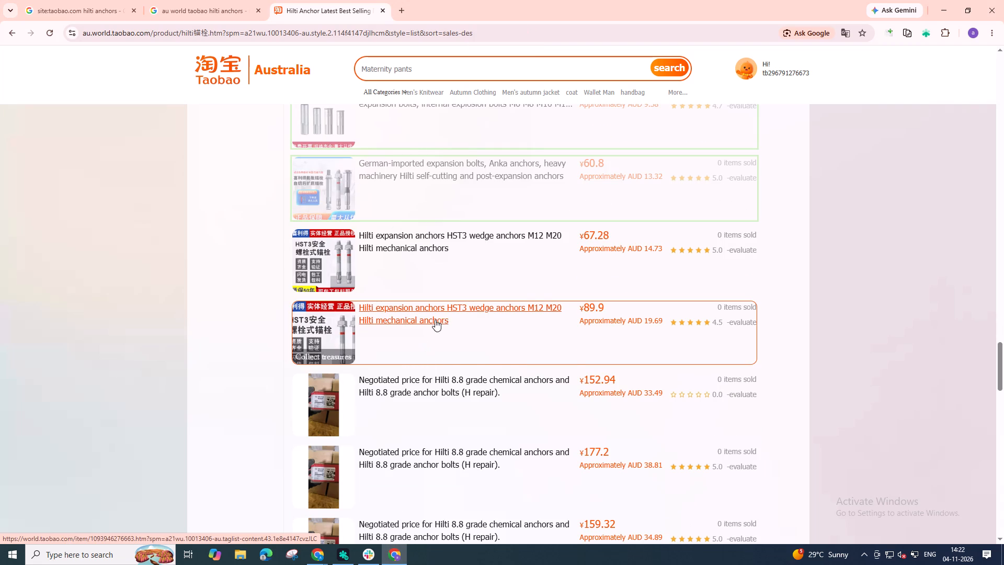
click(490, 428)
key(alt+Tab)
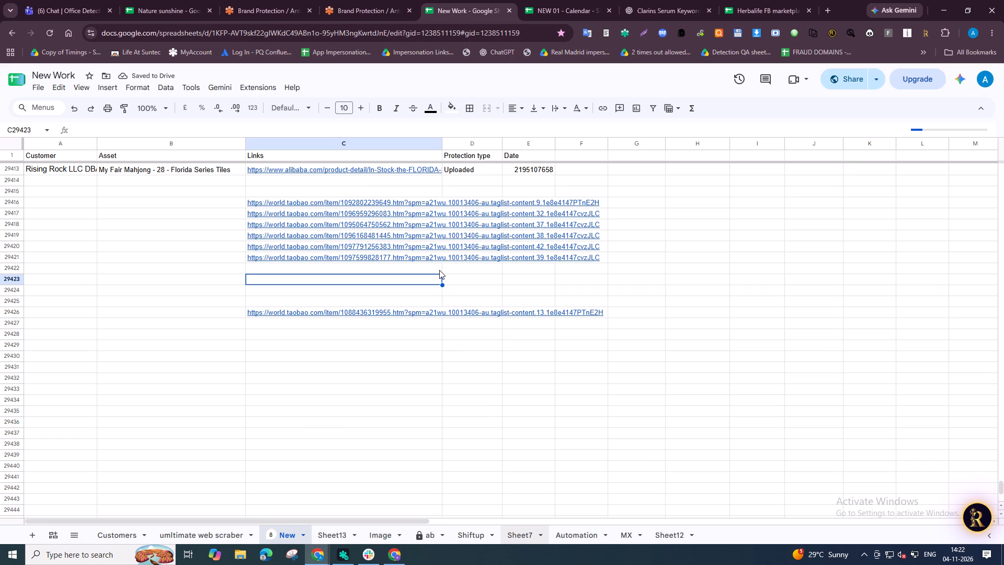
click(439, 269)
key(ctrl+v)
Copy the link of the ¥15 German-imported HILTI HSV expansion bolts listing into the Links column at row 29423.
key(alt+Tab)
scroll(441, 285, down, 4)
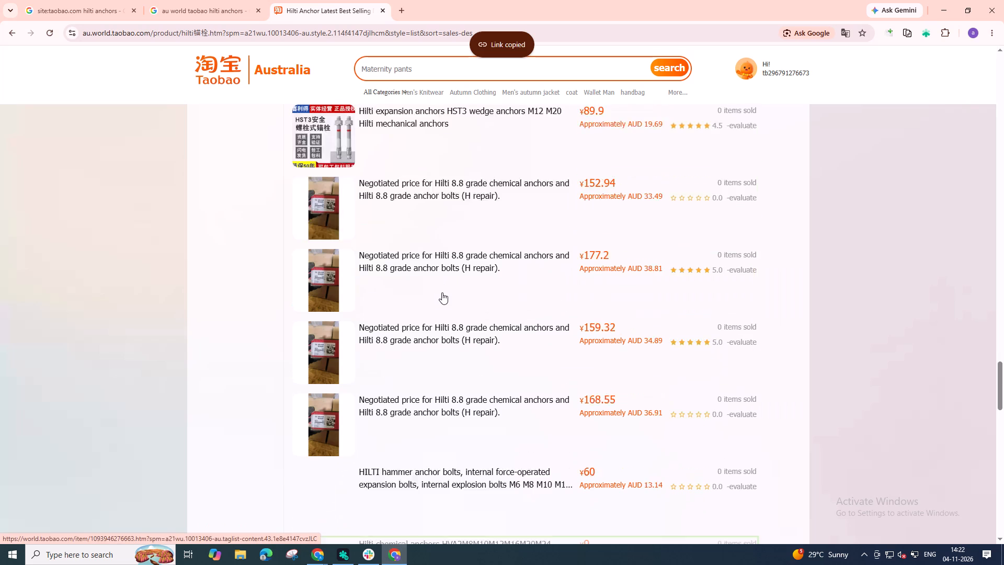
scroll(442, 292, down, 7)
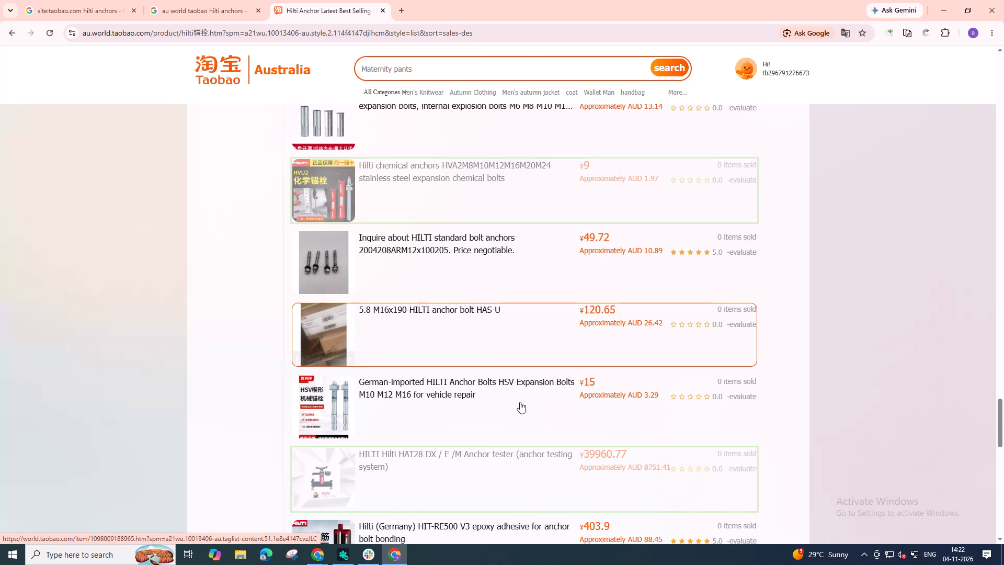
right_click(461, 399)
click(537, 337)
key(alt+Tab)
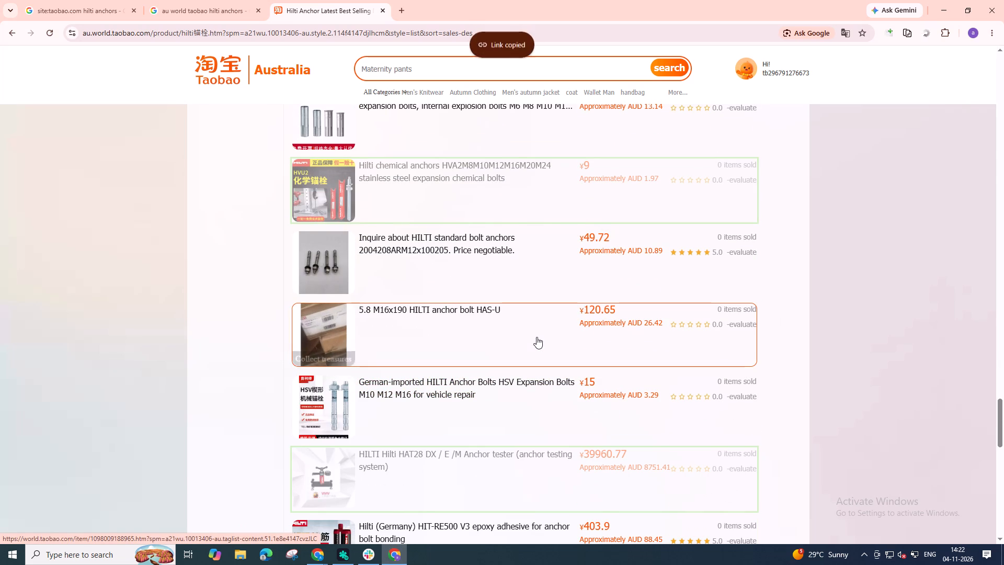
click(423, 278)
key(ctrl+v)
Copy the link of the ¥403.9 Hilti HIT-RE500 V3 epoxy adhesive listing into the Links column at row 29427.
key(alt+Tab)
scroll(436, 340, down, 2)
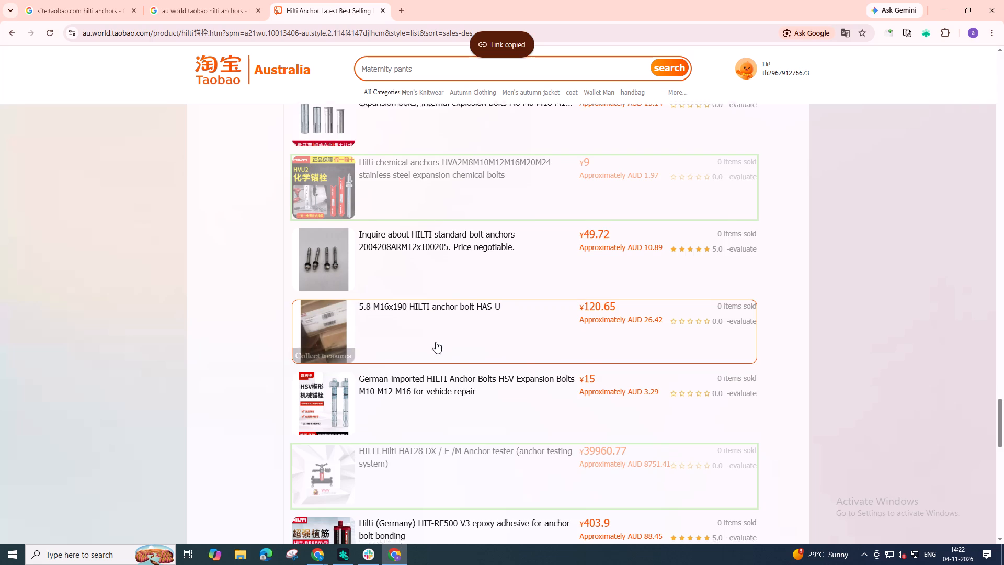
scroll(436, 342, down, 3)
right_click(398, 277)
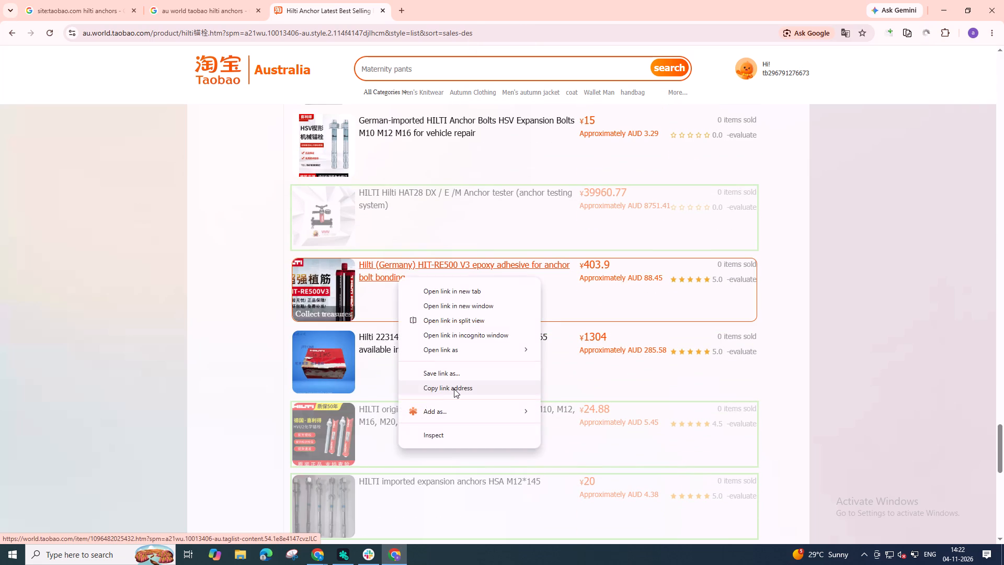
click(454, 389)
key(alt+Tab)
click(427, 321)
key(ctrl+v)
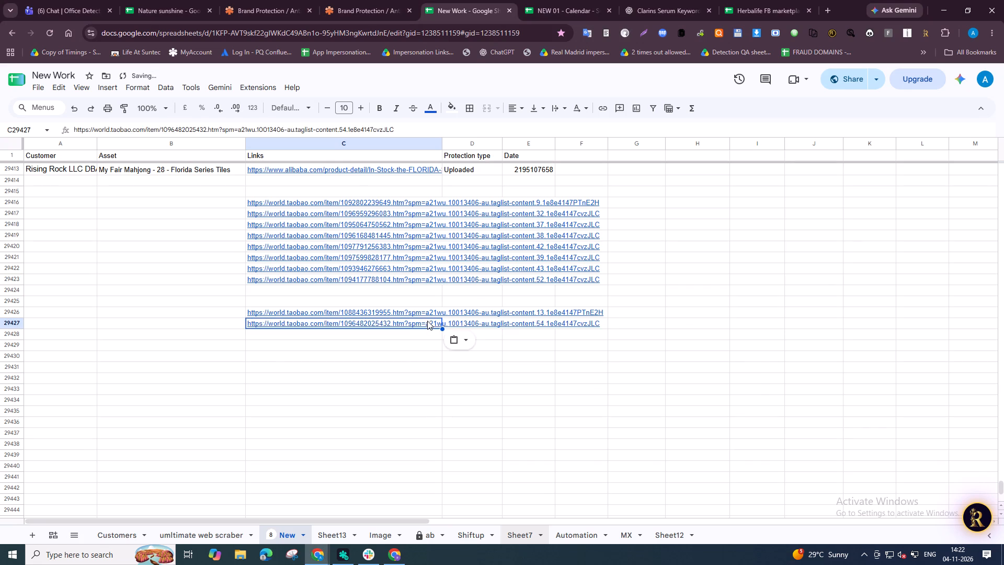
Copy the link of the ¥252 HILTI HSL4-SK heavy-duty anchor bolts listing into the Links column at row 29424.
key(alt+Tab)
scroll(479, 343, down, 5)
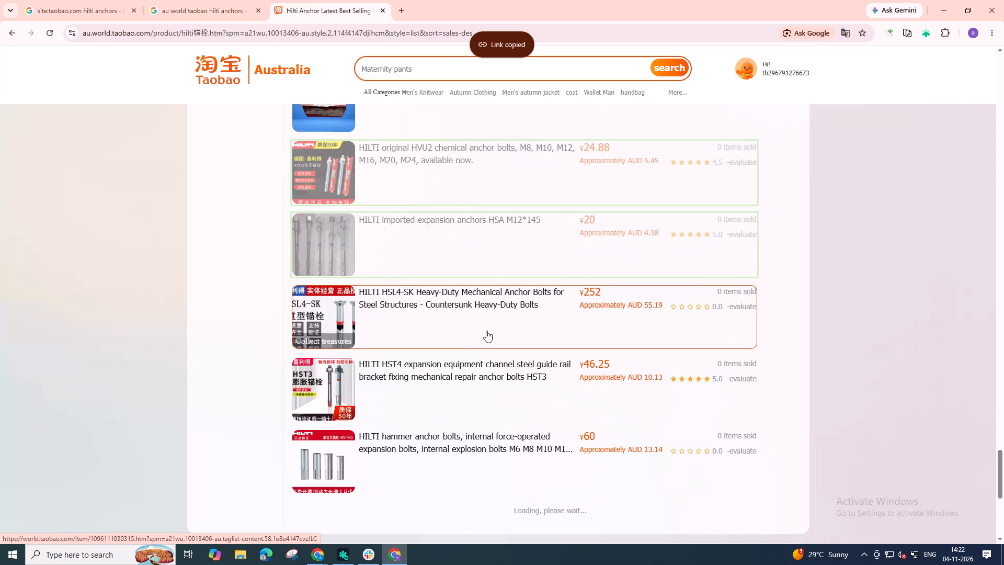
right_click(483, 307)
click(519, 413)
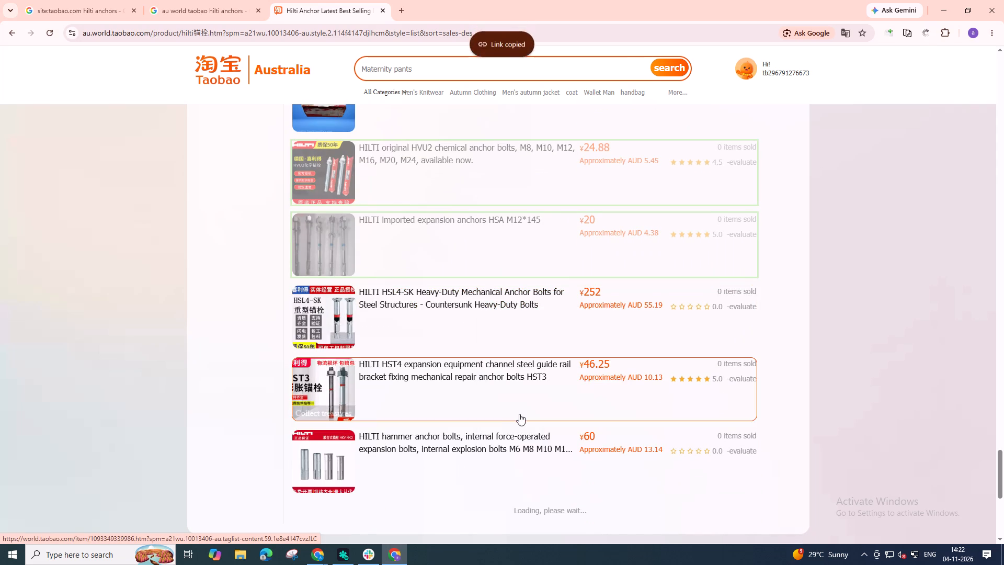
key(alt+Tab)
click(430, 295)
key(ctrl+v)
Copy the link of the ¥46.25 HILTI HST4 listing below the HSL4-SK one into the Links column at row 29425.
key(alt+Tab)
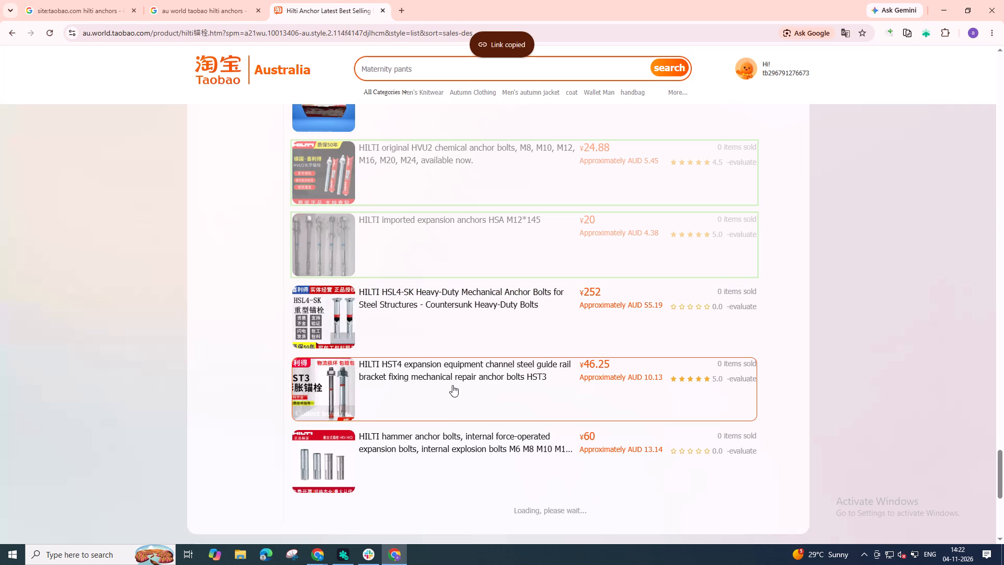
right_click(454, 371)
click(510, 477)
key(alt+Tab)
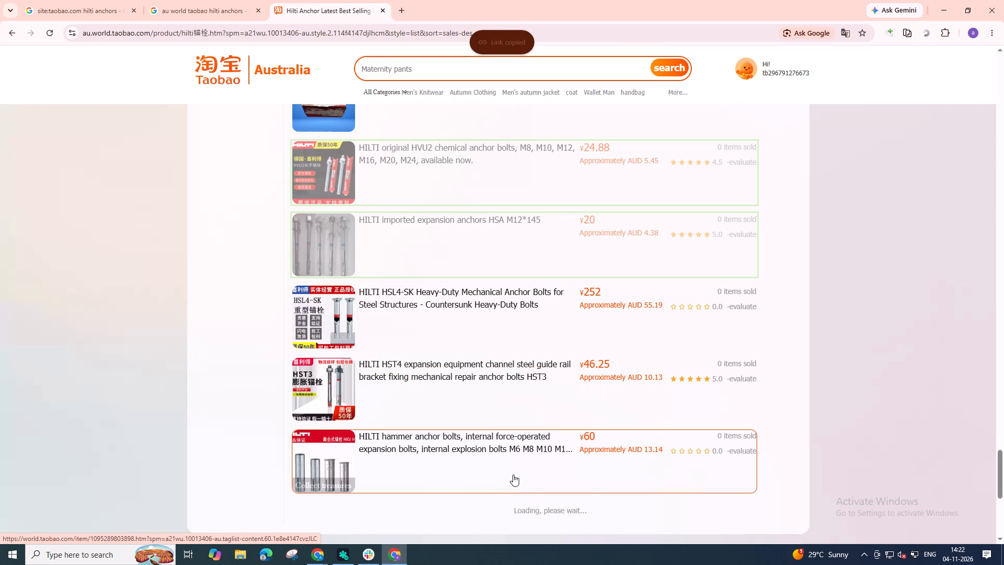
click(270, 301)
key(ctrl+v)
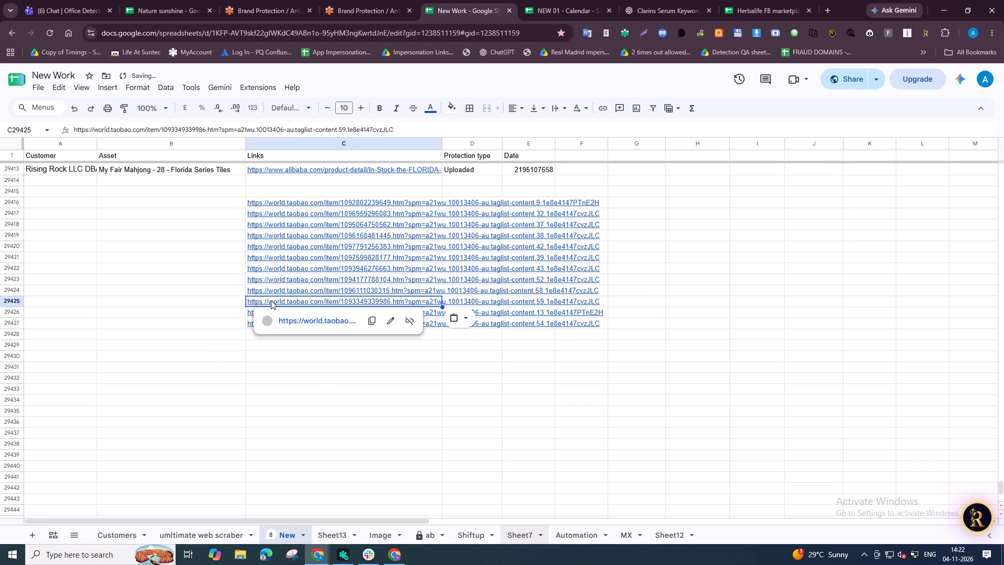
Move the two links in rows 29426 and 29427 down to rows 29440 and 29441 of the Links column.
key(Down)
key(ctrl+shift+Down)
key(ctrl+x)
click(295, 467)
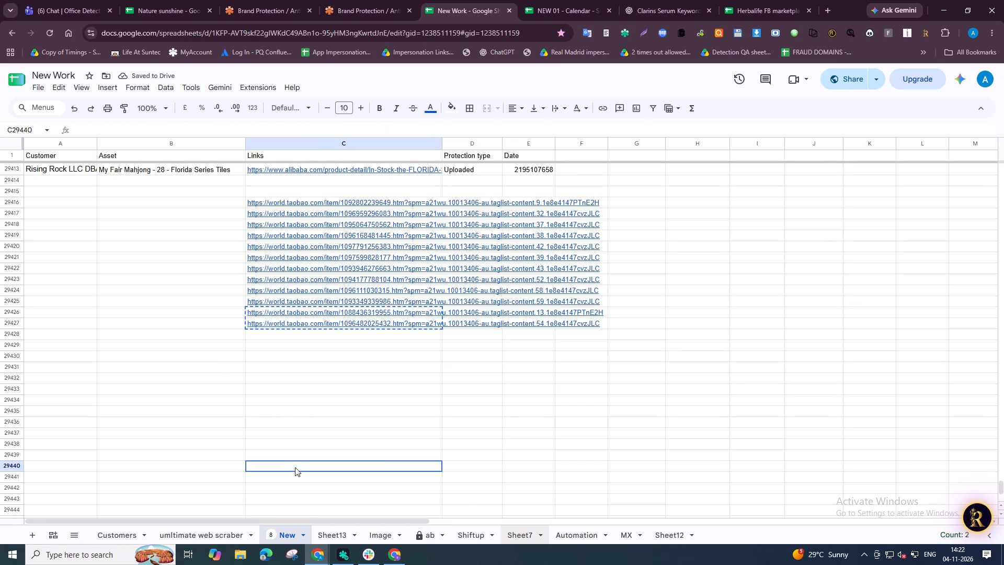
key(ctrl+v)
click(335, 376)
Go through the newly loaded listings and copy the ¥55 HILTI HST4 anchor bolts listing's link into the Links column at row 29427.
key(alt+Tab)
scroll(337, 376, down, 3)
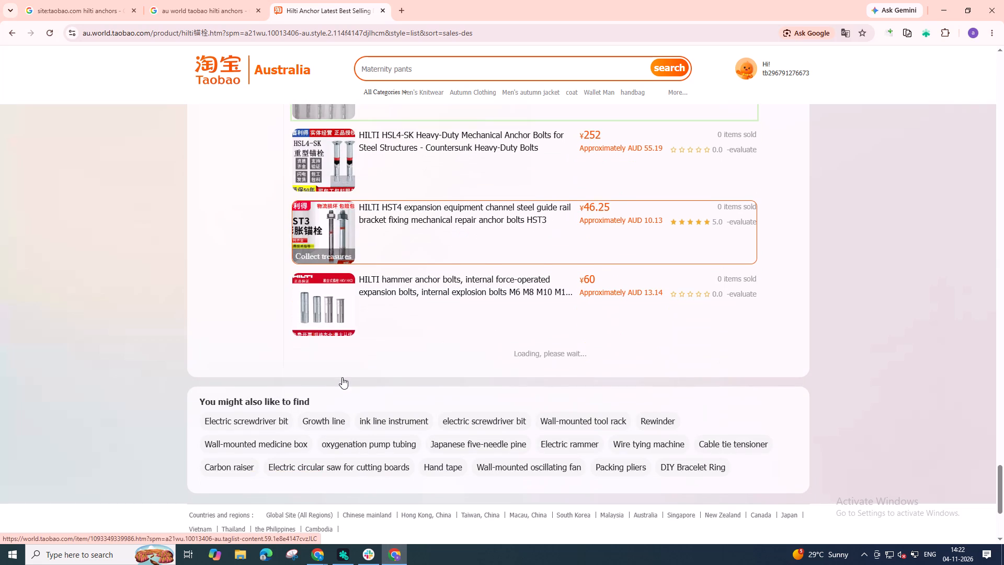
scroll(409, 368, down, 1)
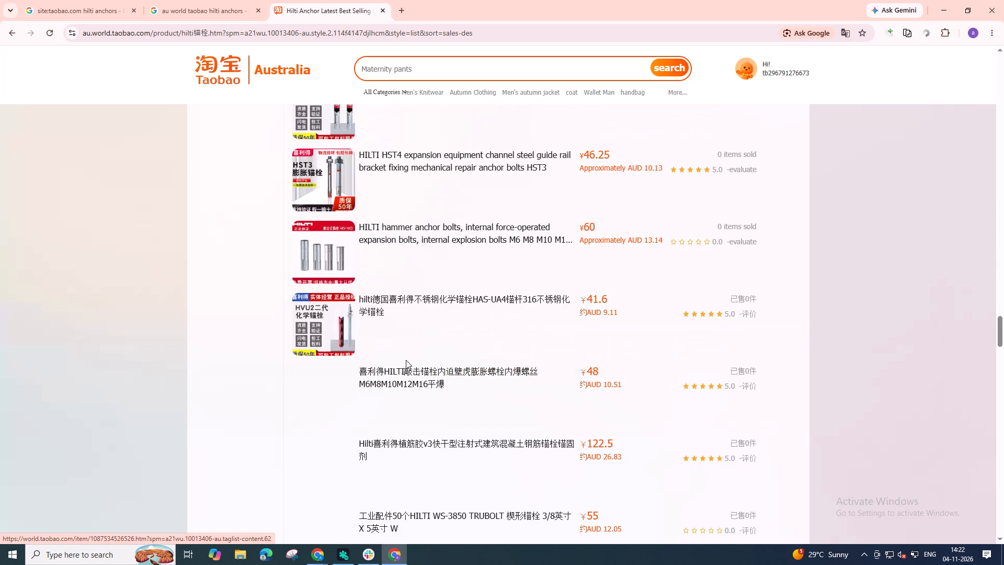
scroll(773, 349, down, 4)
scroll(772, 353, up, 1)
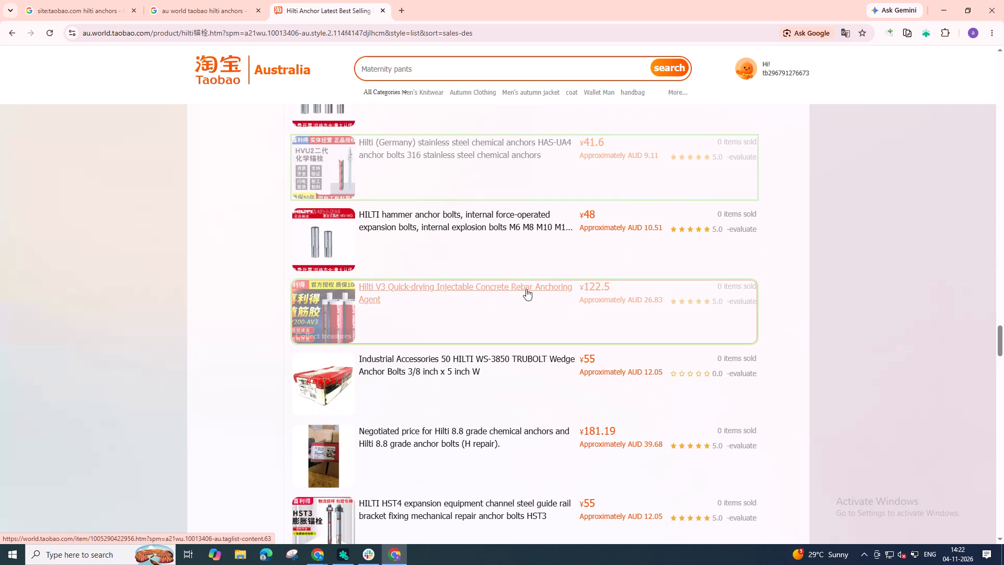
scroll(688, 335, down, 5)
right_click(479, 252)
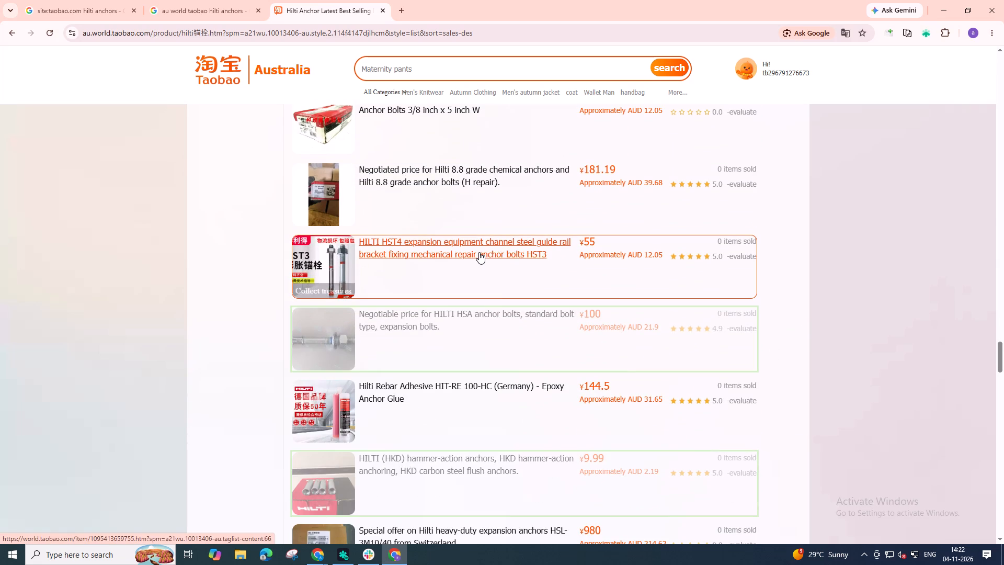
click(569, 361)
key(alt+Tab)
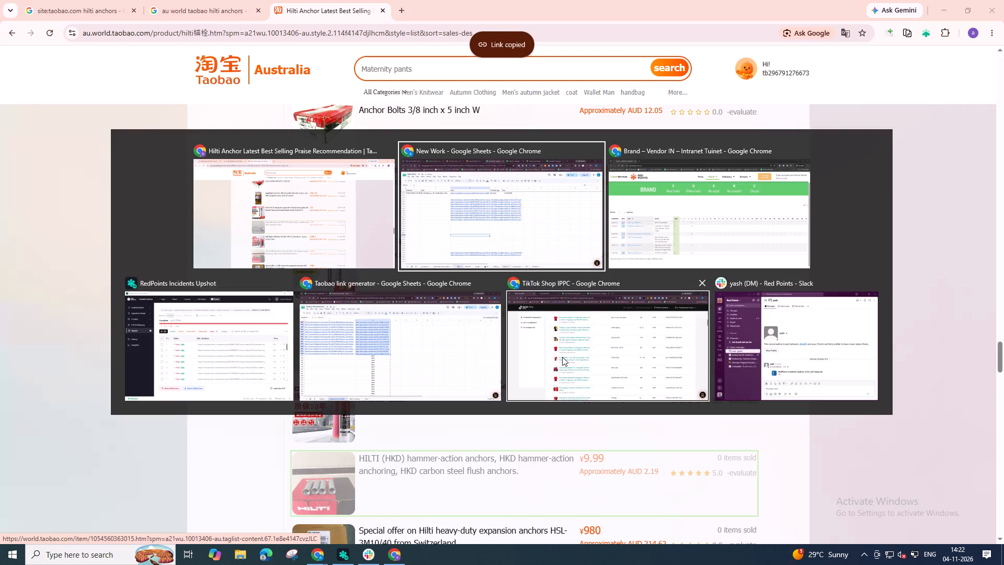
click(431, 321)
key(ctrl+v)
click(428, 353)
Copy the link of the first ¥17.94 HILTI HSA mechanical anchor bolts listing into the Links column at row 29426.
key(alt+Tab)
scroll(486, 354, down, 5)
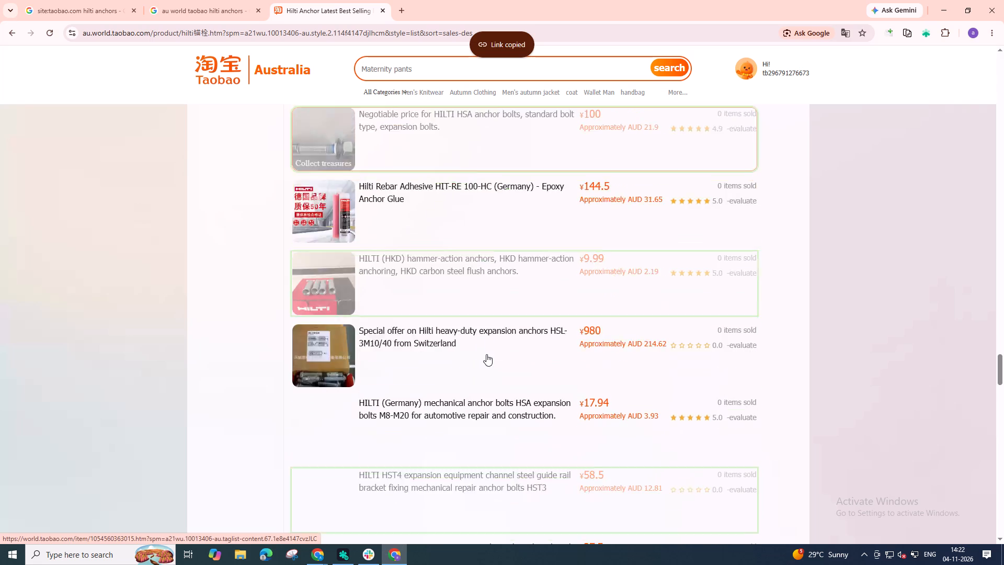
right_click(492, 351)
click(567, 461)
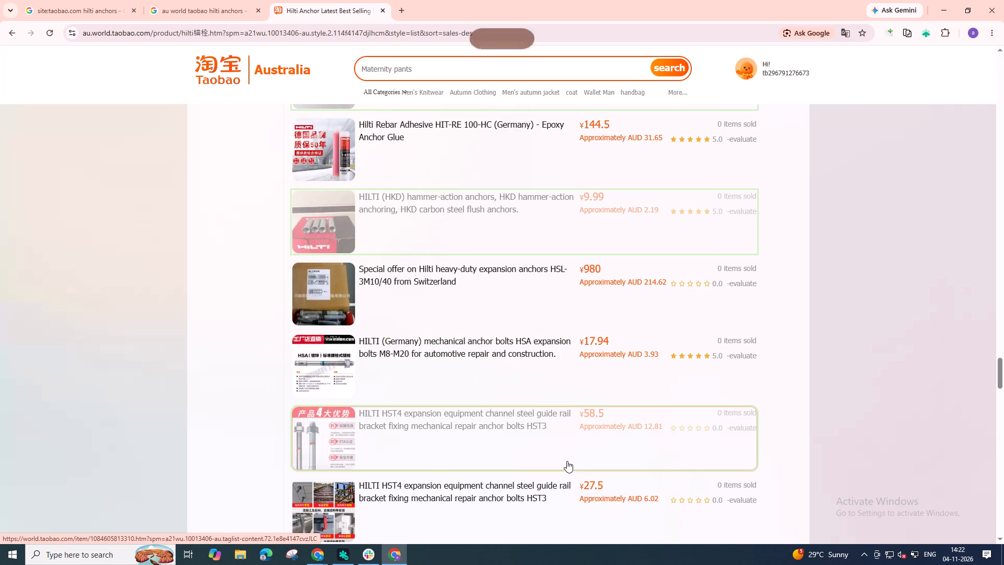
key(alt+Tab)
click(436, 311)
key(ctrl+v)
Copy the link of the second ¥17.94 HILTI HSA mechanical anchor bolts listing into the Links column at row 29428.
key(alt+Tab)
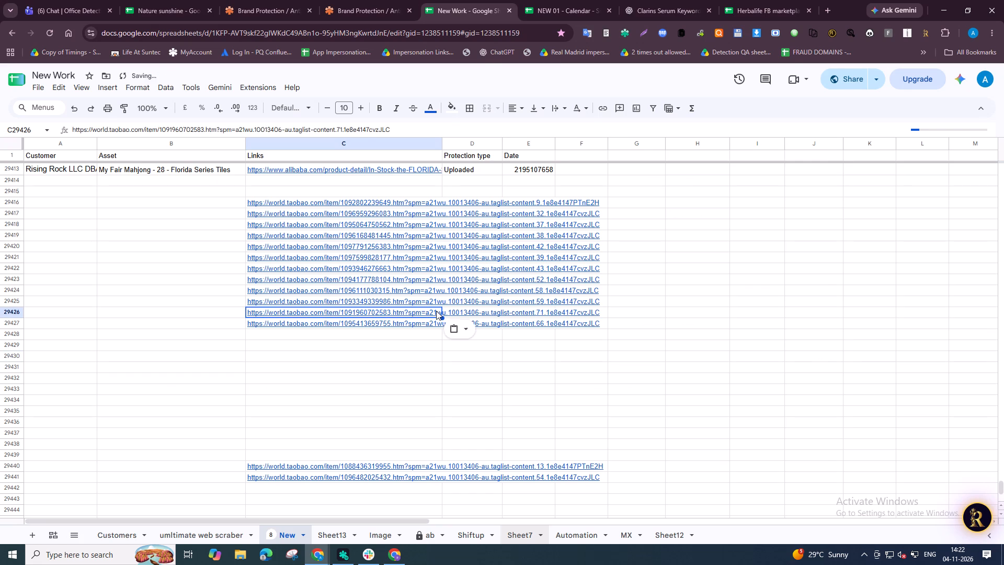
scroll(443, 320, down, 6)
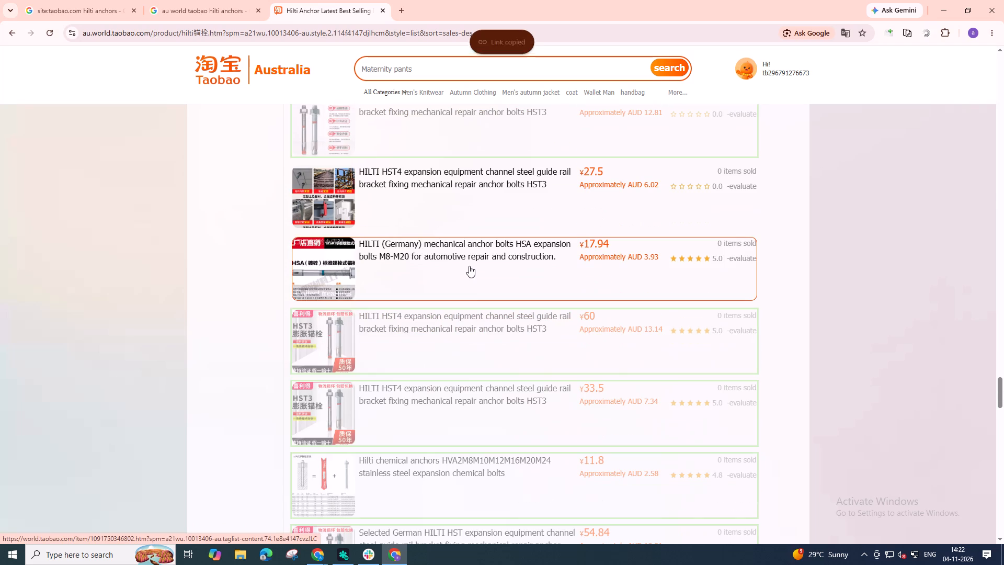
right_click(472, 261)
click(520, 367)
key(alt+Tab)
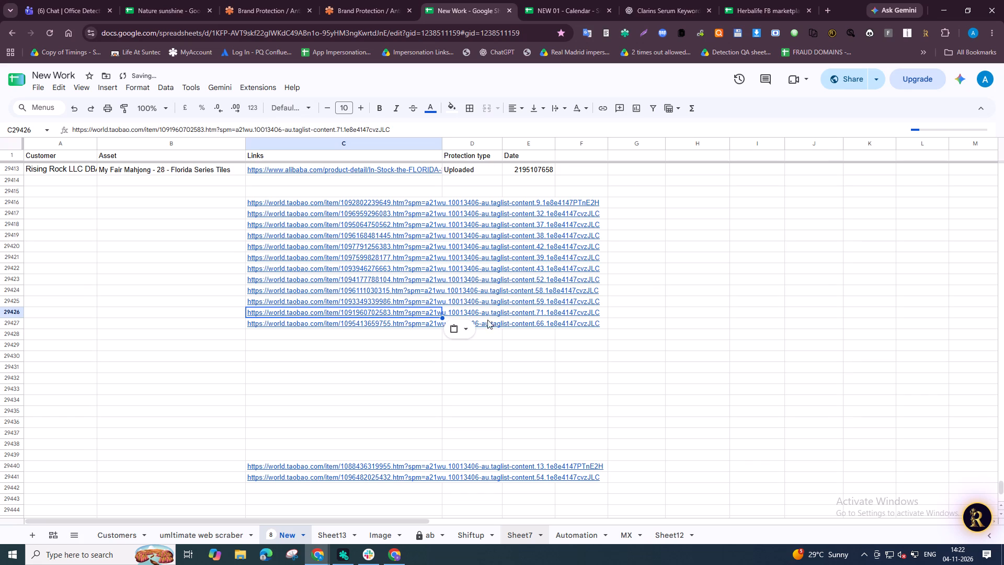
click(432, 333)
key(ctrl+v)
Copy the link of the ¥484 HILTI HDA-P self-undercutting anchor bolts listing into the Links column at row 29429.
key(alt+Tab)
scroll(480, 364, down, 2)
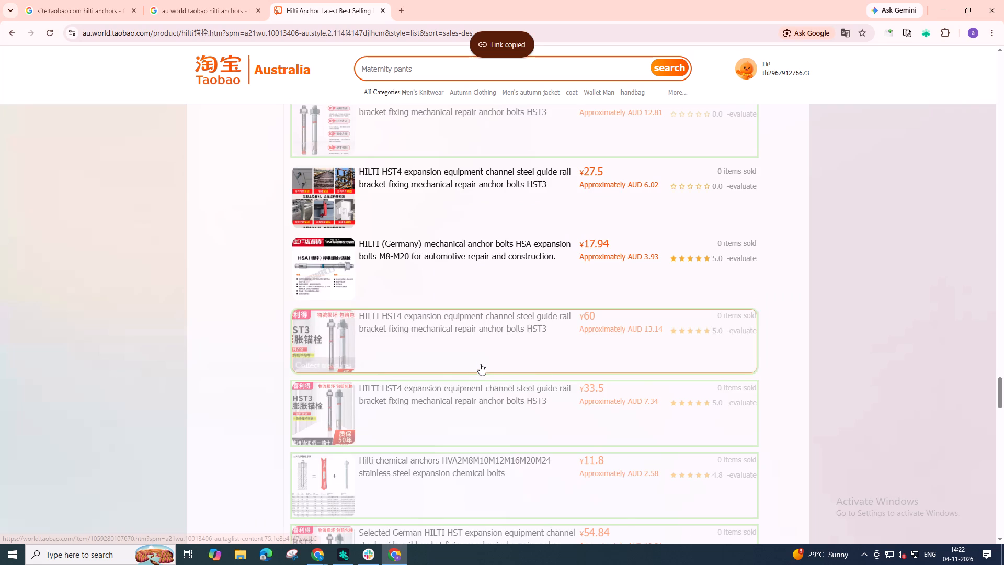
scroll(480, 364, down, 4)
right_click(466, 299)
click(511, 408)
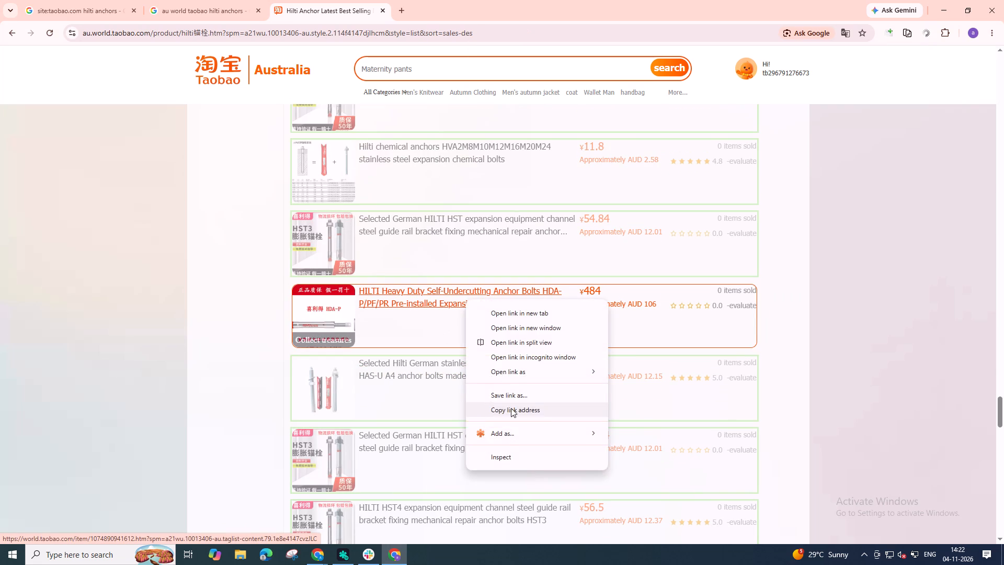
key(alt+Tab)
click(423, 346)
key(ctrl+v)
Copy the link of the ¥60 High-end German HILTI HST4 listing into the Links column at row 29430.
key(alt+Tab)
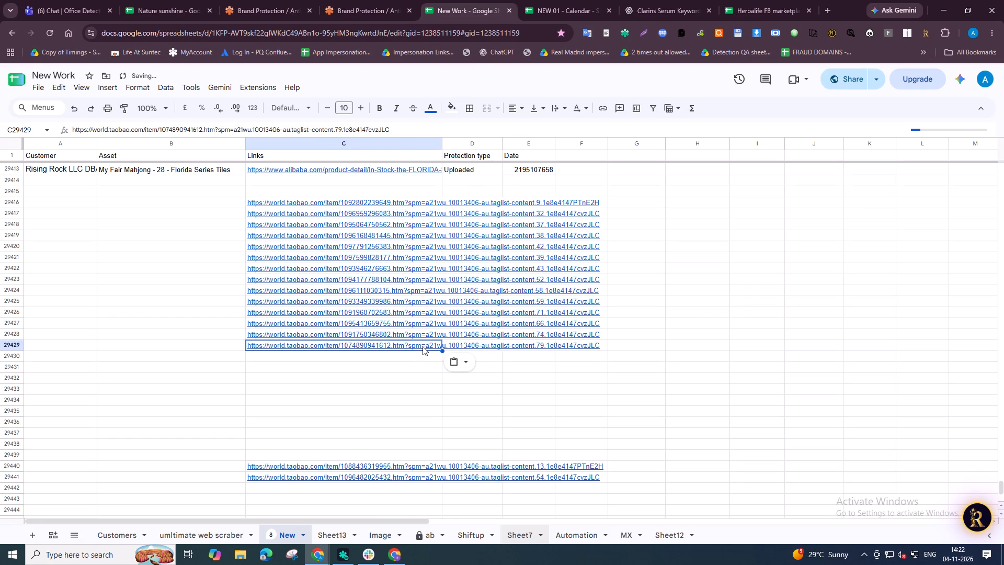
scroll(425, 350, down, 12)
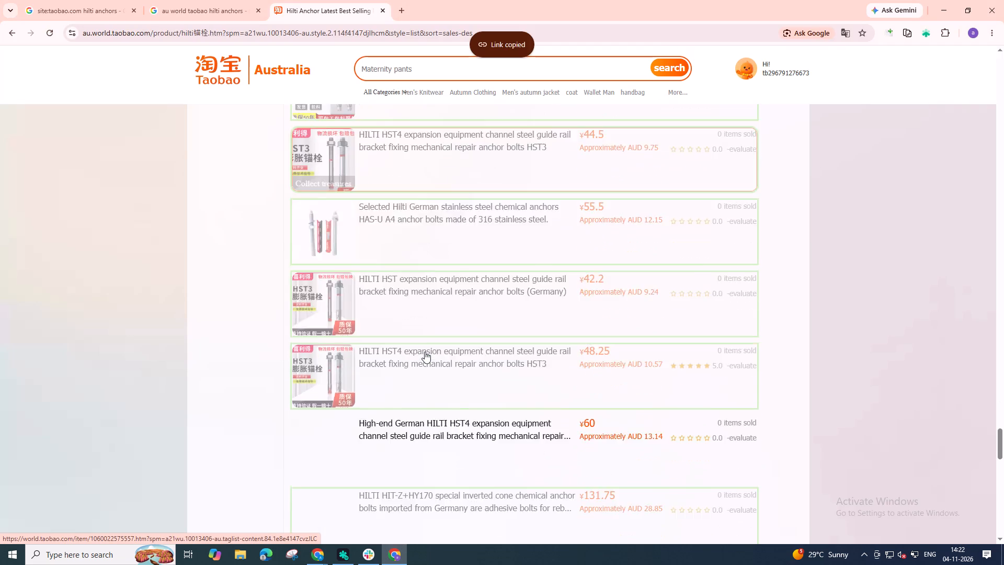
right_click(440, 333)
click(497, 437)
key(alt+Tab)
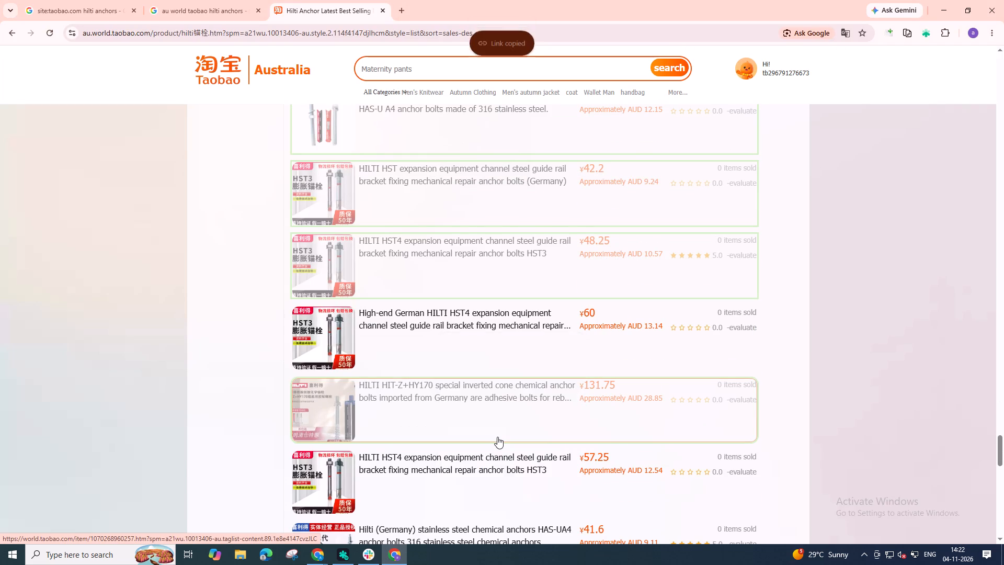
click(417, 360)
key(ctrl+v)
Copy the link of the ¥57.25 HILTI HST4 anchor bolts listing into the Links column at row 29431.
key(alt+Tab)
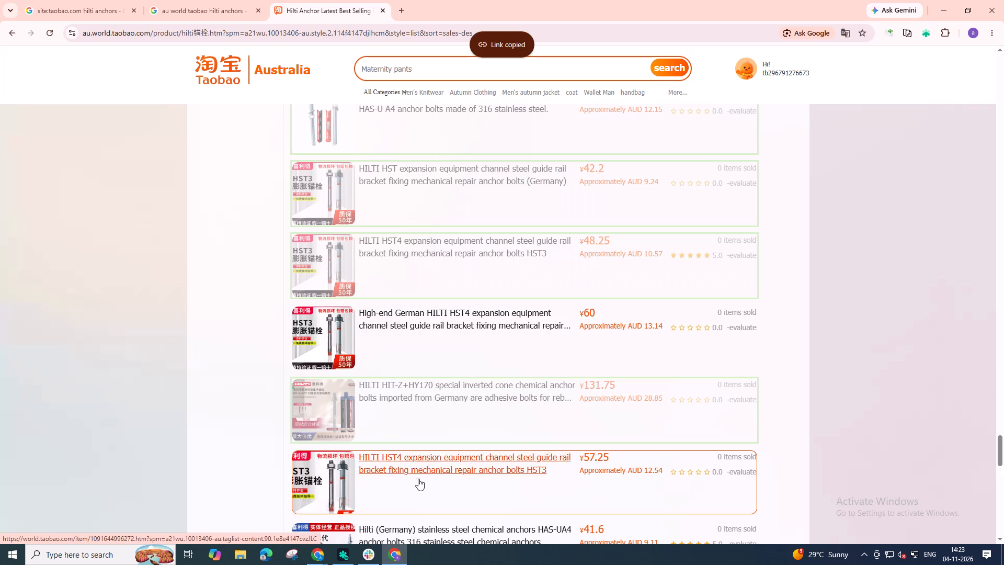
right_click(423, 469)
click(471, 406)
key(alt+Tab)
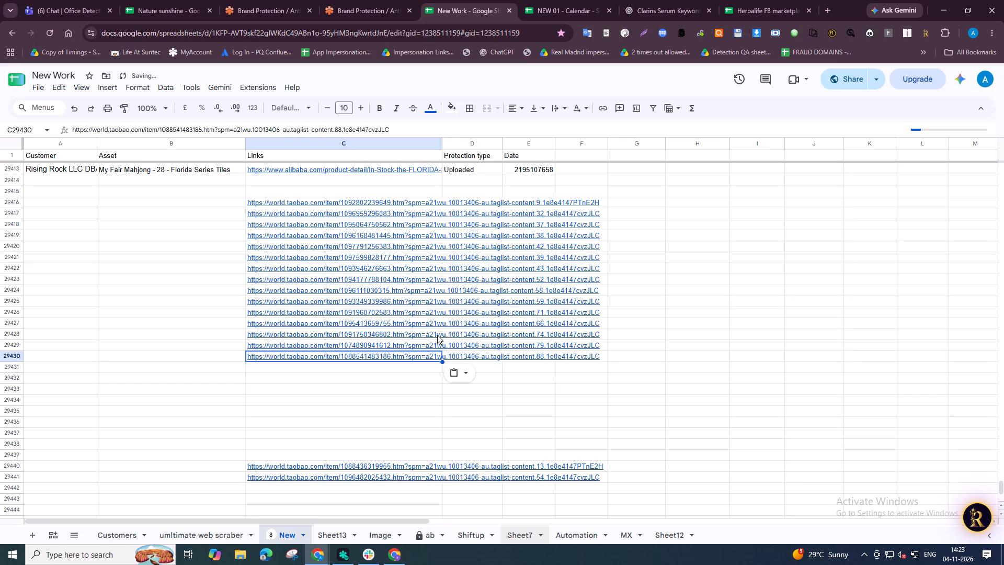
click(431, 370)
key(ctrl+v)
Copy the link of the ¥41.6 Hilti HAS-UA4 stainless steel chemical anchors listing into the Links column at row 29442.
key(alt+Tab)
scroll(441, 375, down, 5)
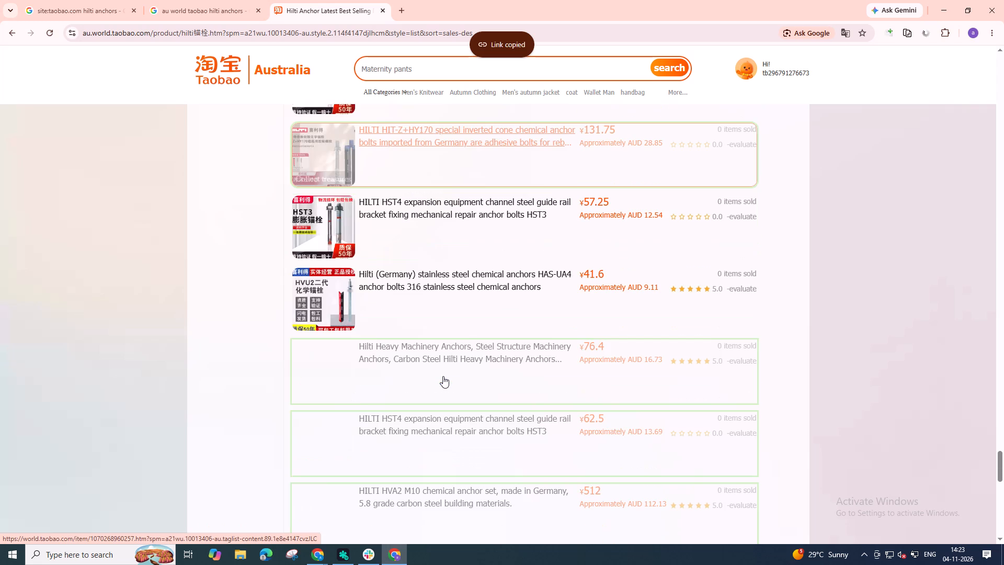
right_click(460, 285)
click(494, 397)
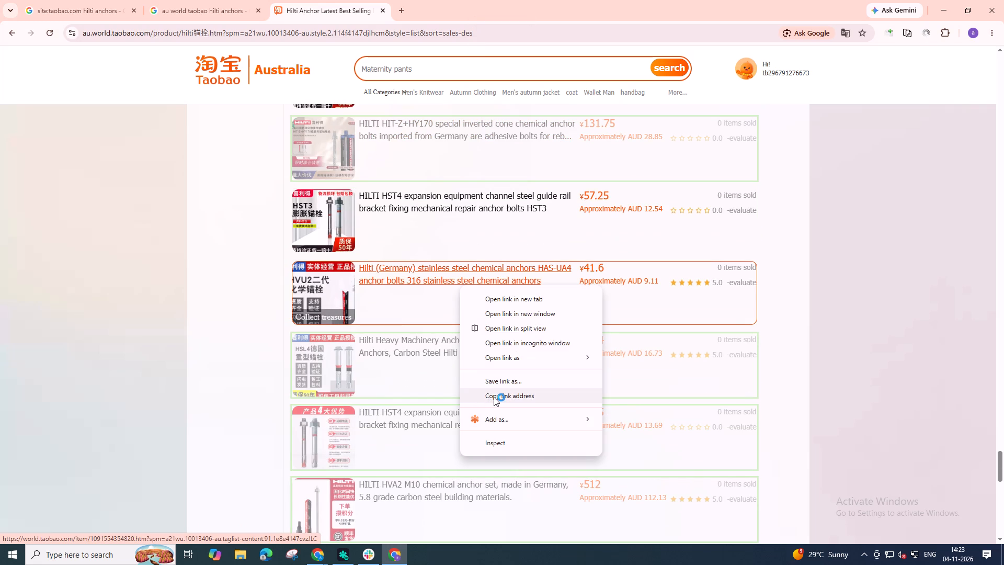
key(alt+Tab)
click(412, 485)
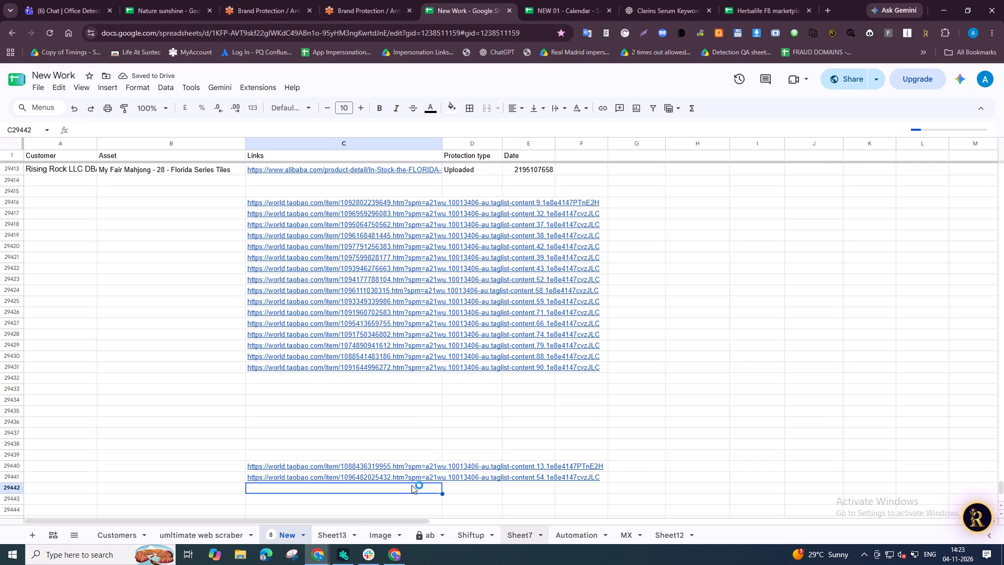
key(ctrl+v)
Search the New Work sheet for the link of the ¥41.6 Hilti HAS-UA4 chemical anchors listing.
key(alt+Tab)
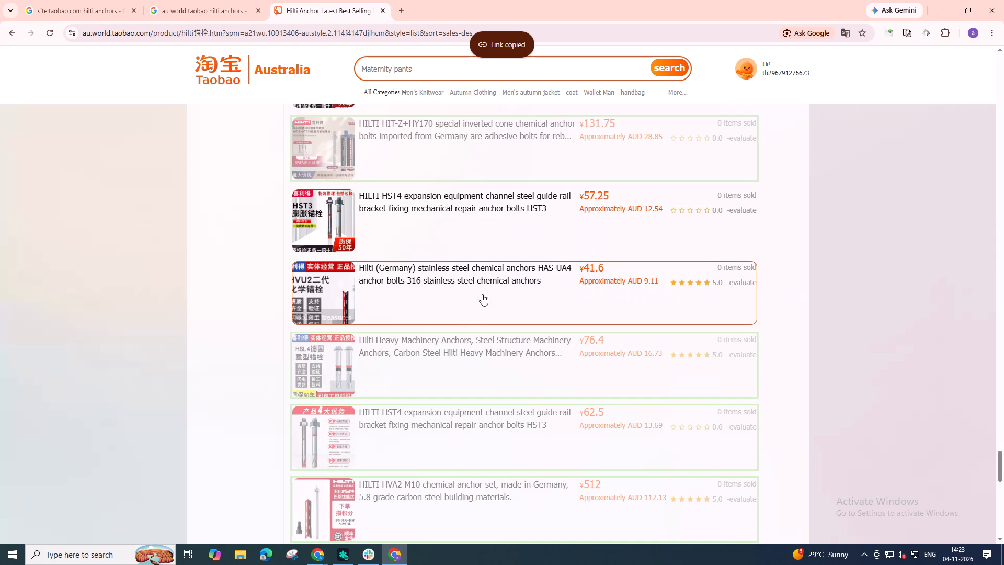
right_click(489, 280)
click(524, 390)
key(alt+Tab)
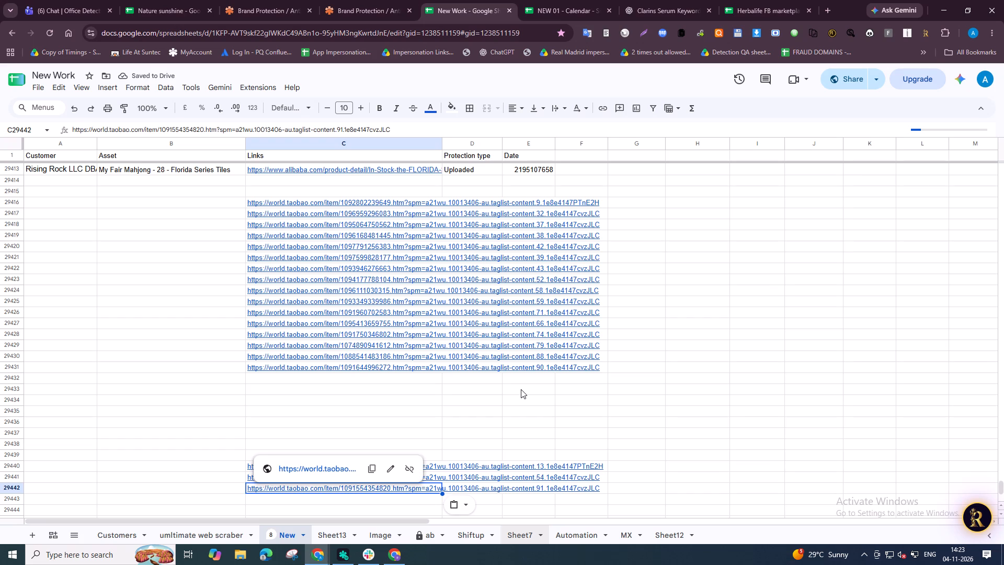
key(ctrl+f)
key(ctrl+v)
click(517, 387)
Copy the link of the unmarked ¥17.94 HILTI HSA mechanical anchor bolts listing into the Links column at row 29432.
key(alt+Tab)
scroll(505, 394, down, 5)
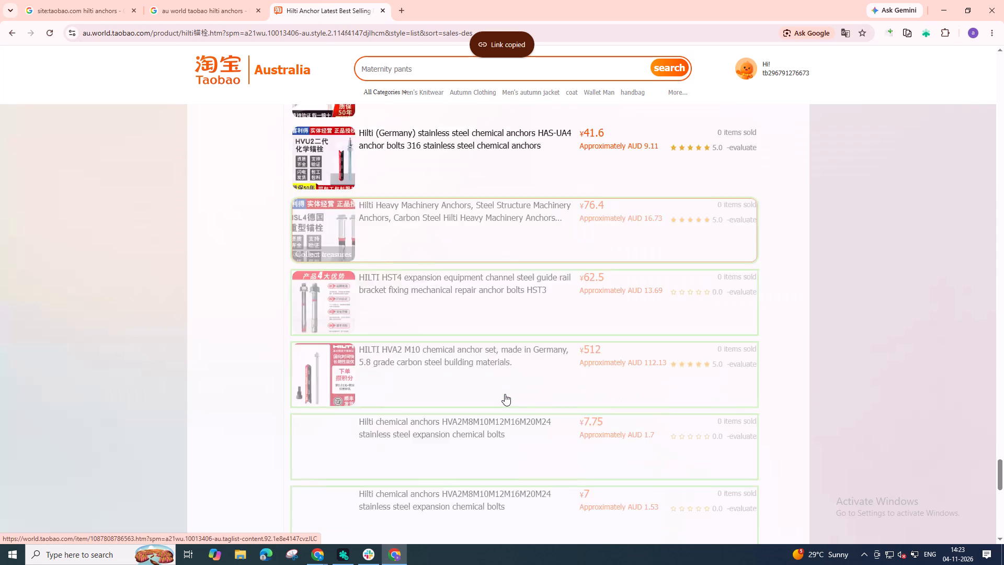
scroll(505, 394, down, 7)
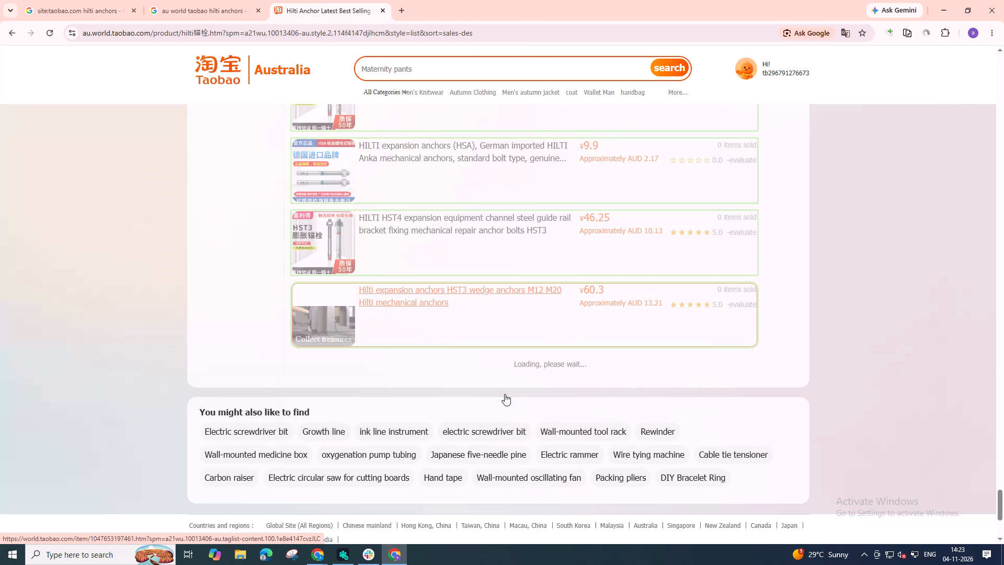
scroll(505, 394, down, 2)
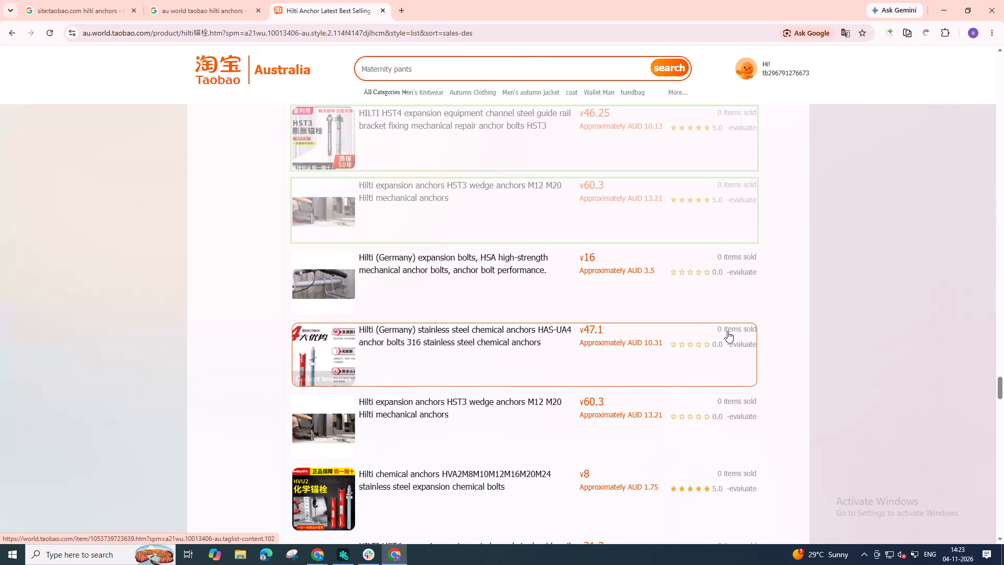
scroll(727, 331, down, 3)
scroll(785, 229, down, 5)
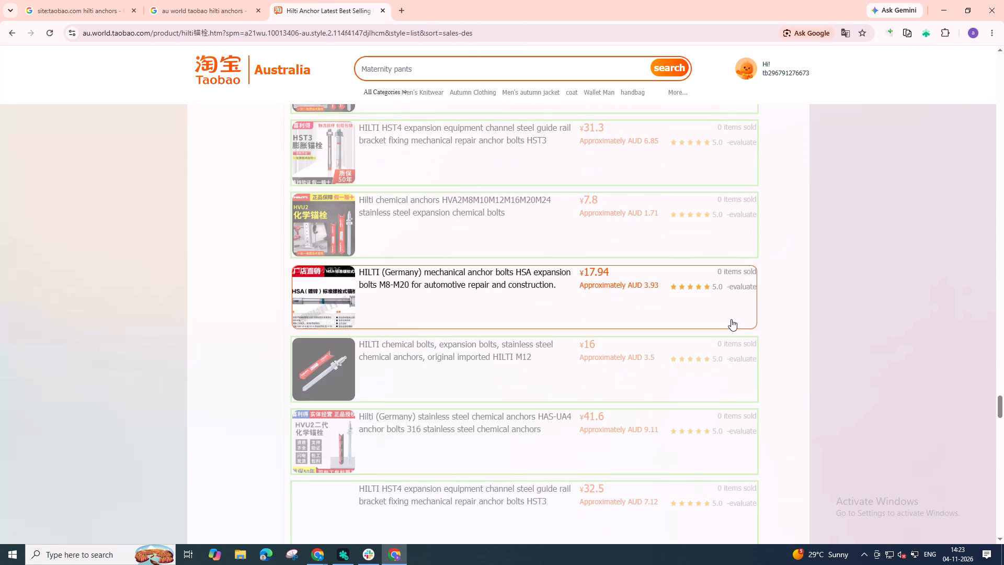
right_click(541, 281)
click(606, 386)
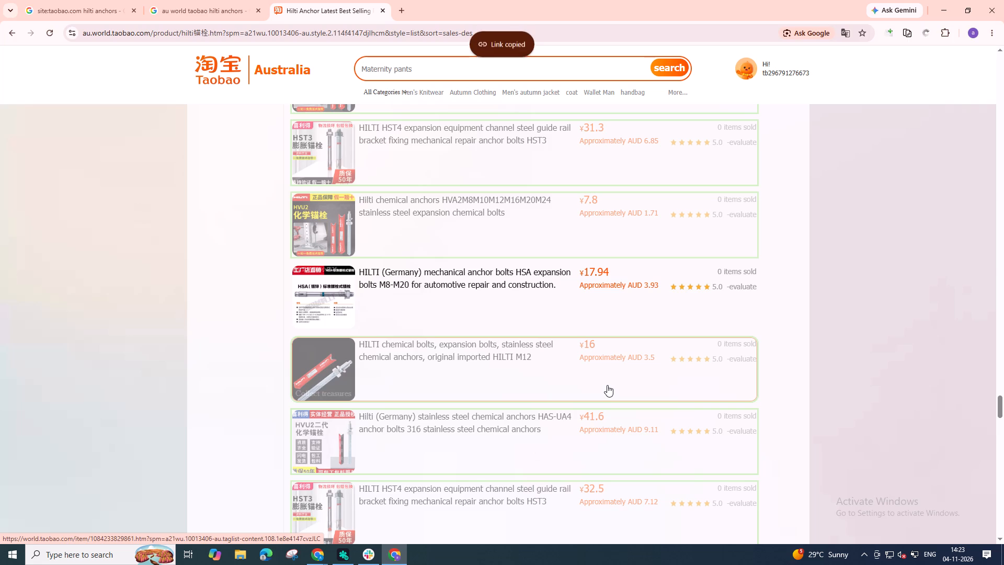
key(alt+Tab)
click(433, 379)
key(ctrl+v)
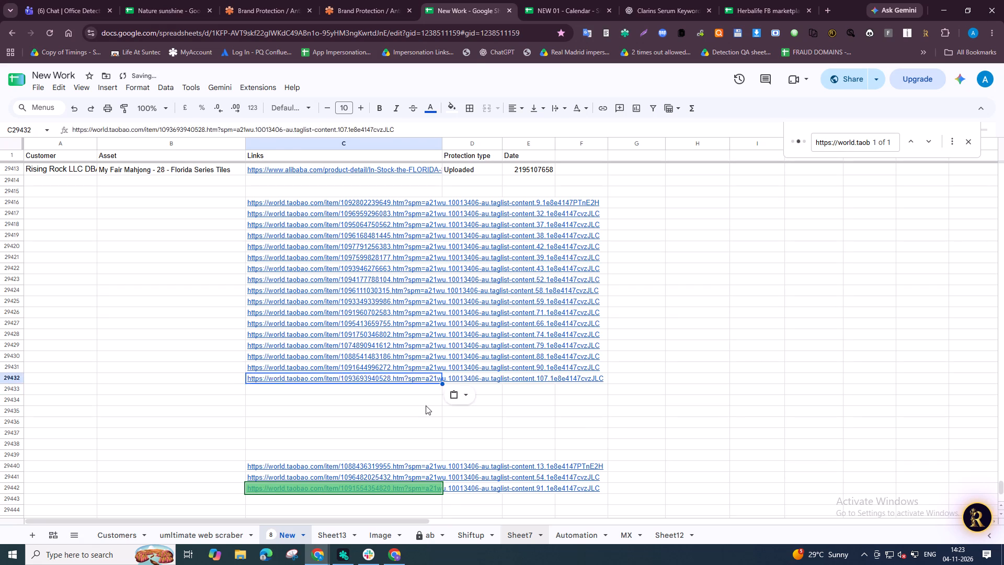
click(426, 405)
Copy the link of the first ¥135 Hilti V3 Rebar Anchoring Agent listing, below HLC-HSK, into the Links column at row 29443.
key(alt+Tab)
scroll(495, 366, down, 10)
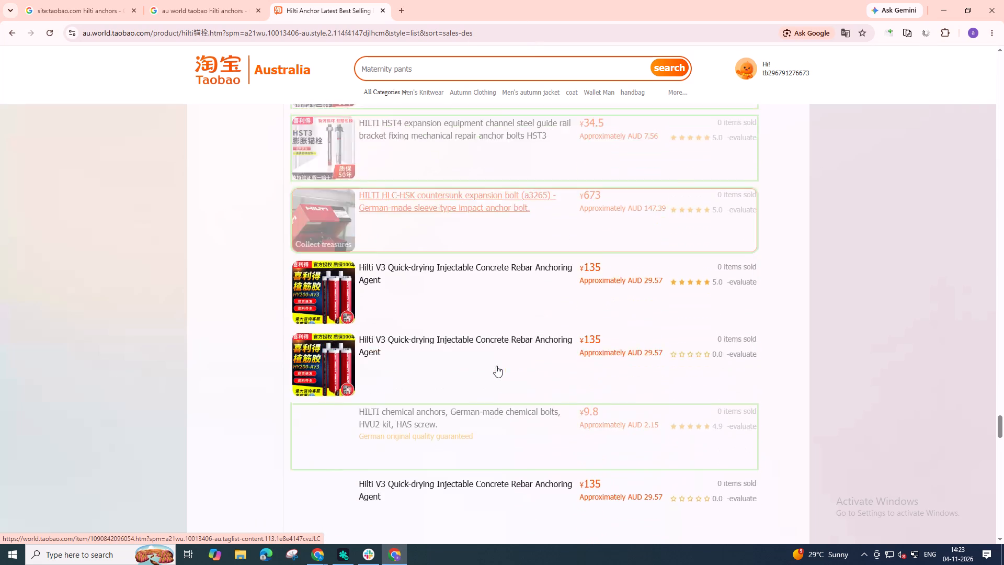
right_click(405, 185)
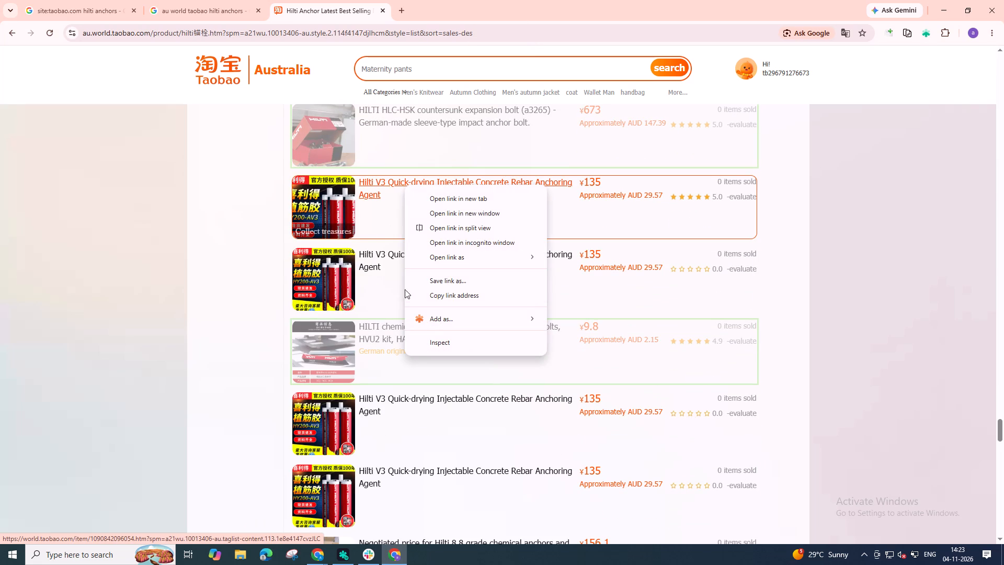
click(454, 297)
key(alt+Tab)
scroll(449, 300, down, 3)
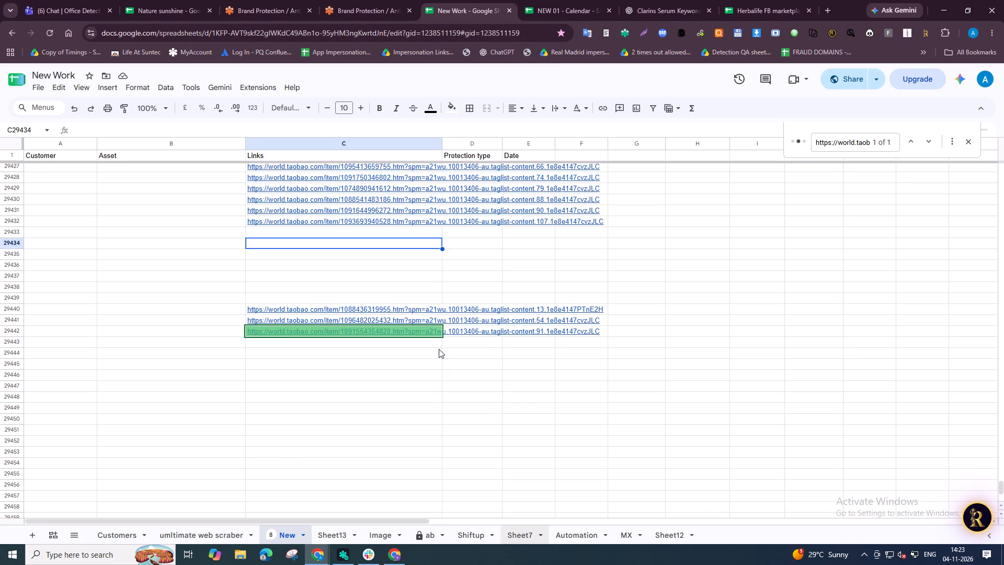
click(439, 347)
key(ctrl+v)
Copy the link of the second ¥135 Hilti V3 Rebar Anchoring Agent listing into the Links column at row 29444.
key(alt+Tab)
right_click(449, 258)
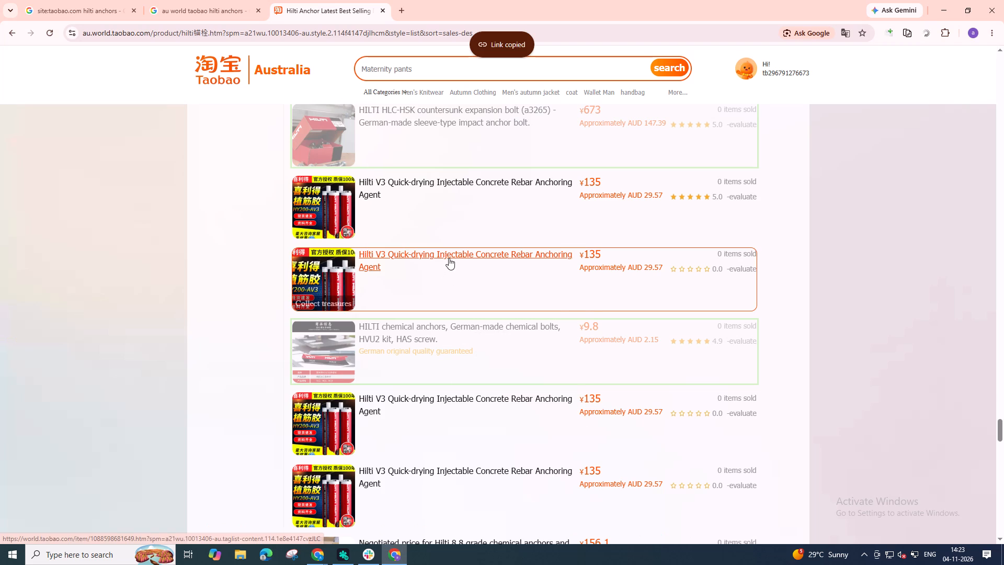
click(483, 374)
key(alt+Tab)
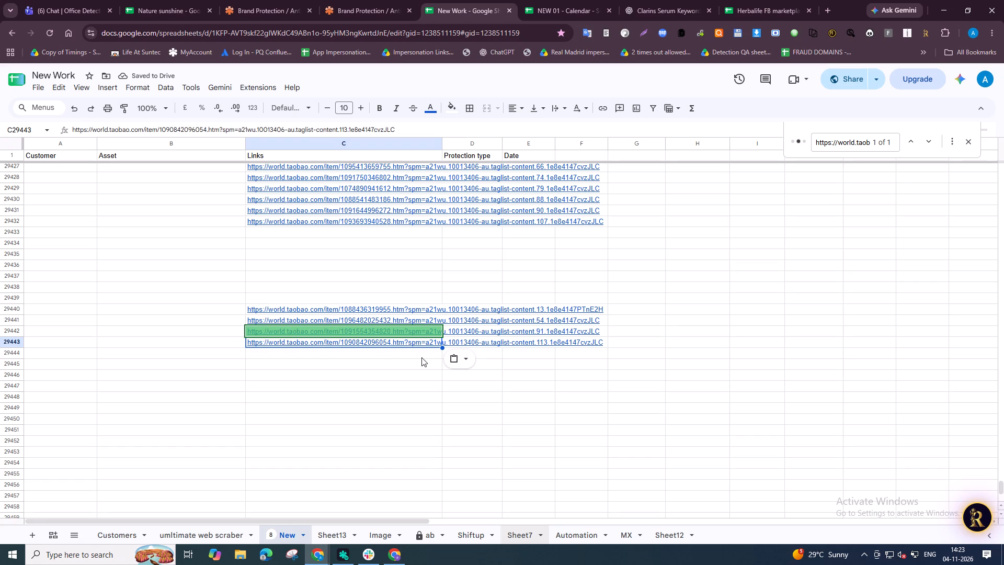
click(421, 352)
key(ctrl+v)
Copy the link of the third ¥135 Hilti V3 Rebar Anchoring Agent listing, below the ¥9.8 chemical anchors, into the Links column at row 29445.
key(alt+Tab)
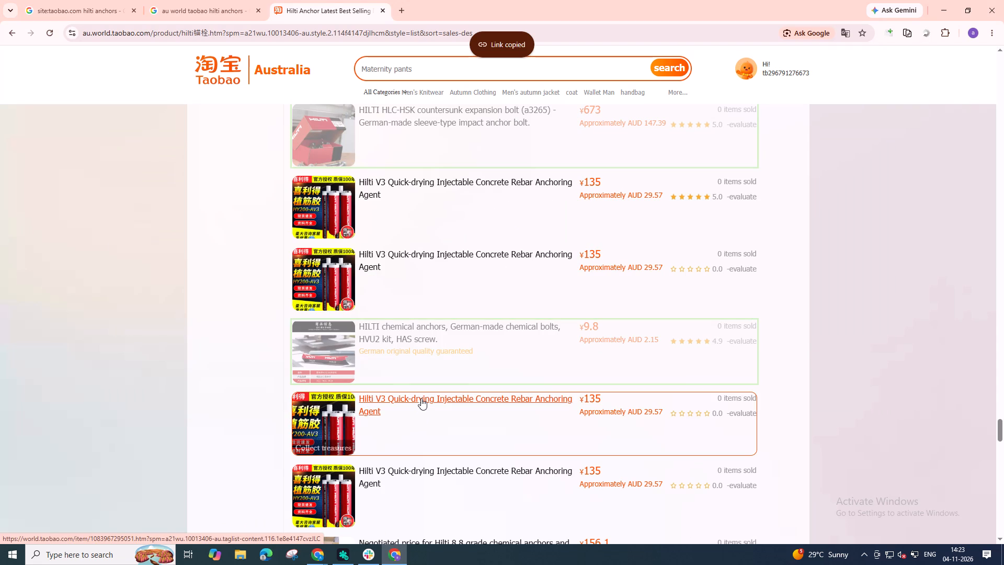
right_click(421, 398)
click(542, 345)
click(542, 342)
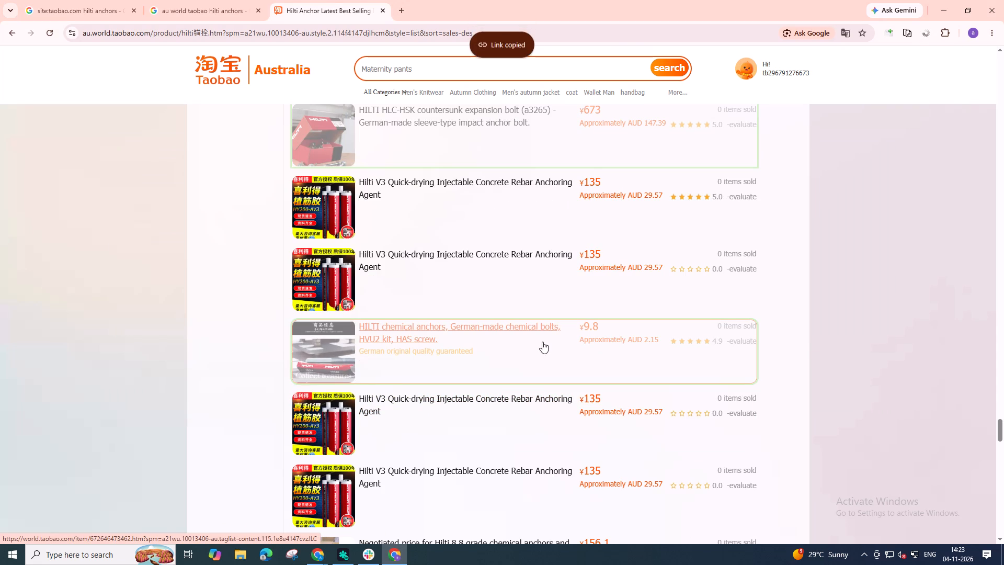
key(alt+Tab)
click(435, 367)
key(ctrl+v)
Copy the link of the fourth ¥135 Hilti V3 Rebar Anchoring Agent listing into the Links column at row 29446.
key(alt+Tab)
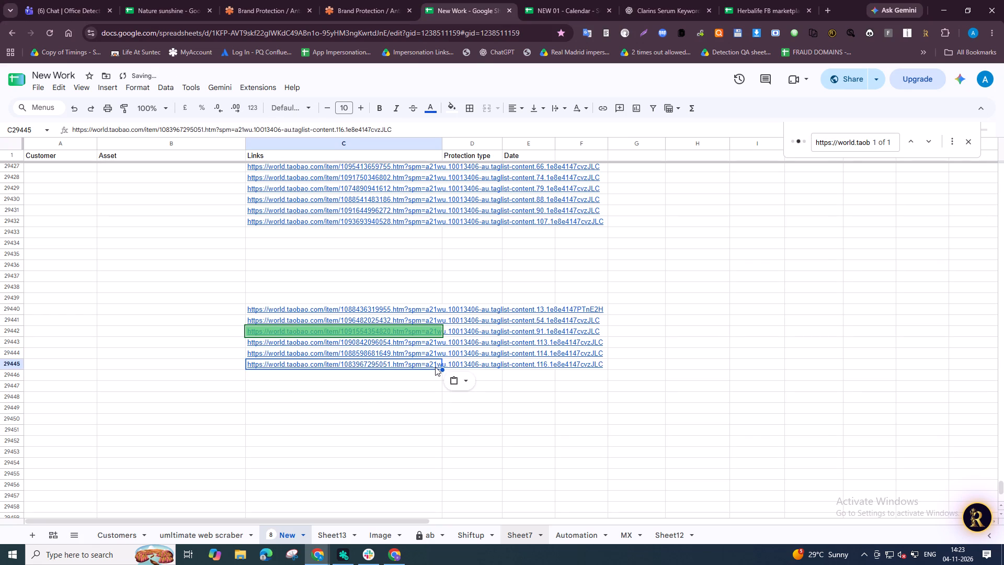
right_click(426, 469)
click(496, 410)
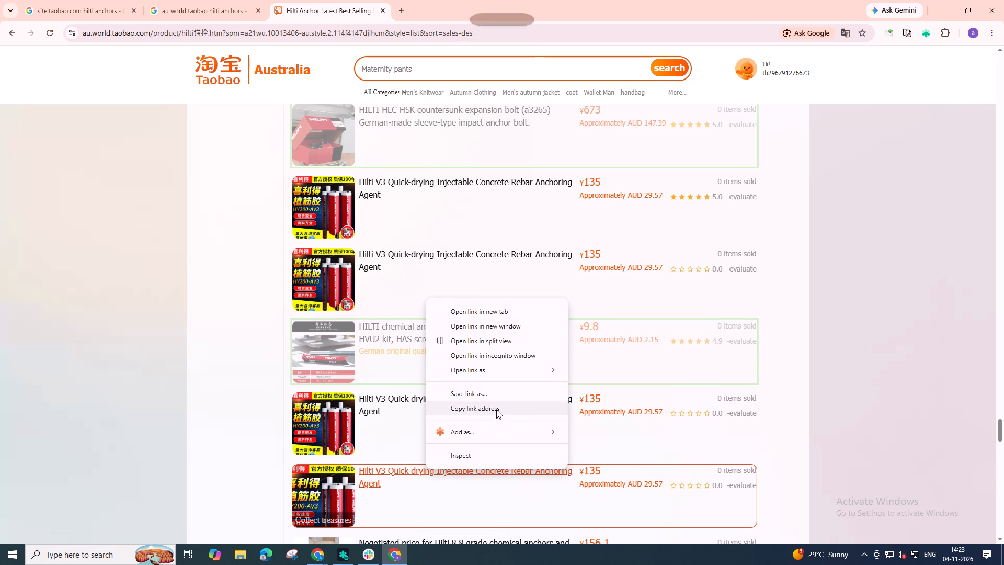
key(alt+Tab)
click(423, 374)
key(ctrl+v)
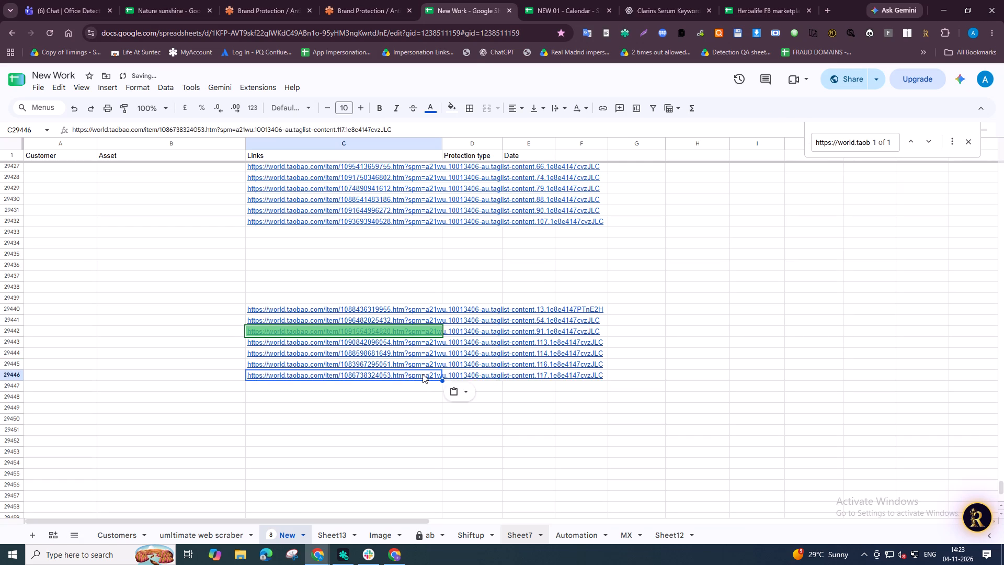
Copy the link of the ¥82.5 Hilti V3 Rebar Anchoring Agent listing into the Links column at row 29447.
key(alt+Tab)
scroll(476, 401, down, 8)
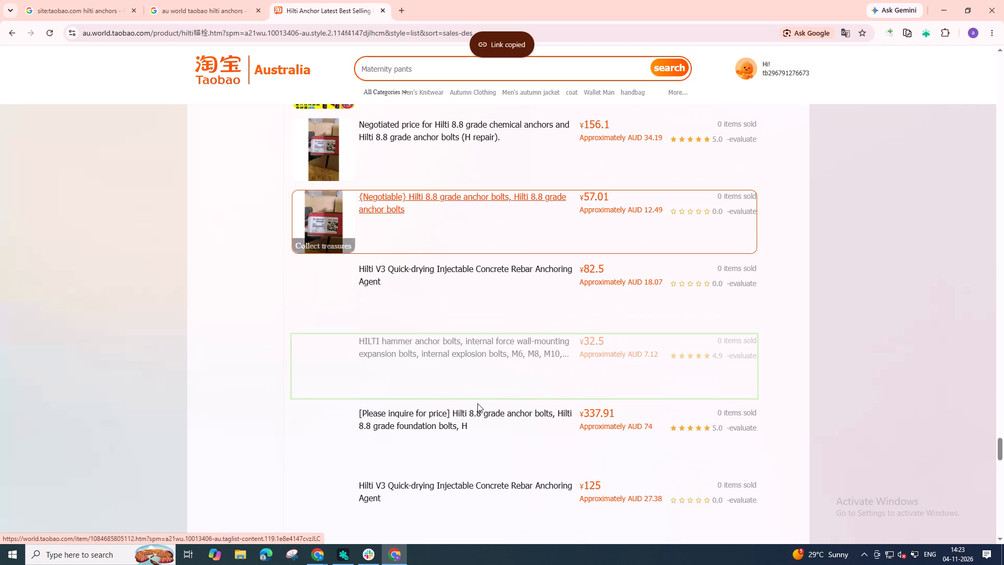
right_click(502, 275)
click(561, 385)
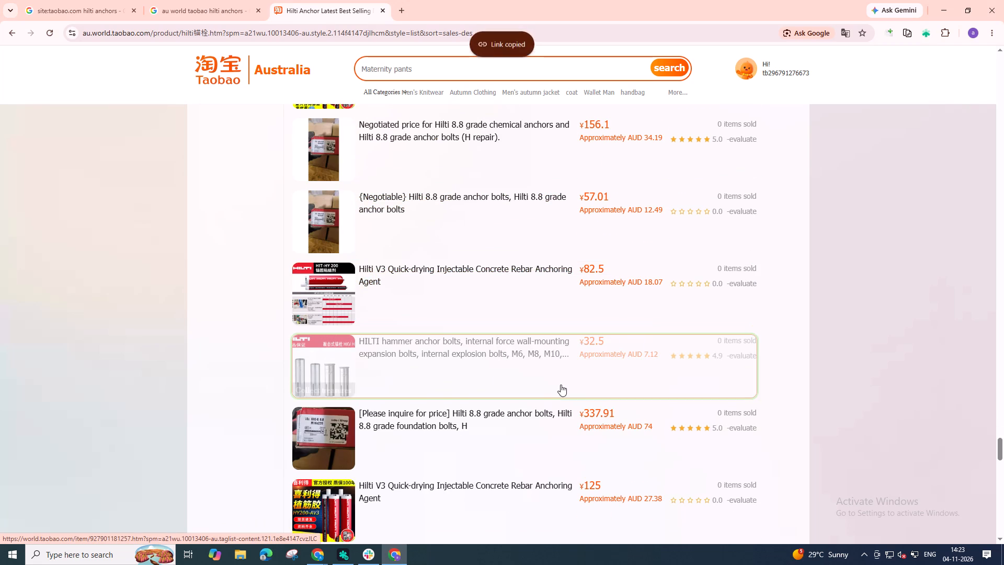
key(alt+Tab)
click(416, 387)
key(ctrl+v)
Copy the link of the ¥125 Hilti V3 Rebar Anchoring Agent listing into the Links column at row 29448.
key(alt+Tab)
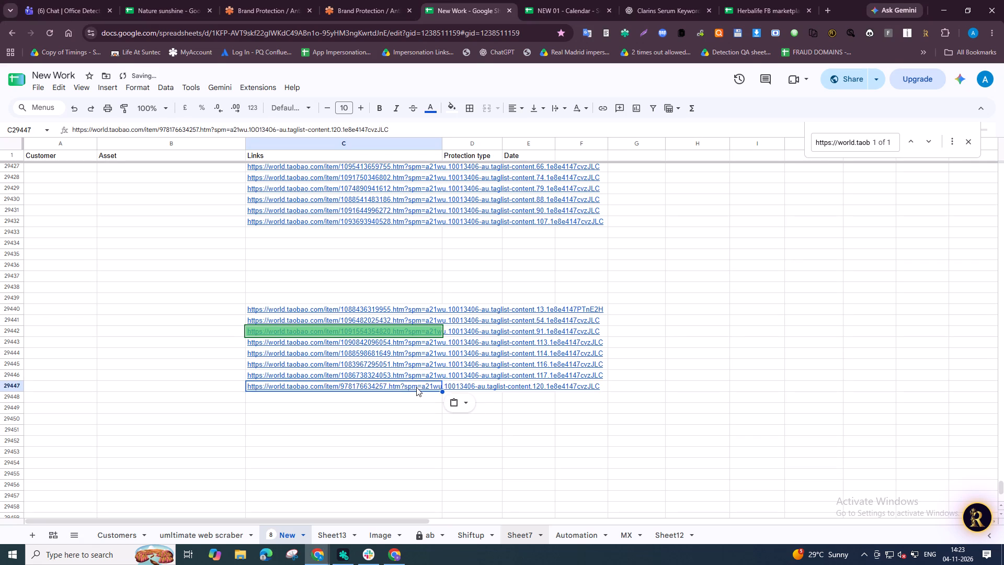
scroll(482, 459, down, 2)
right_click(468, 383)
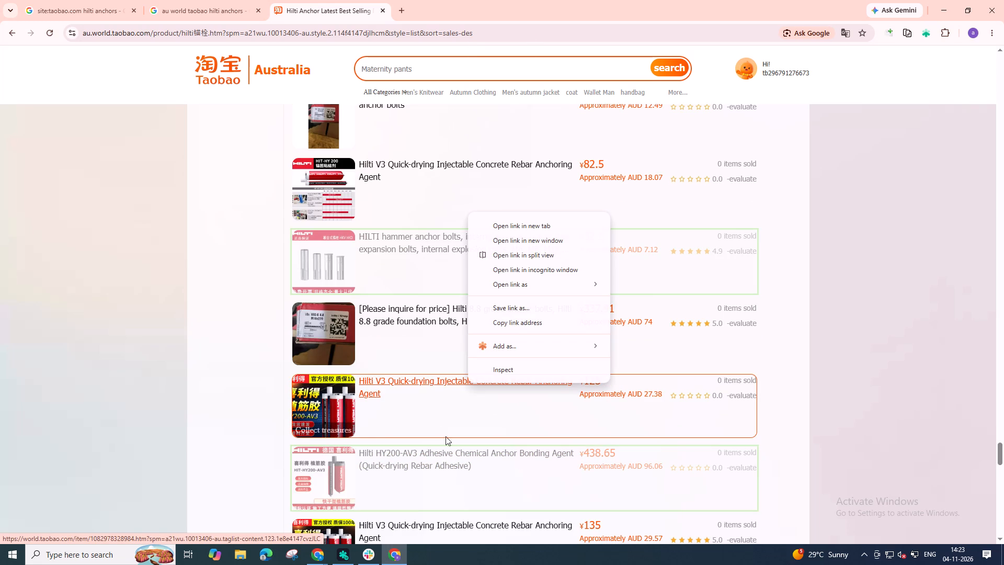
click(573, 322)
key(alt+Tab)
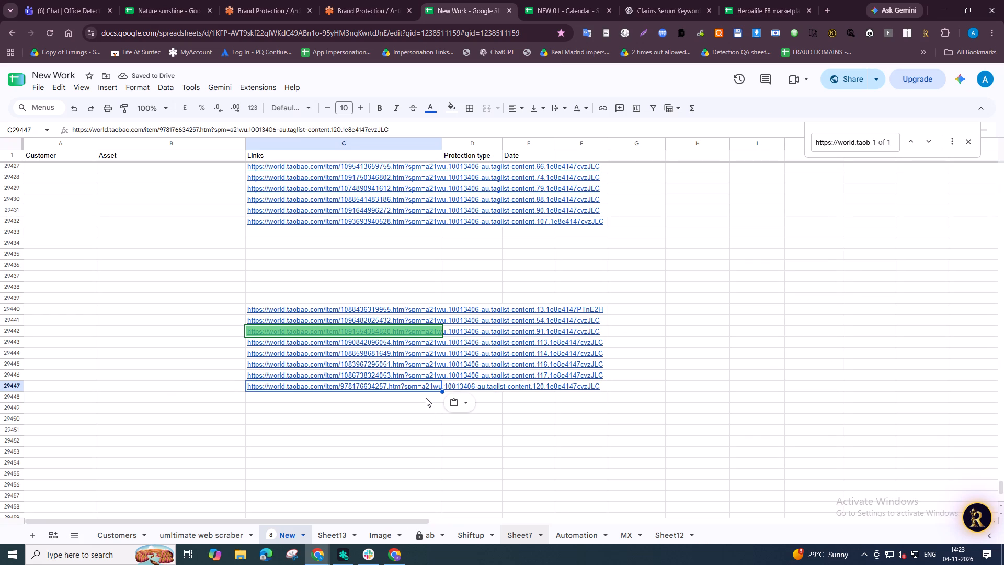
click(426, 398)
key(ctrl+v)
Copy the link of the ¥135 Hilti V3 Anchoring Agent listing below the ¥438.65 HY200-AV3 adhesive into the Links column at row 29449.
key(alt+Tab)
scroll(470, 378, down, 3)
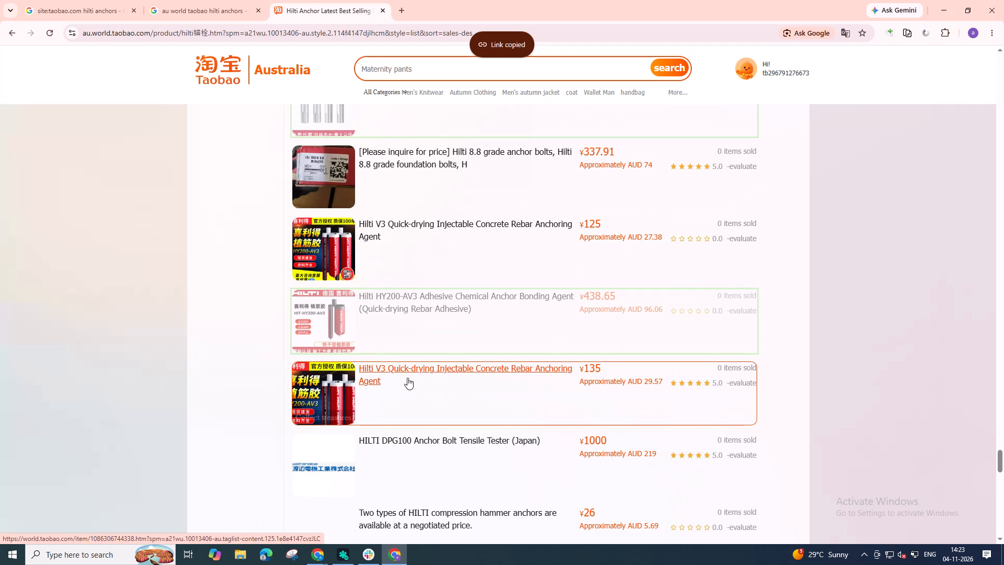
right_click(407, 374)
click(516, 308)
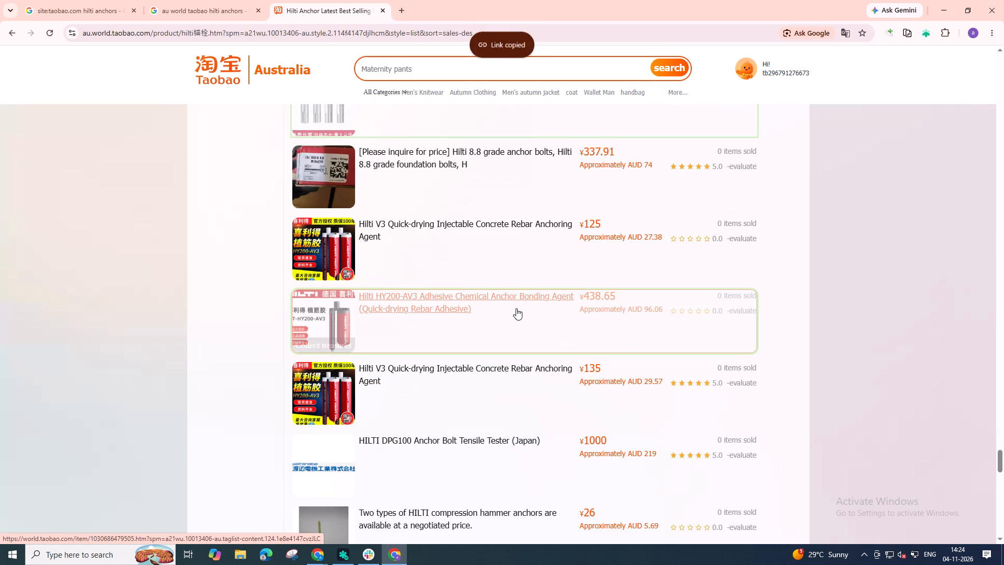
key(alt+Tab)
click(408, 407)
key(ctrl+v)
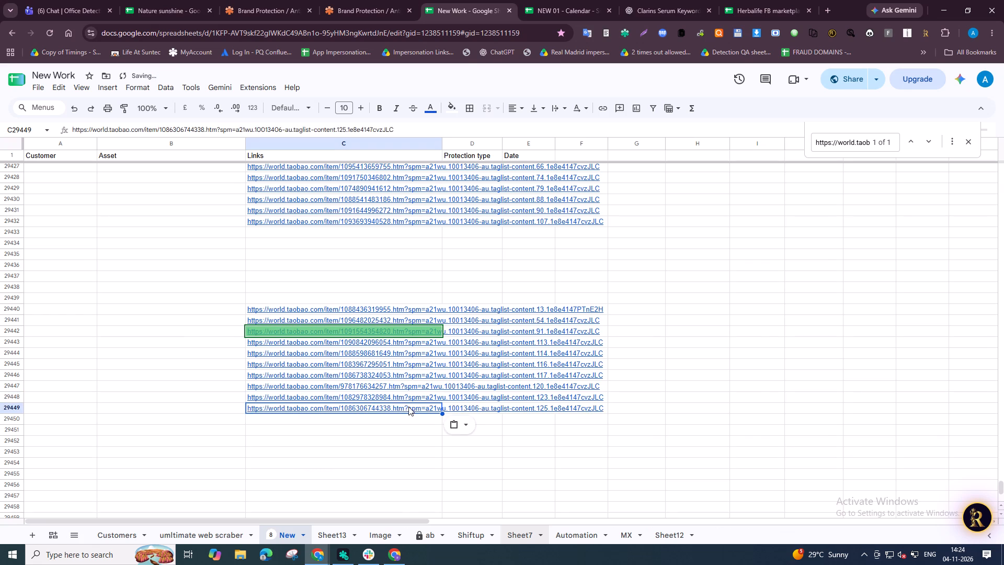
Copy the link of the unmarked ¥76.4 Hilti Heavy Machinery Anchors listing into the Links column at row 29433.
key(alt+Tab)
scroll(476, 379, down, 4)
scroll(567, 361, down, 1)
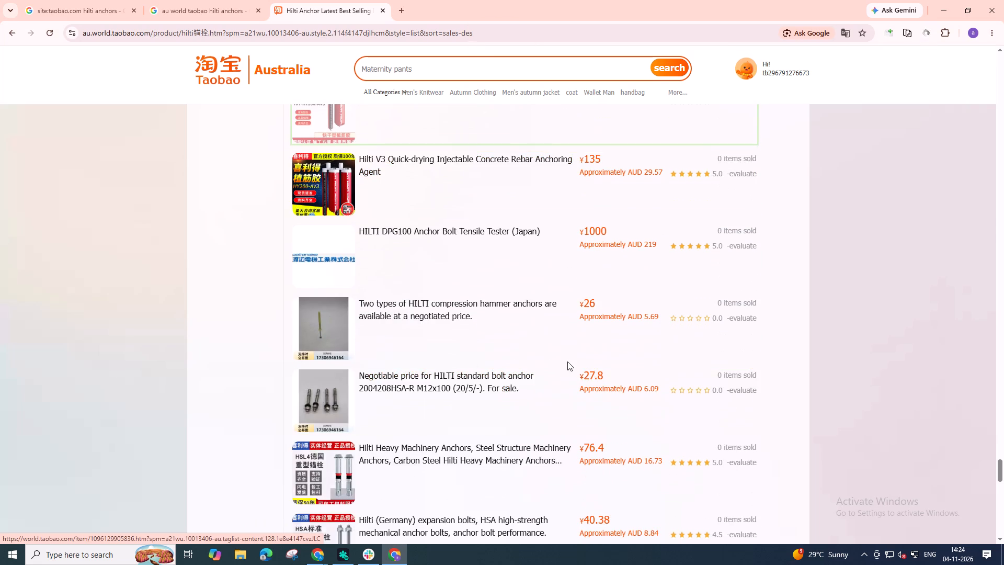
scroll(567, 361, down, 1)
right_click(495, 361)
click(529, 468)
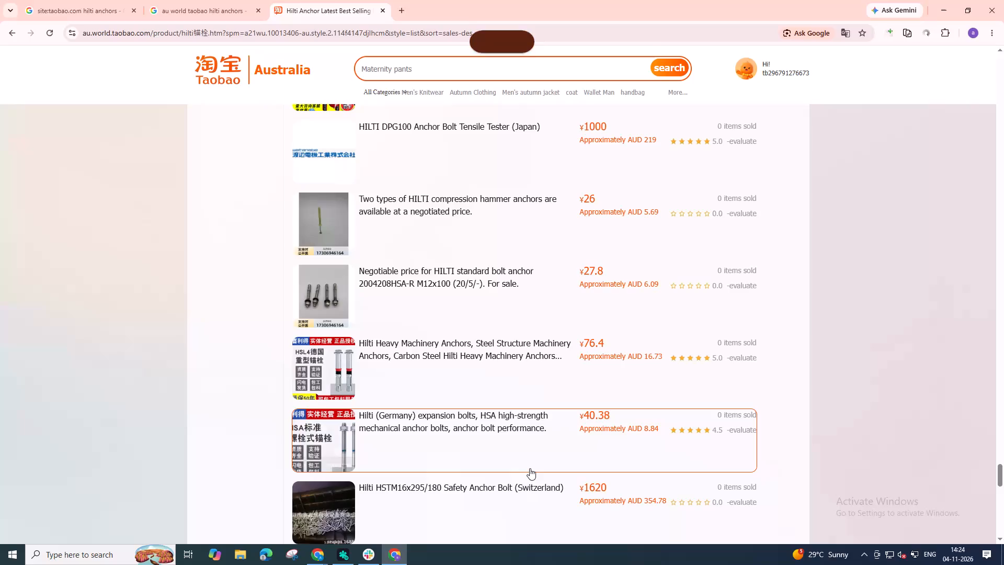
key(alt+Tab)
click(420, 231)
key(ctrl+v)
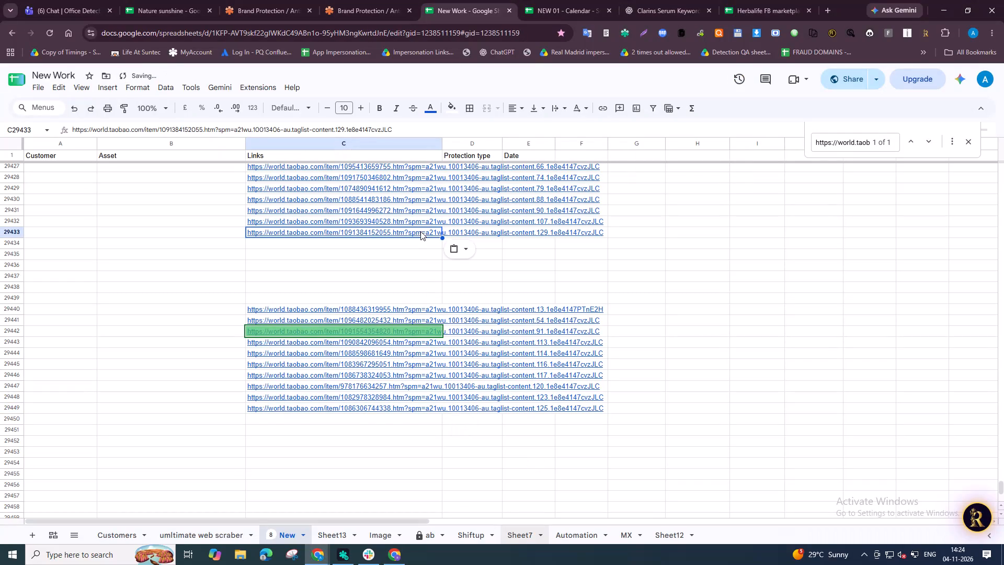
Copy the link of the ¥40.38 Hilti HSA expansion bolts listing into the Links column at row 29434.
key(alt+Tab)
scroll(508, 282, down, 2)
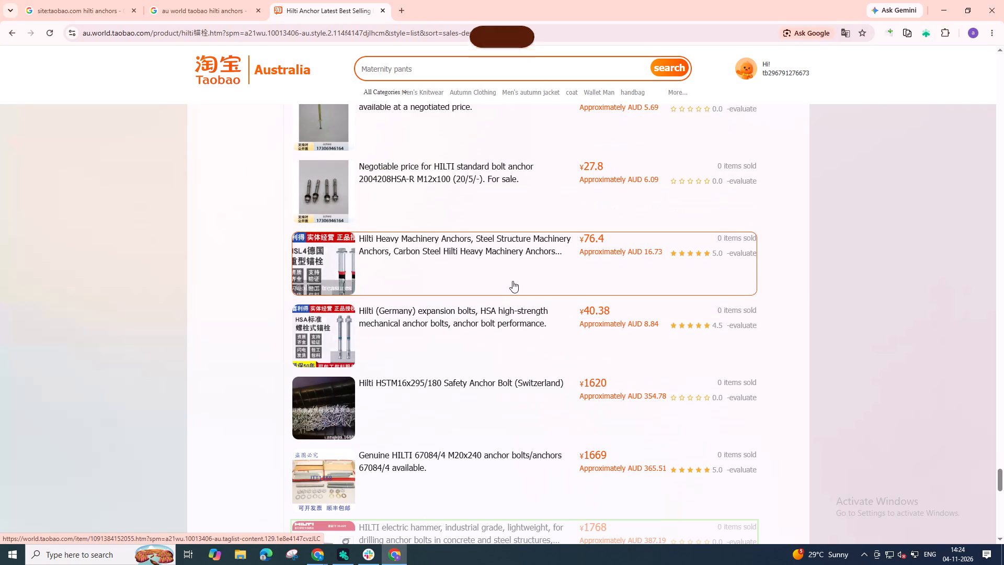
right_click(452, 326)
click(517, 434)
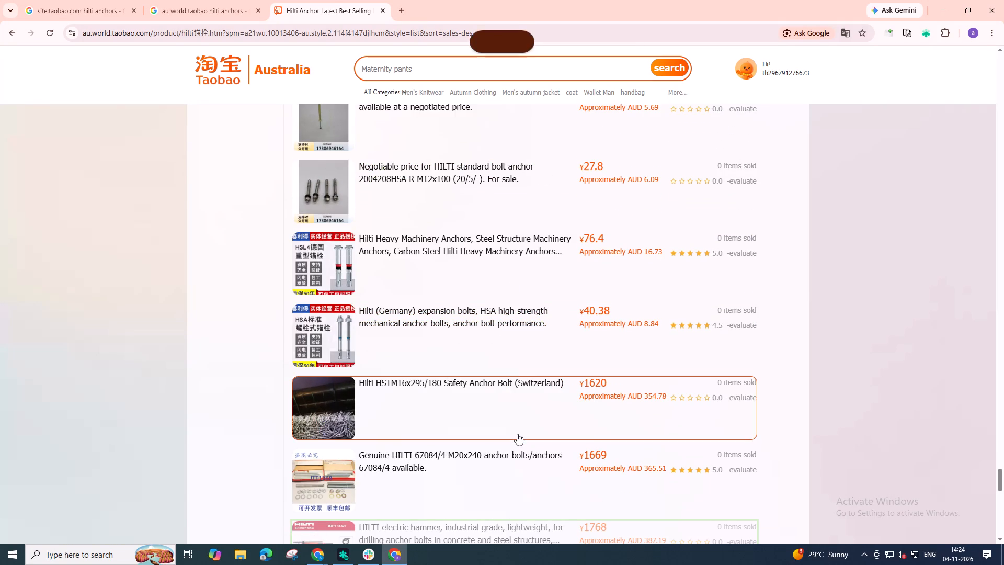
key(alt+Tab)
click(428, 247)
key(ctrl+v)
key(alt+Tab)
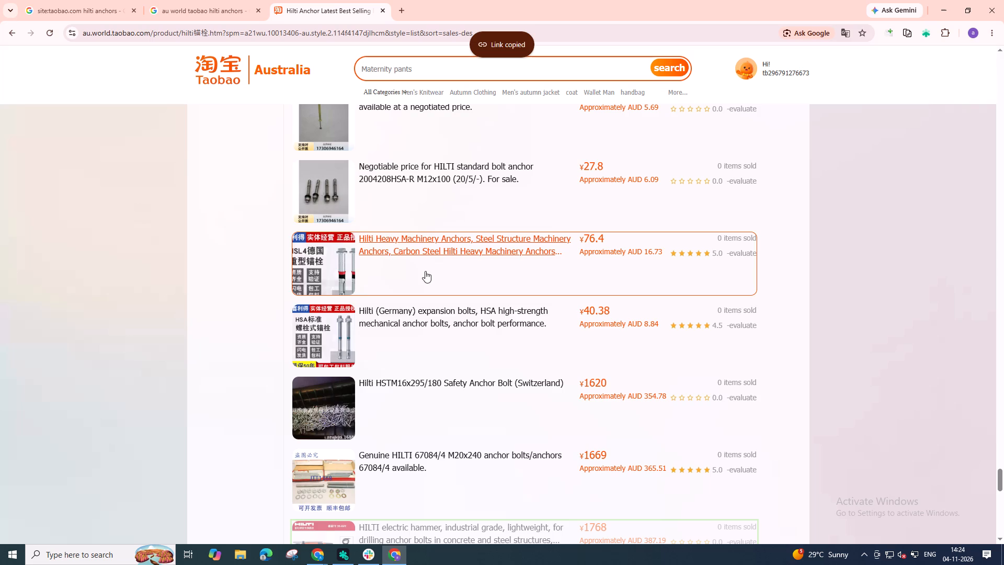
Copy the link of the unmarked ¥39.74 HILTI HST expansion anchor bolts listing into the Links column at row 29435.
scroll(543, 306, down, 4)
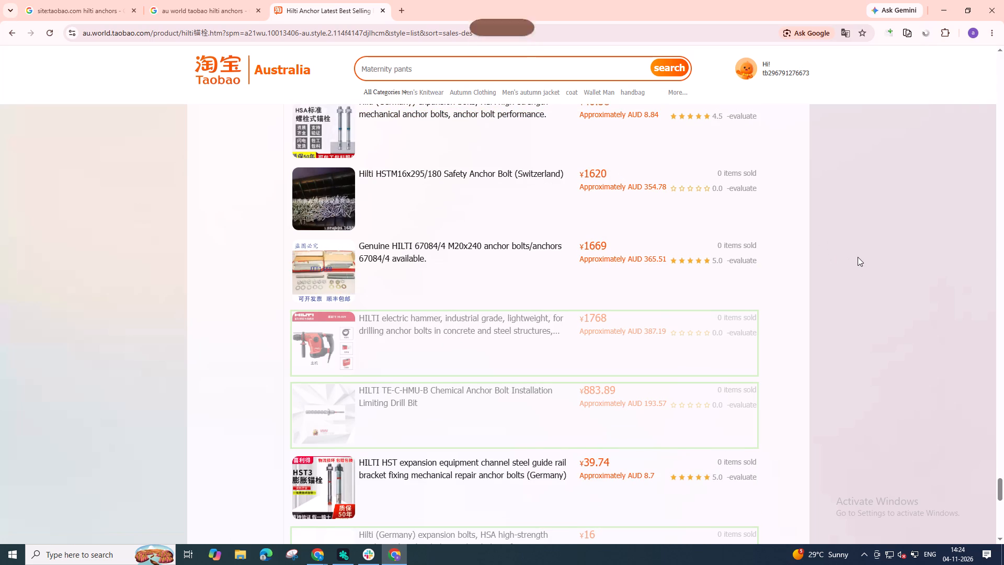
scroll(858, 257, down, 3)
right_click(540, 314)
click(592, 426)
key(alt+Tab)
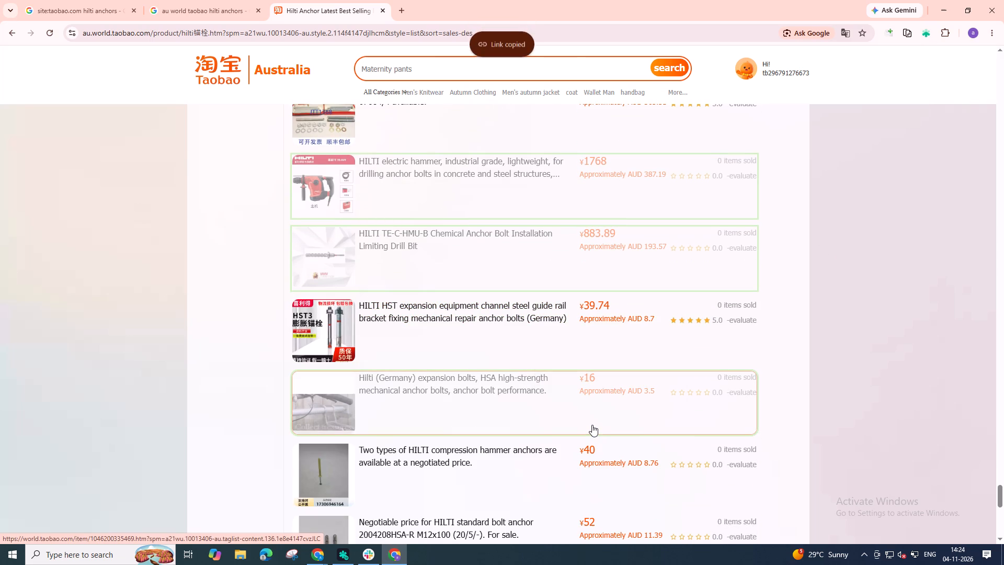
click(410, 257)
key(ctrl+v)
key(alt+Tab)
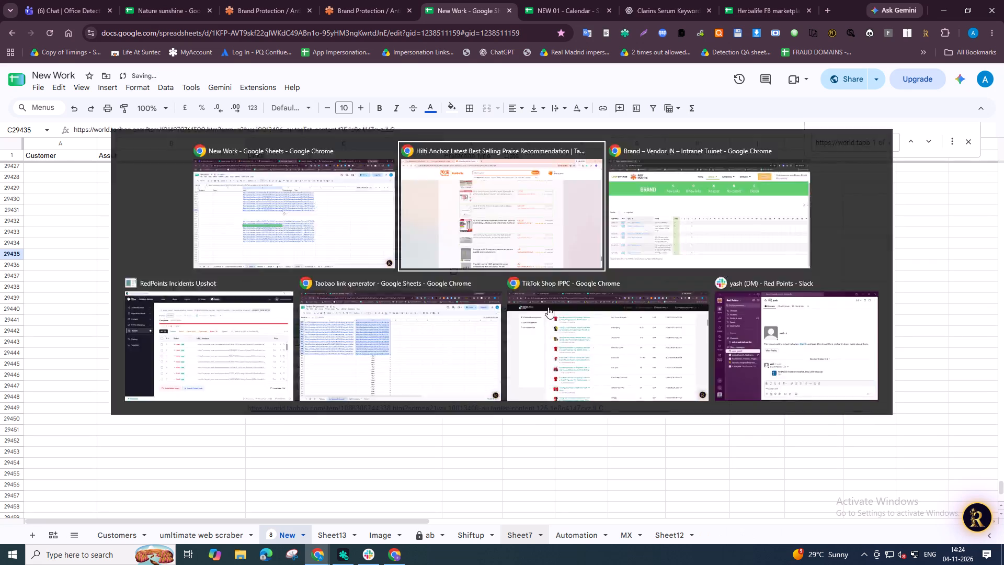
Copy the link of the unmarked ¥63.7 HILTI HST expansion anchor bolts listing into the Links column at row 29437.
scroll(551, 311, down, 9)
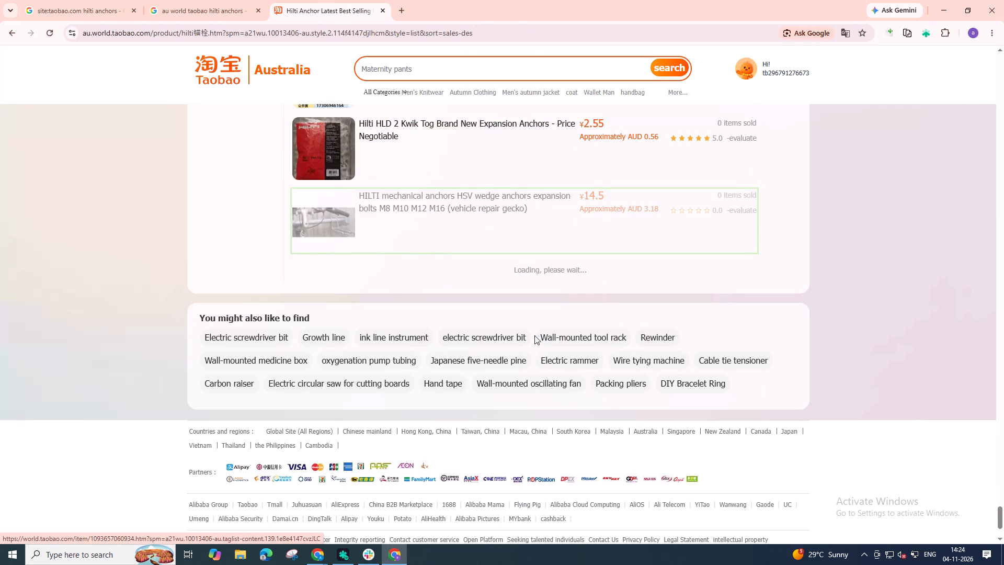
scroll(967, 301, down, 4)
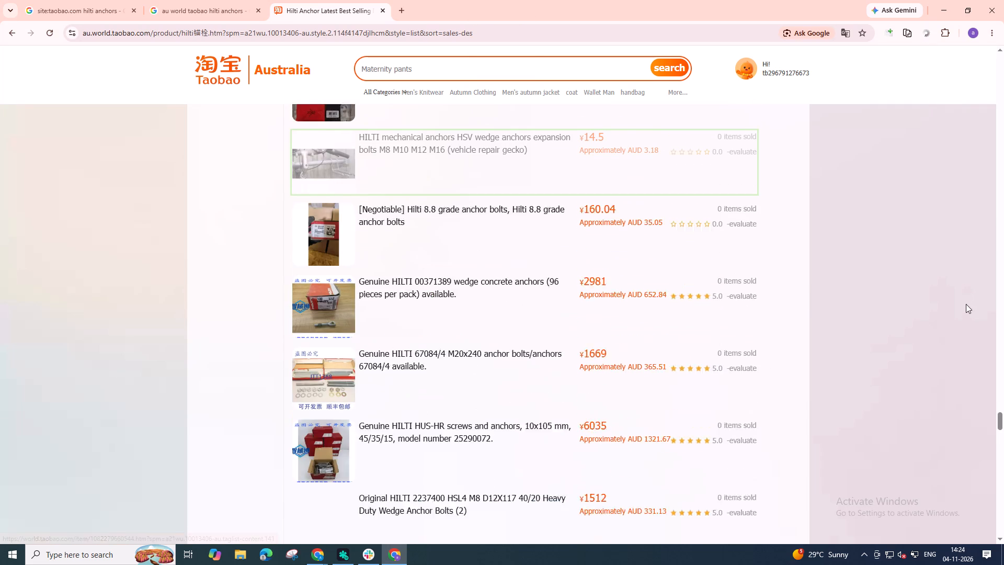
scroll(966, 304, down, 1)
scroll(761, 335, down, 5)
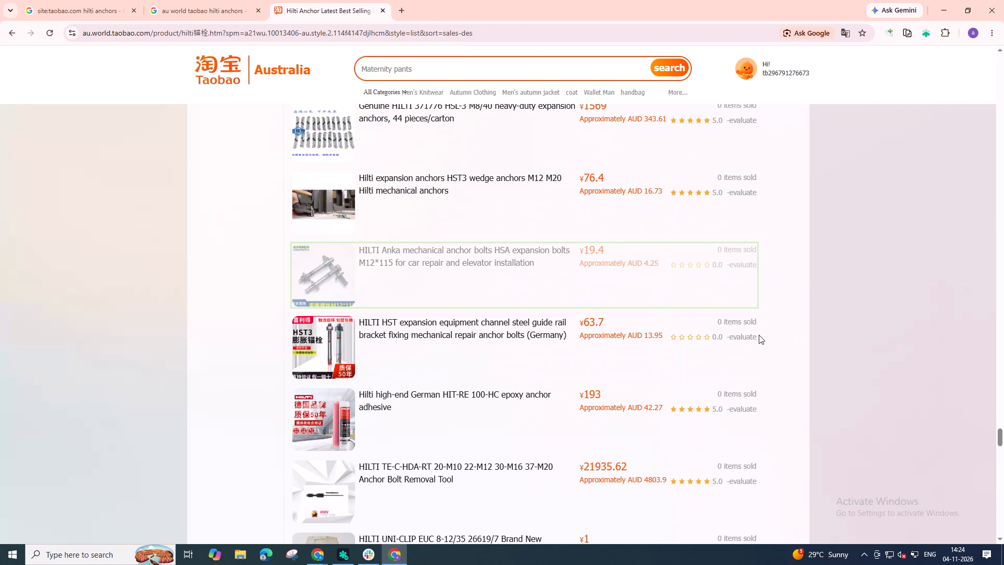
right_click(519, 334)
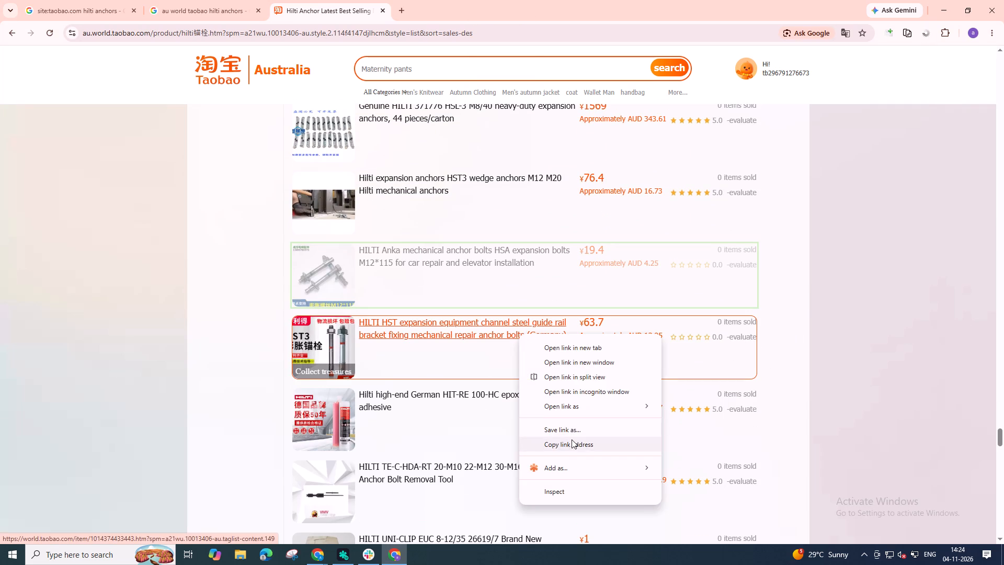
click(572, 440)
key(alt+Tab)
click(427, 272)
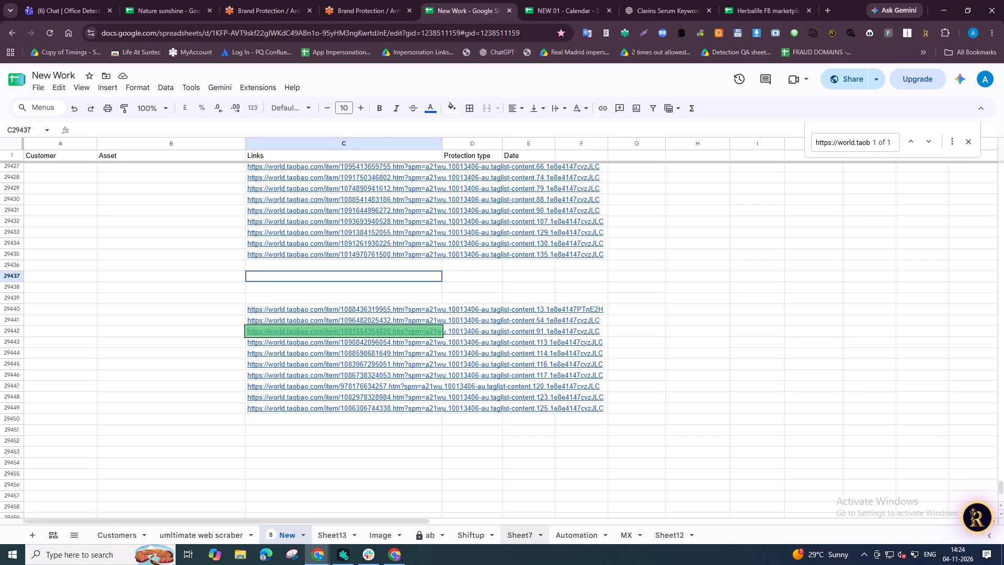
key(ctrl+v)
key(alt+Tab)
Copy the link of the first unmarked ¥66.1 Hilti HST3 wedge anchors listing into the Links column at row 29436.
scroll(520, 320, down, 5)
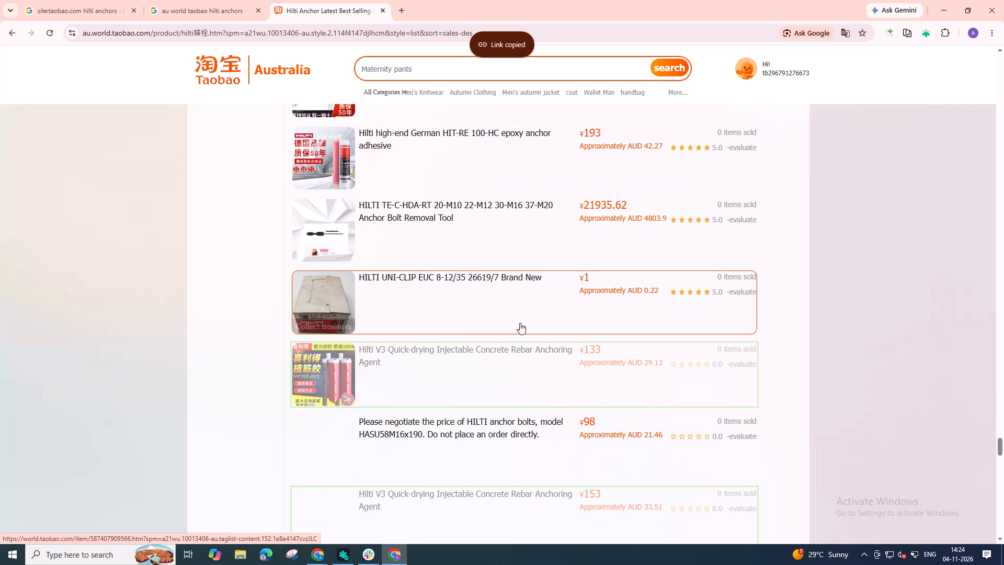
scroll(520, 323, down, 11)
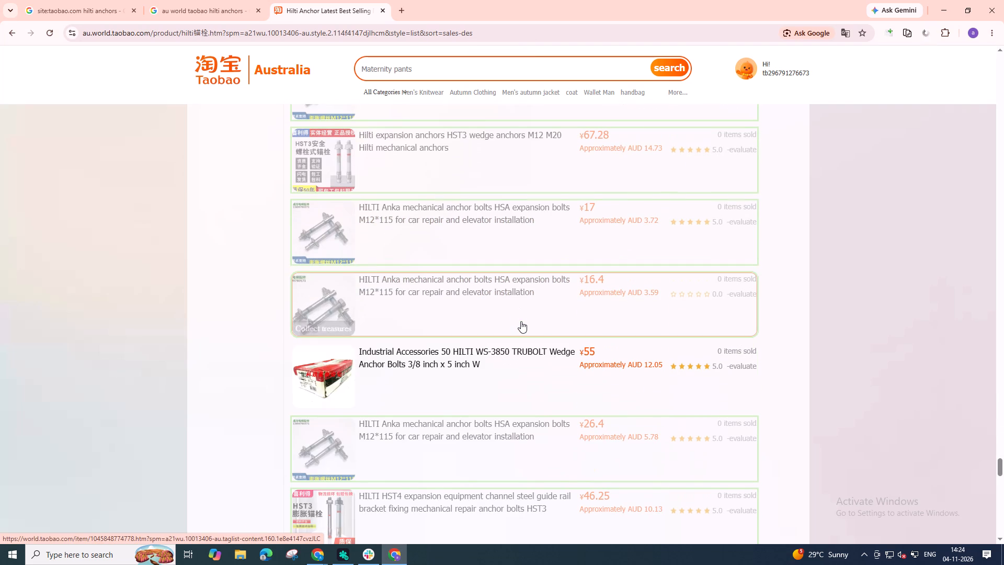
scroll(520, 383, down, 6)
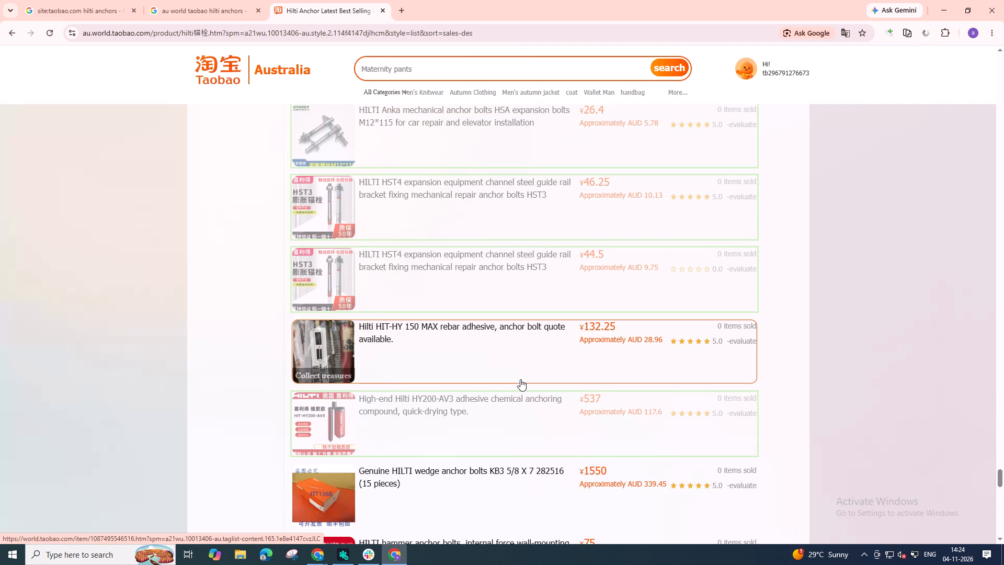
scroll(520, 379, down, 11)
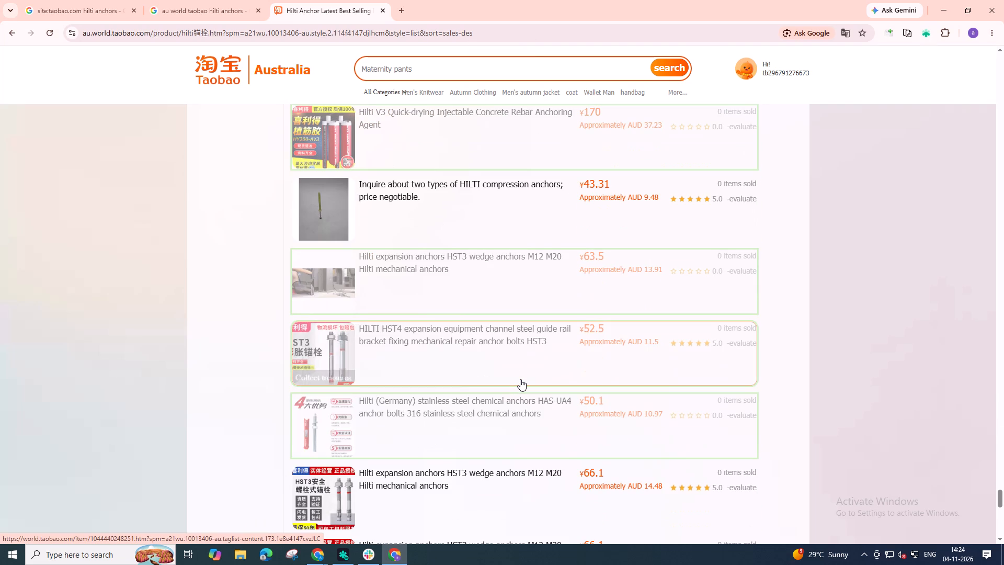
right_click(439, 476)
click(511, 415)
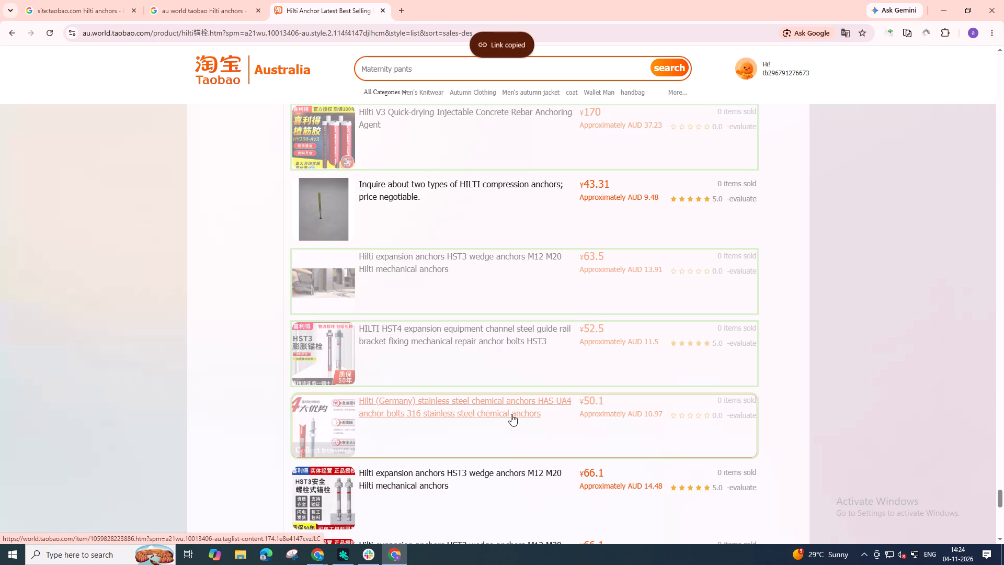
key(alt+Tab)
click(429, 266)
key(ctrl+v)
key(alt+Tab)
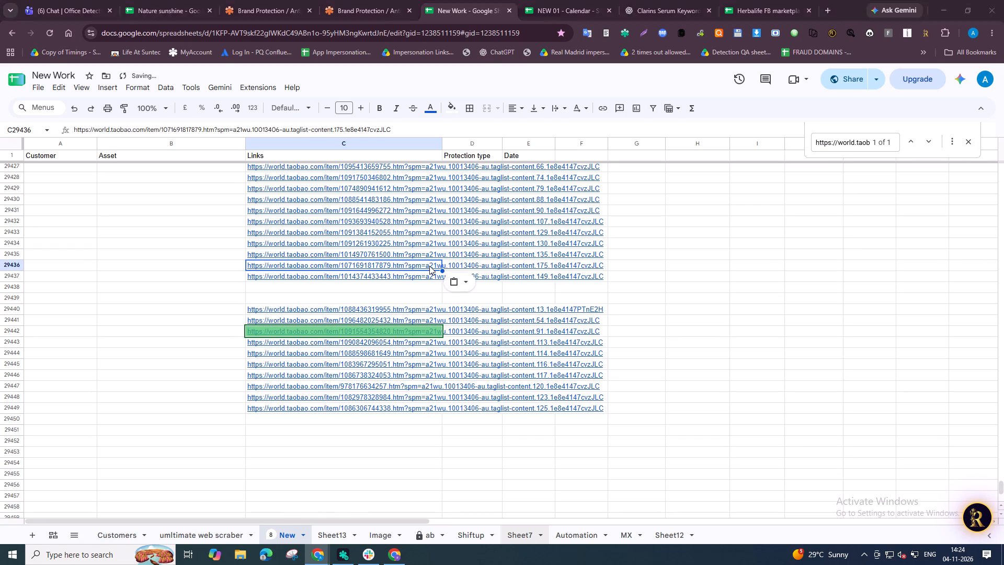
Close the Taobao results and the Google search tabs in the Taobao browsing window.
key(ctrl+w)
key(ctrl+w)
key(ctrl+w)
key(ctrl+w)
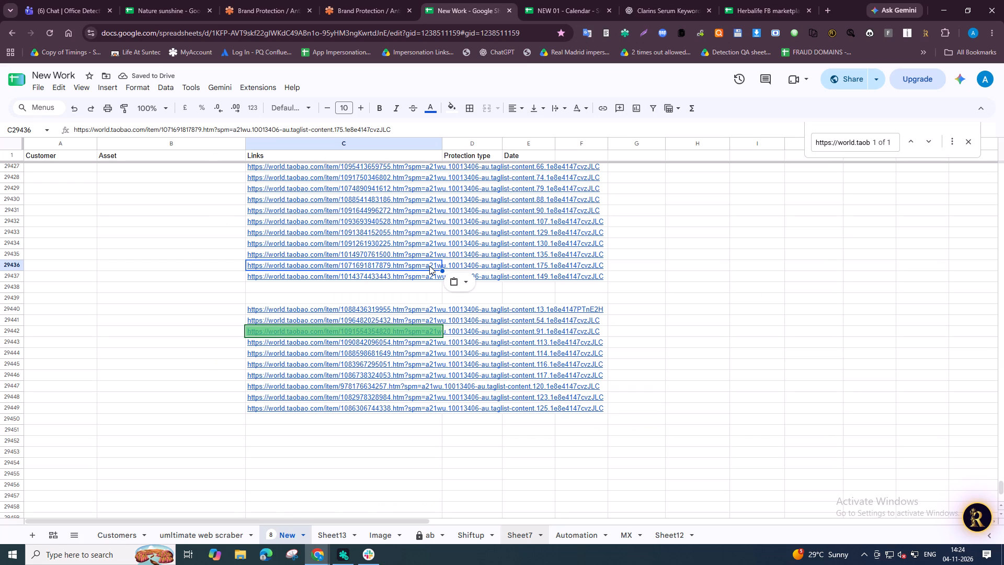
Copy the lower block of Taobao links in the Links column, rows 29440 to 29449.
key(ctrl+Down)
key(ctrl+Down)
key(ctrl+shift+Down)
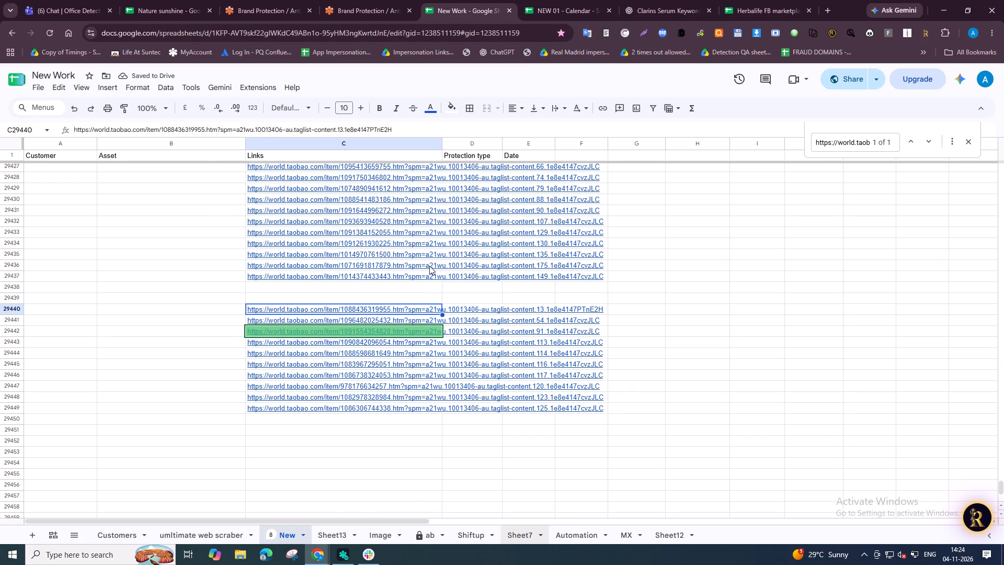
key(ctrl+c)
key(ctrl+c)
key(ctrl+c)
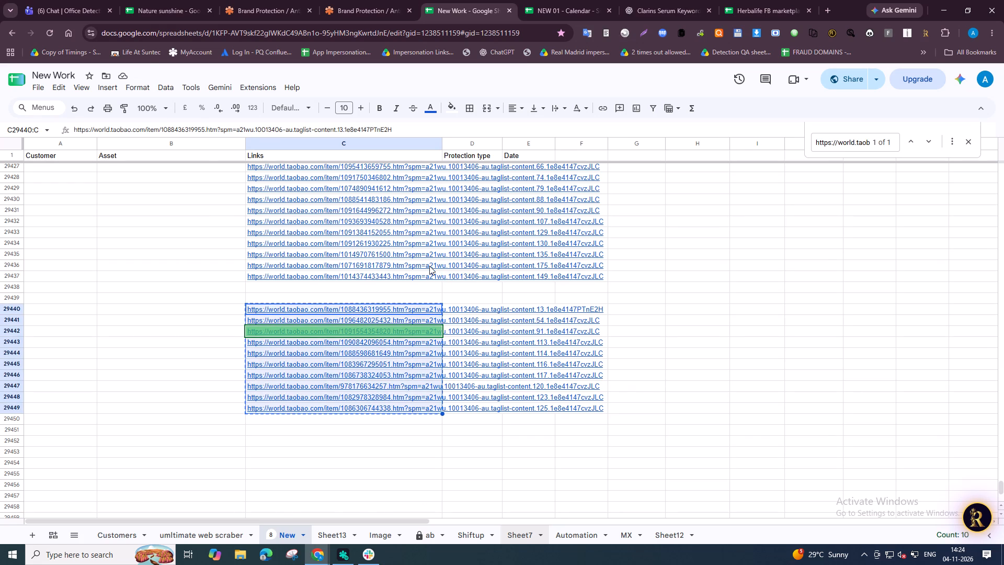
Set up the RedPoints New Incident for Hilti Corporation with asset Hilti - 6 - Anchors, protection type Product counterfeit and multiple detection links.
click(266, 0)
click(317, 87)
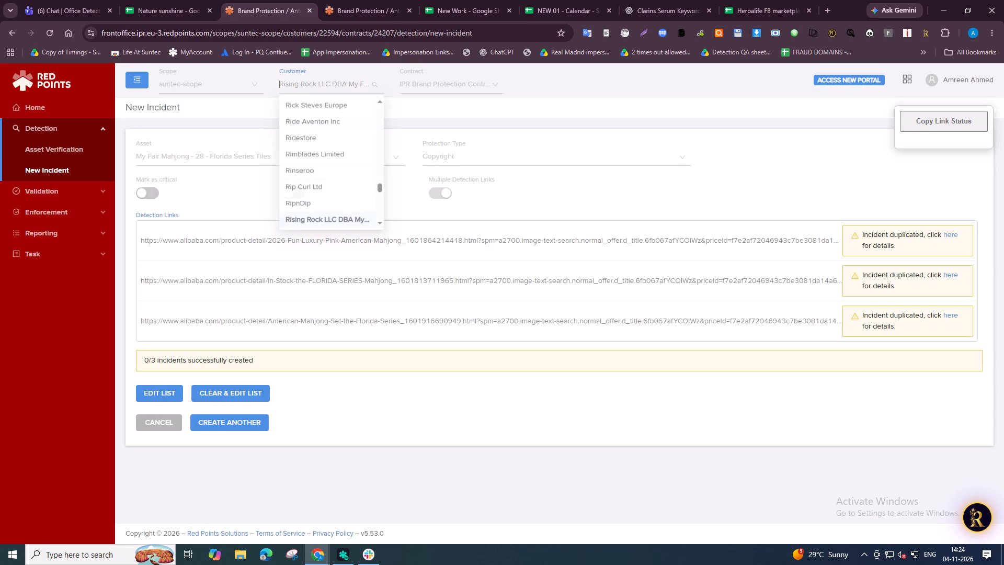
text(hilti)
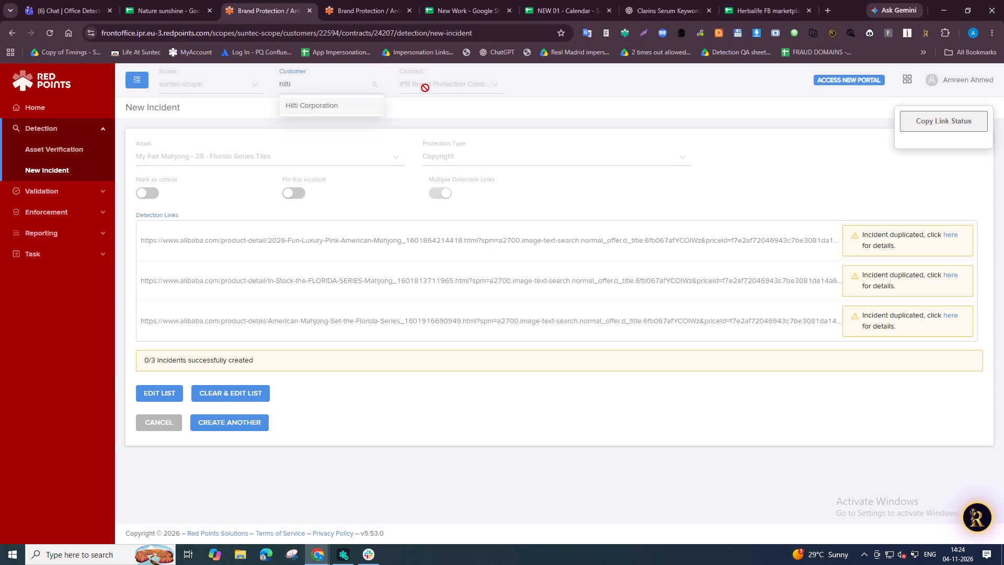
click(352, 106)
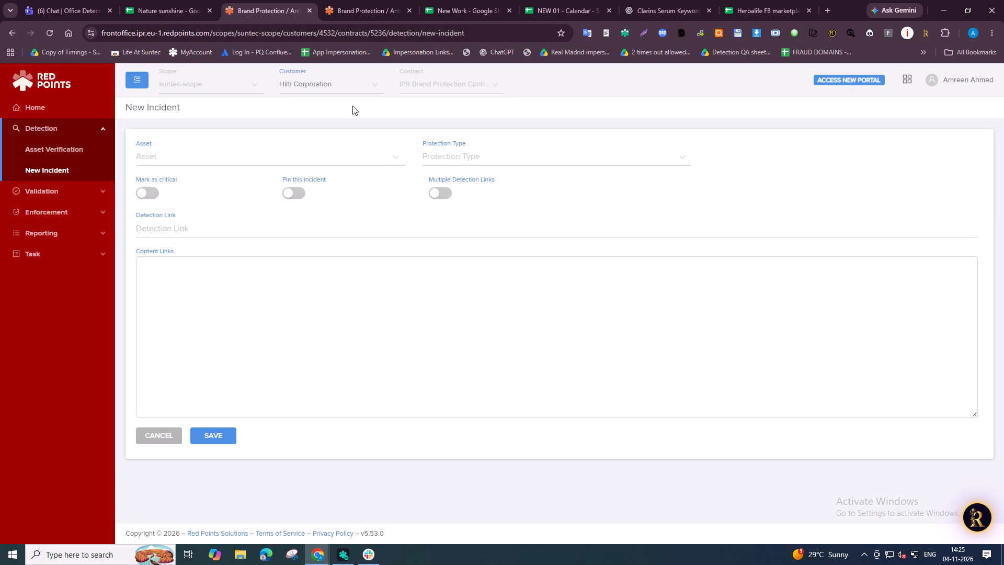
click(395, 156)
click(173, 244)
click(509, 159)
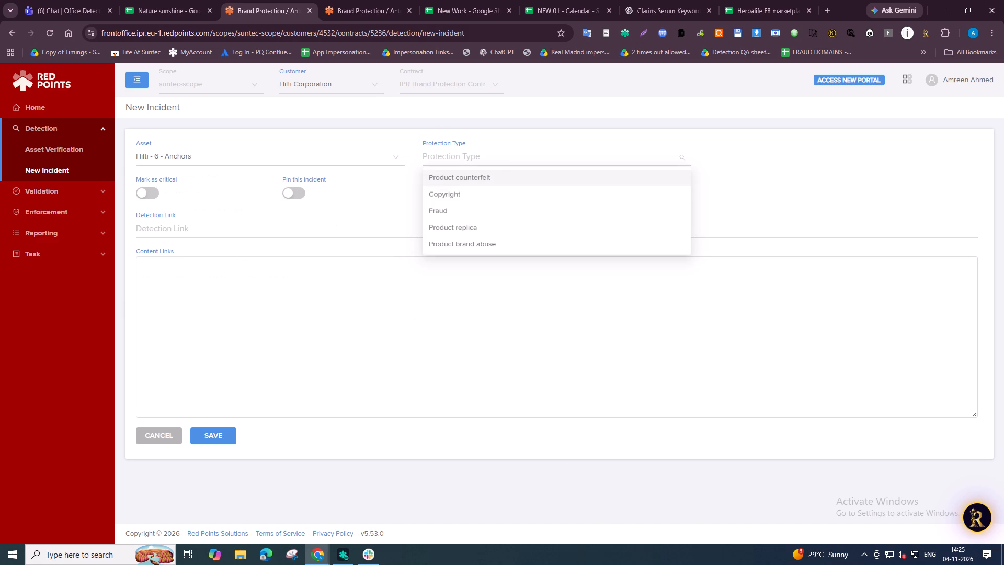
click(505, 181)
click(442, 189)
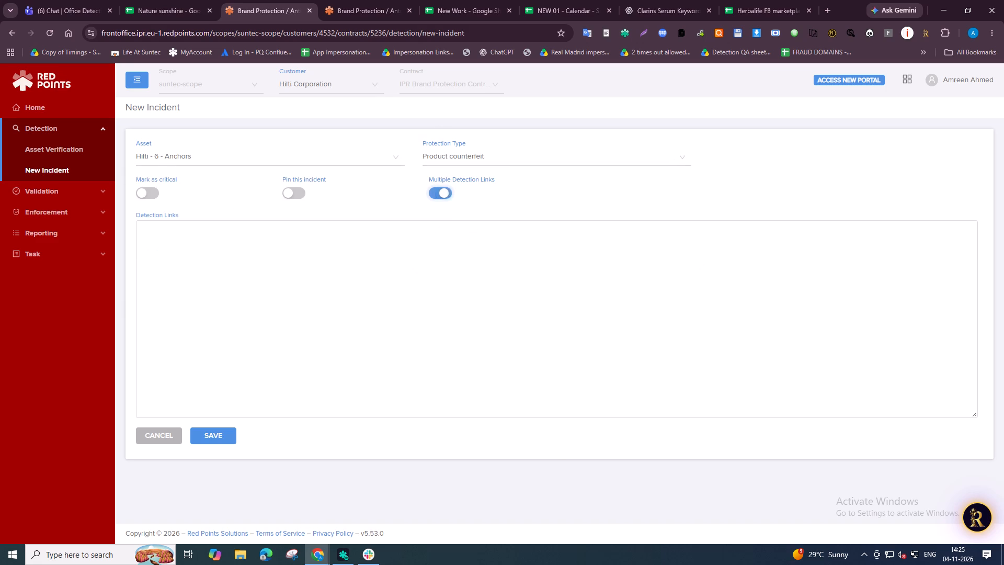
Enter the links from rows 29440 to 29449 of New Work as the detection links and save the incidents.
click(432, 0)
key(ctrl+c)
key(ctrl+c)
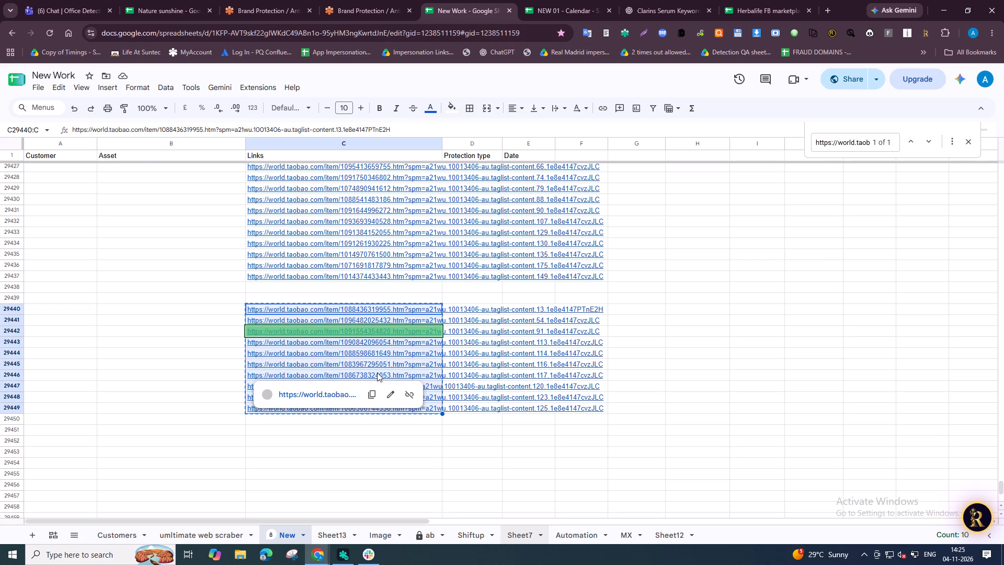
click(261, 0)
click(273, 303)
key(ctrl+v)
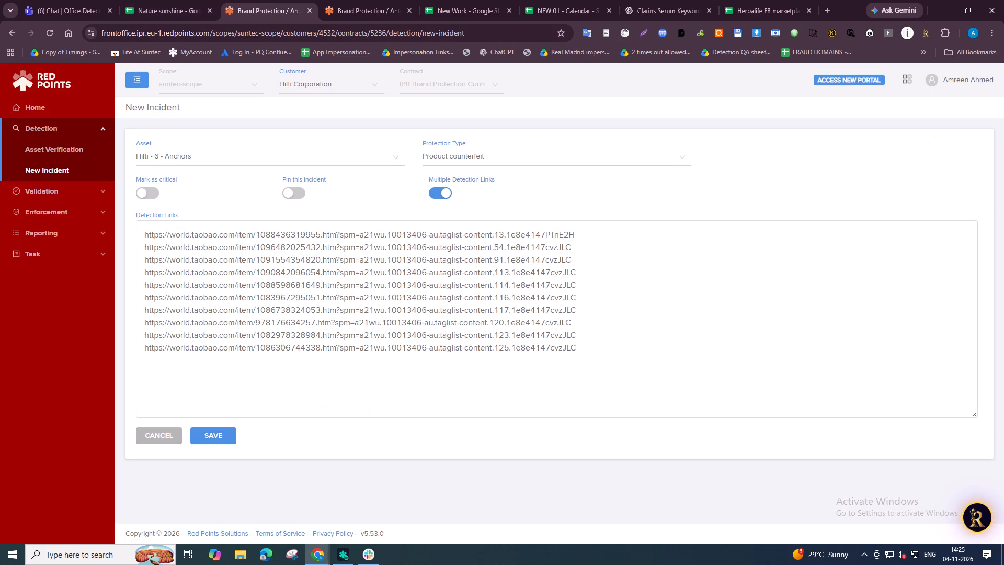
click(223, 431)
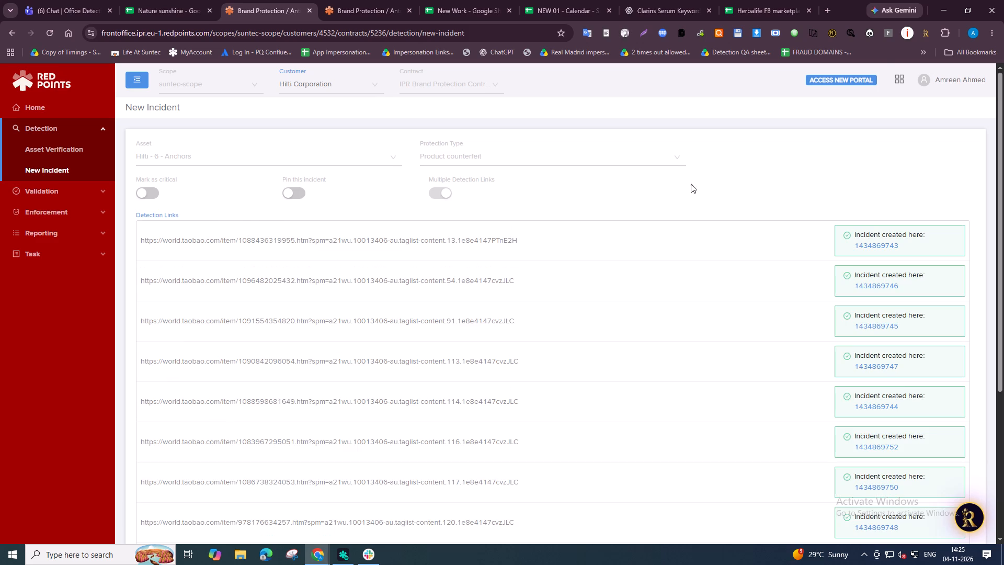
Copy the link status of the created incidents and paste it over the link block starting at C29440 in New Work.
click(908, 23)
click(908, 29)
click(910, 117)
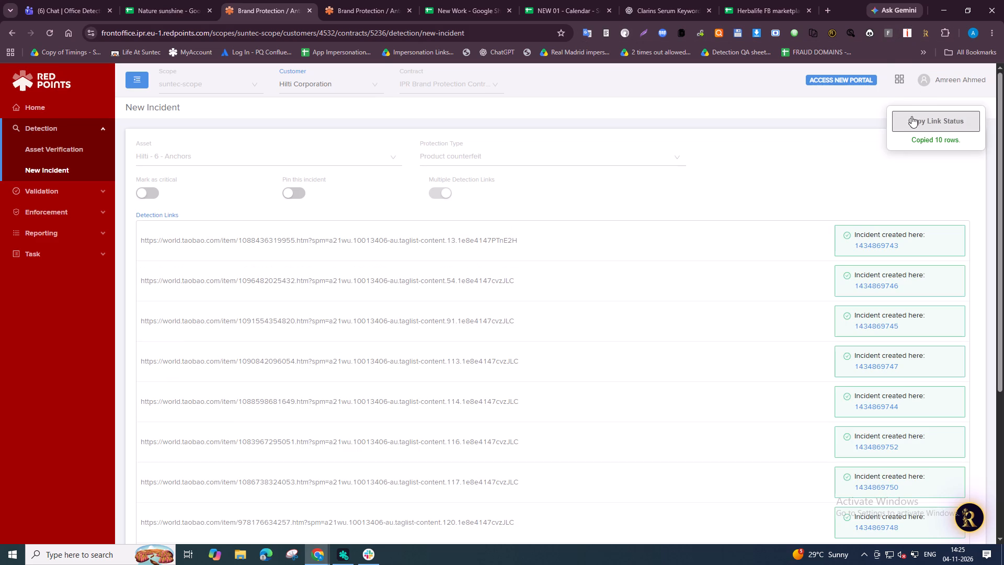
click(454, 0)
key(ctrl+v)
Clear the pasted Link, Status and Incident Id's headings in row 29440.
click(421, 309)
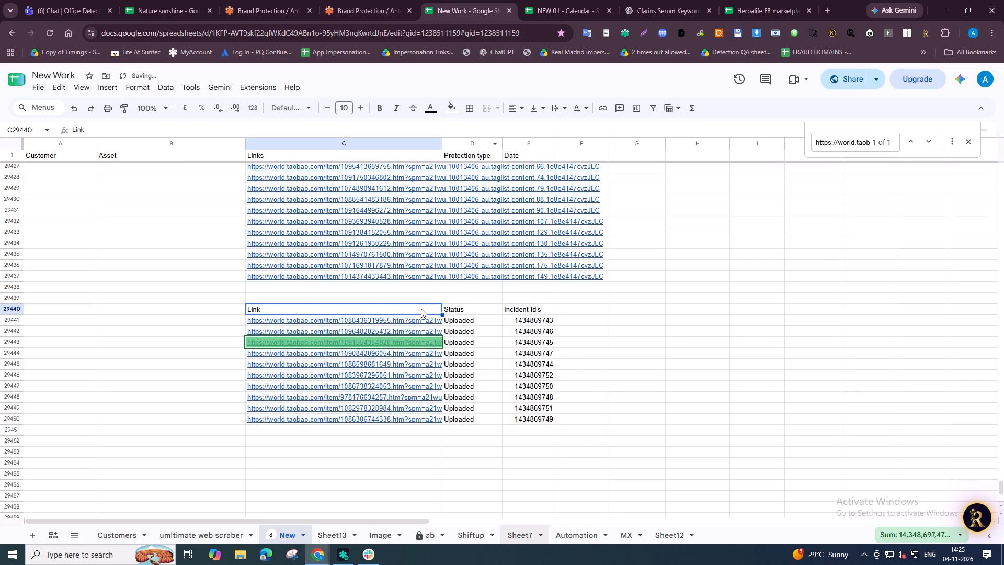
key(ctrl+shift+Right)
key(Delete)
Copy the upper block of Taobao links in the Links column, rows 29416 to 29437.
key(ctrl+Up)
key(ctrl+shift+Up)
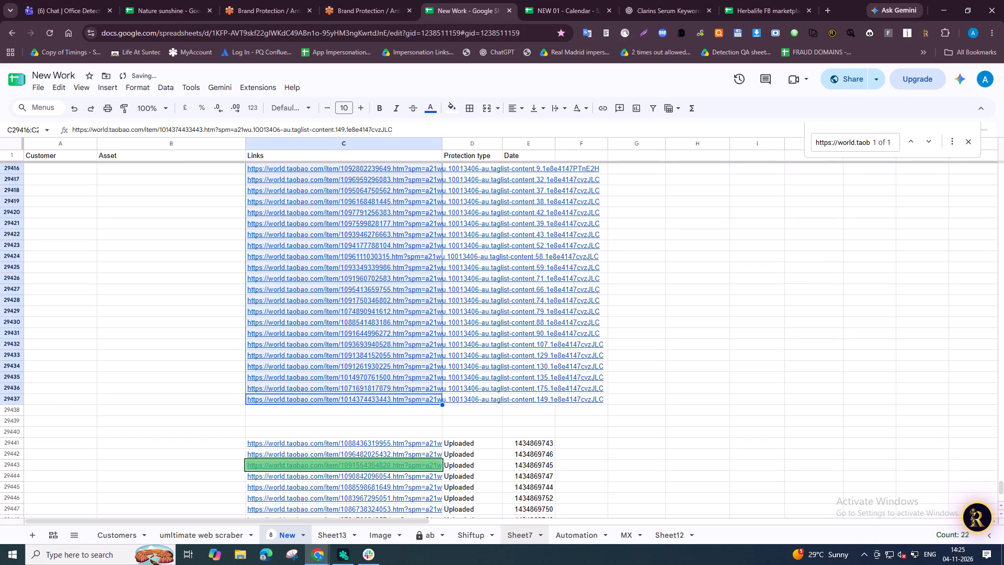
key(ctrl+c)
Switch to the spreadsheet open beside the Taobao link generator and open its Product ID sheet.
key(alt+Tab)
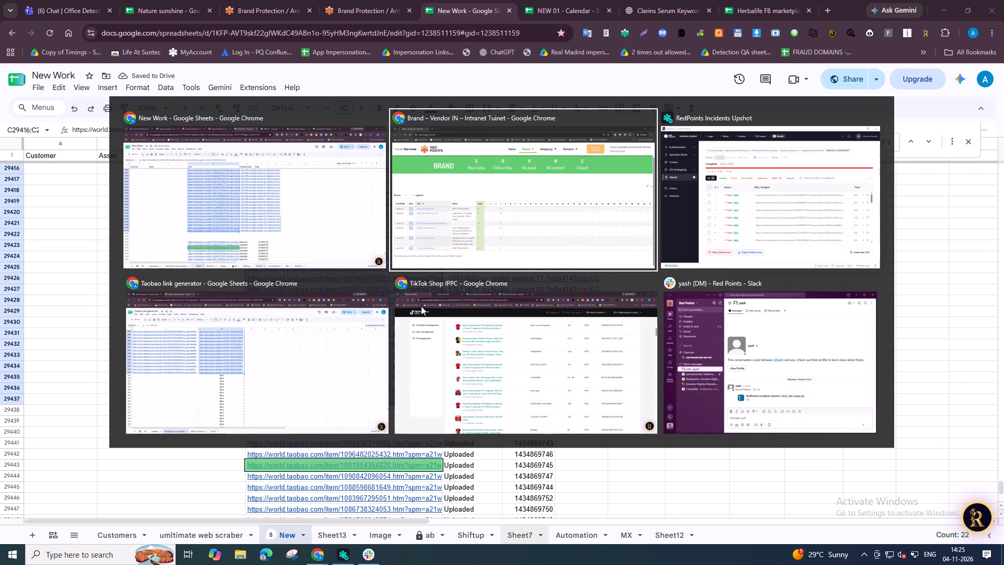
alt+click(373, 387)
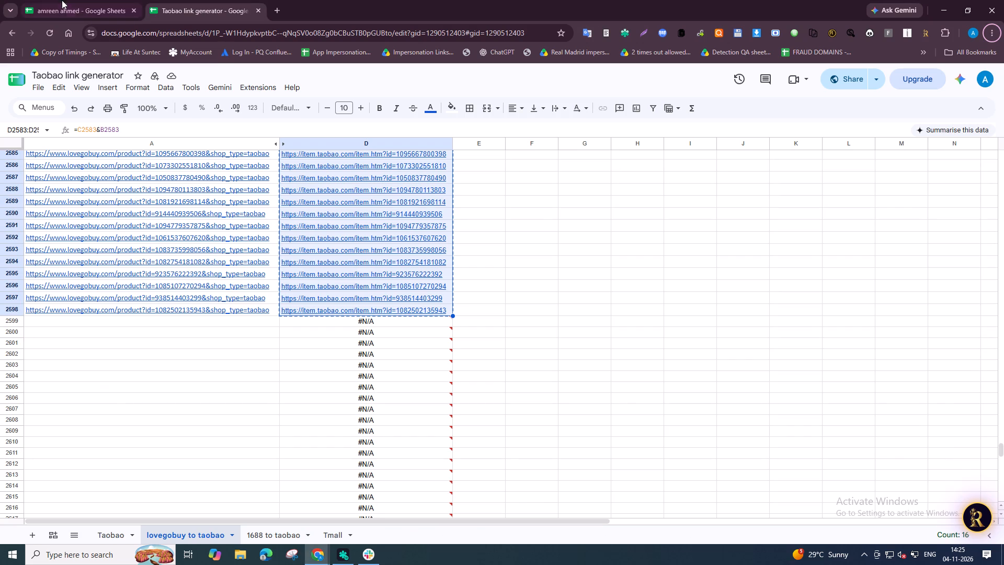
click(61, 0)
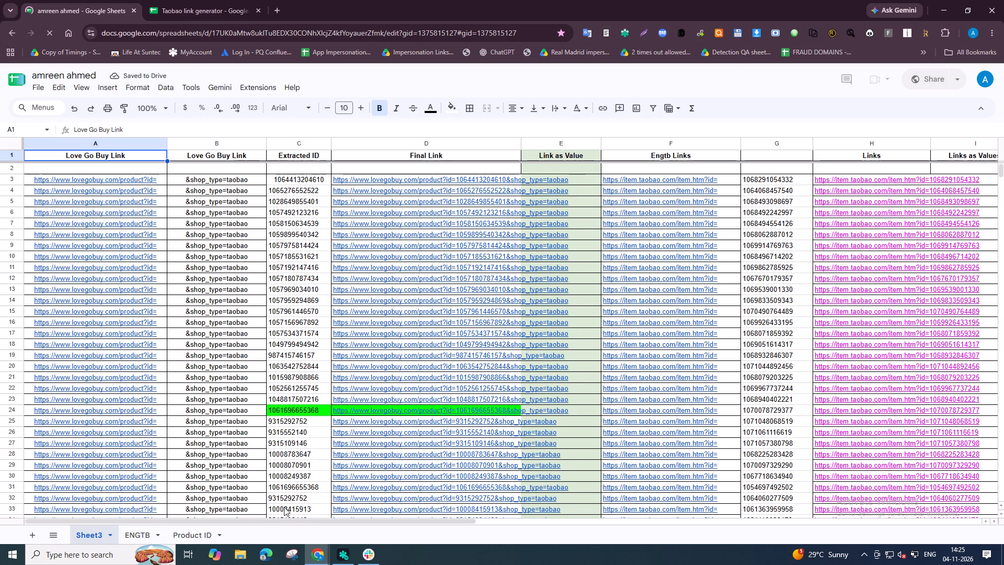
click(225, 528)
click(221, 532)
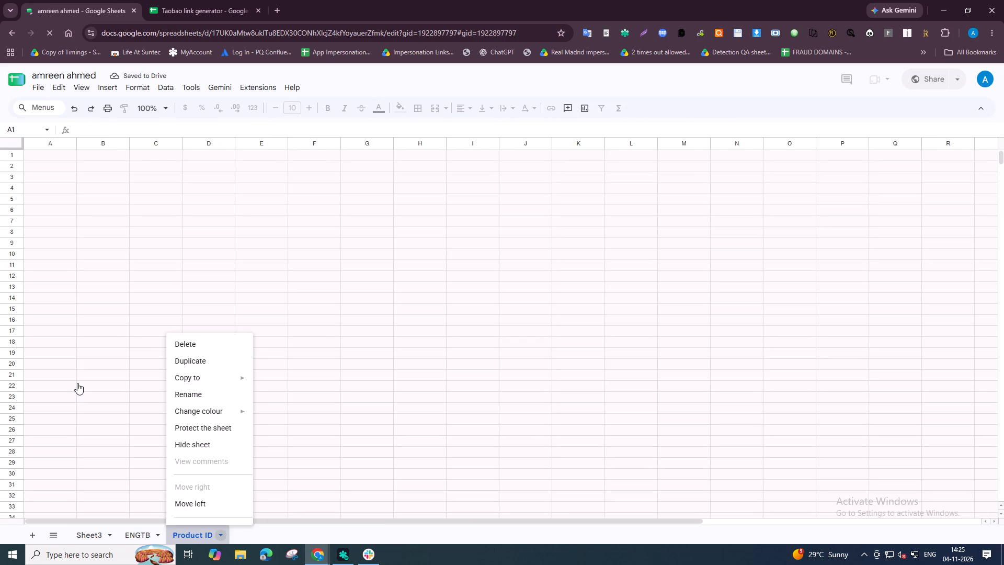
click(77, 383)
click(77, 383)
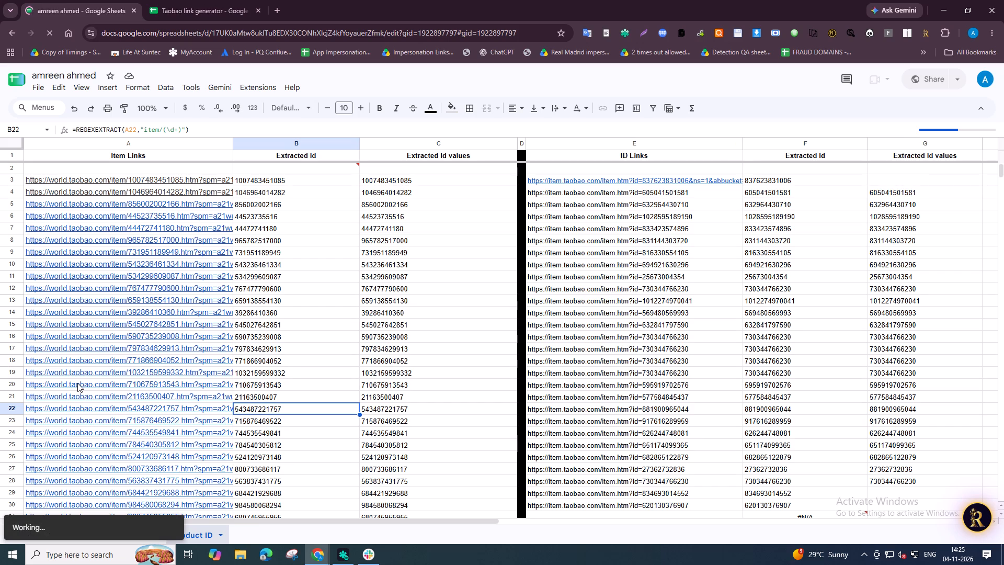
Paste the copied Taobao links as values below the last entry in the Item Links column, starting at A13367.
key(ctrl+End)
key(ctrl+Left)
key(ctrl+Left)
key(ctrl+Left)
key(ctrl+Left)
key(ctrl+Left)
key(ctrl+Left)
key(ctrl+Left)
key(ctrl+Left)
key(ctrl+Left)
key(ctrl+Left)
key(ctrl+Left)
key(ctrl+Left)
key(ctrl+Left)
key(ctrl+Left)
key(ctrl+Left)
key(ctrl+Left)
key(ctrl+Left)
key(ctrl+Left)
key(ctrl+Left)
key(ctrl+Left)
key(ctrl+Left)
key(ctrl+Left)
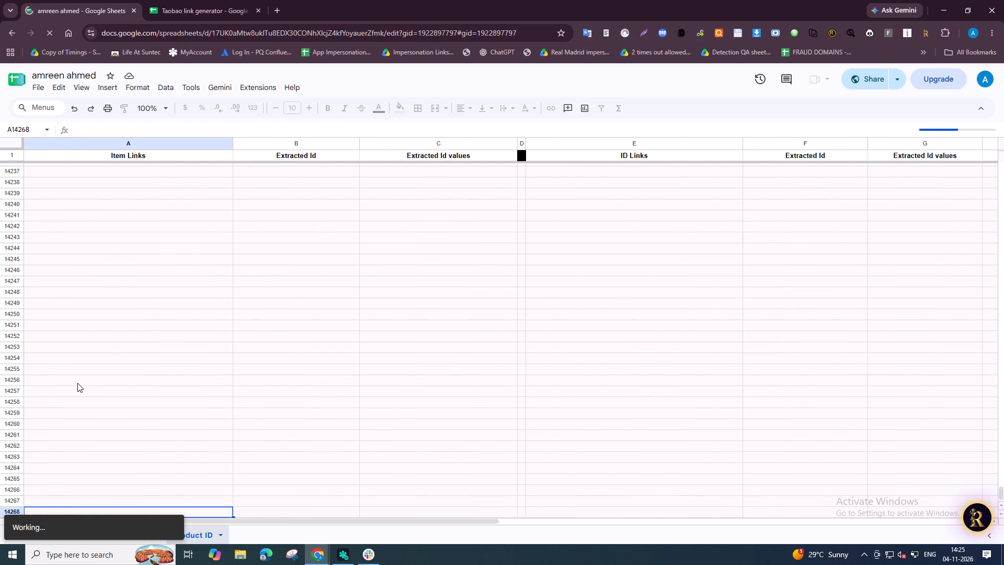
key(ctrl+Up)
key(Up)
key(Up)
key(Up)
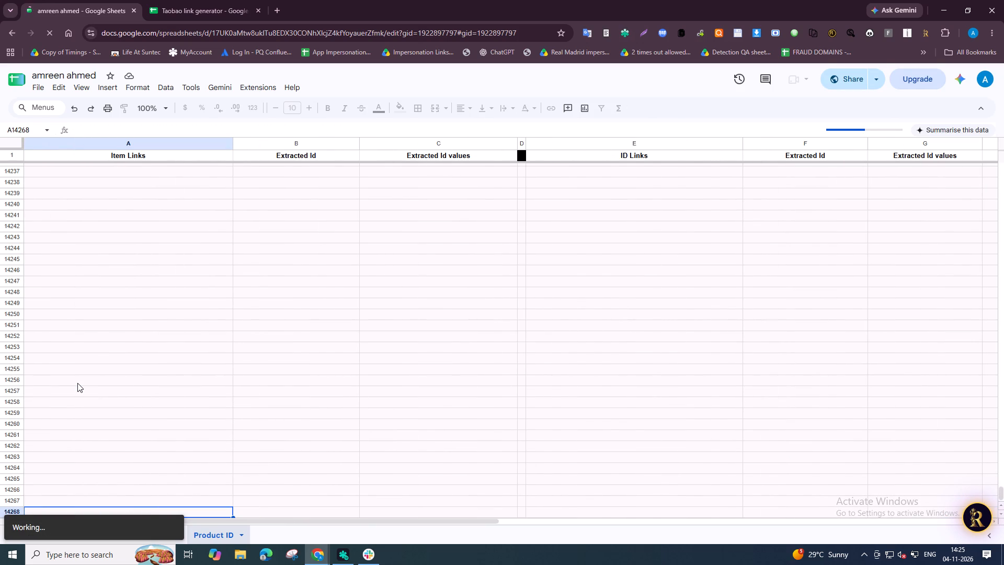
key(ctrl+End)
key(ctrl+Left)
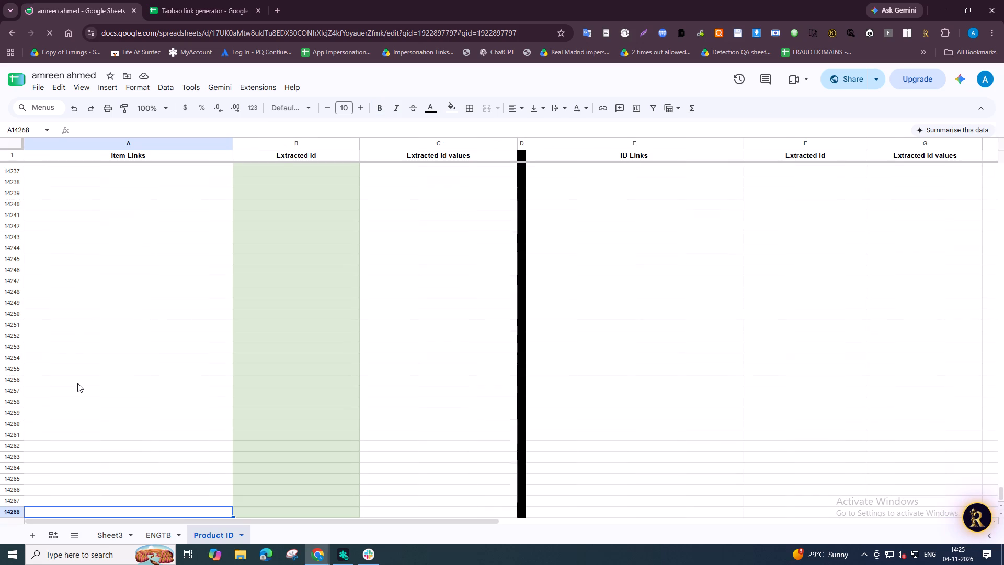
key(ctrl+Up)
key(Down)
key(ctrl+shift+v)
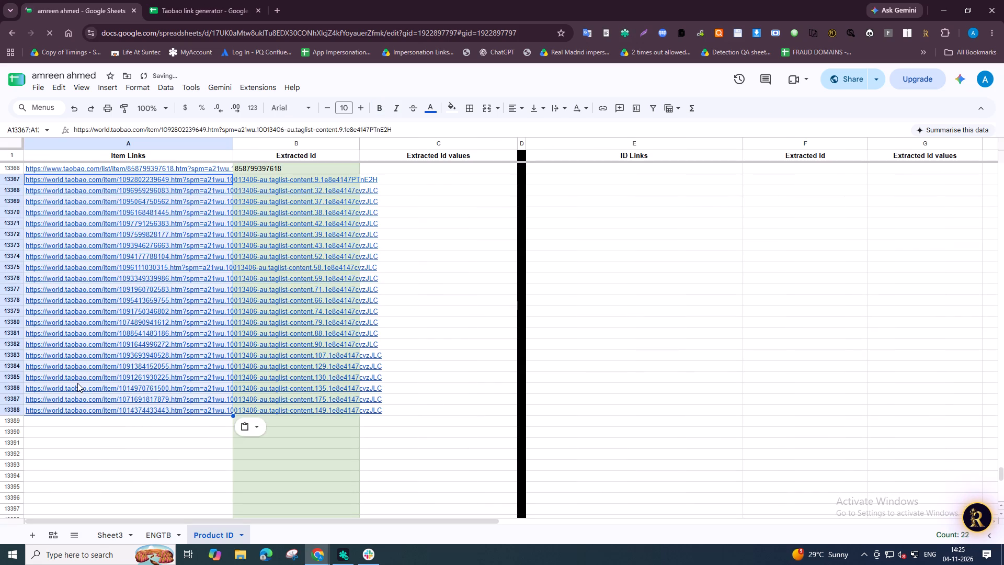
Fill the Extracted Id formula down beside the newly pasted links, from B13367 to B13388.
key(Right)
key(ctrl+d)
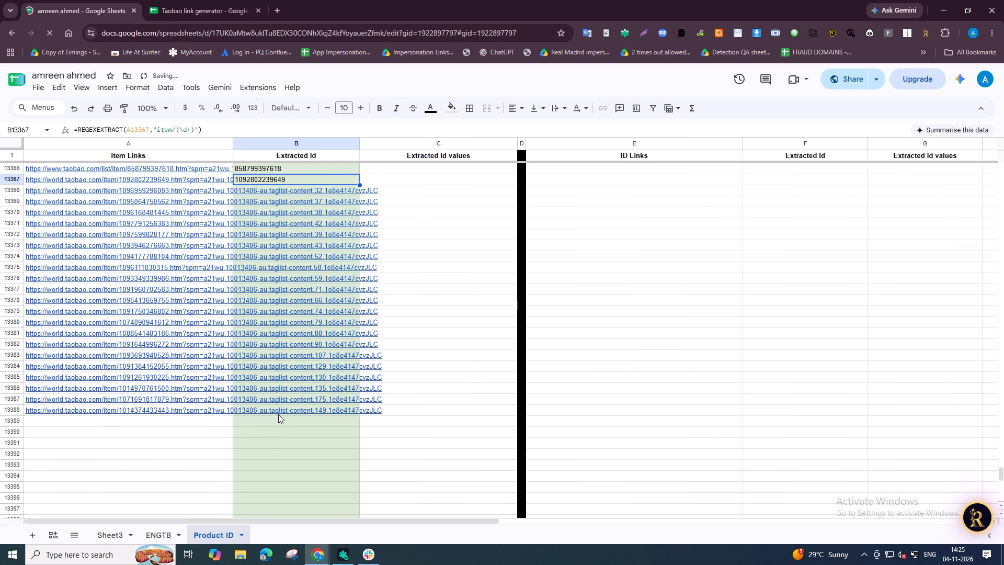
shift+click(278, 413)
key(ctrl+d)
Copy the newly extracted IDs and paste them as values below the last Extracted ID in Sheet3, starting at C6288.
key(ctrl+c)
key(ctrl+c)
key(ctrl+c)
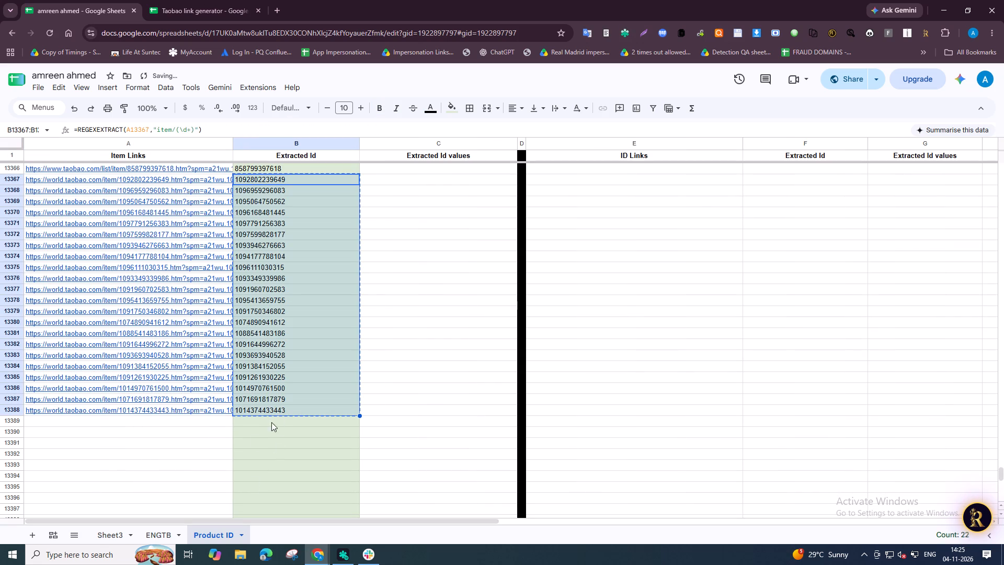
key(ctrl+c)
click(100, 532)
click(279, 383)
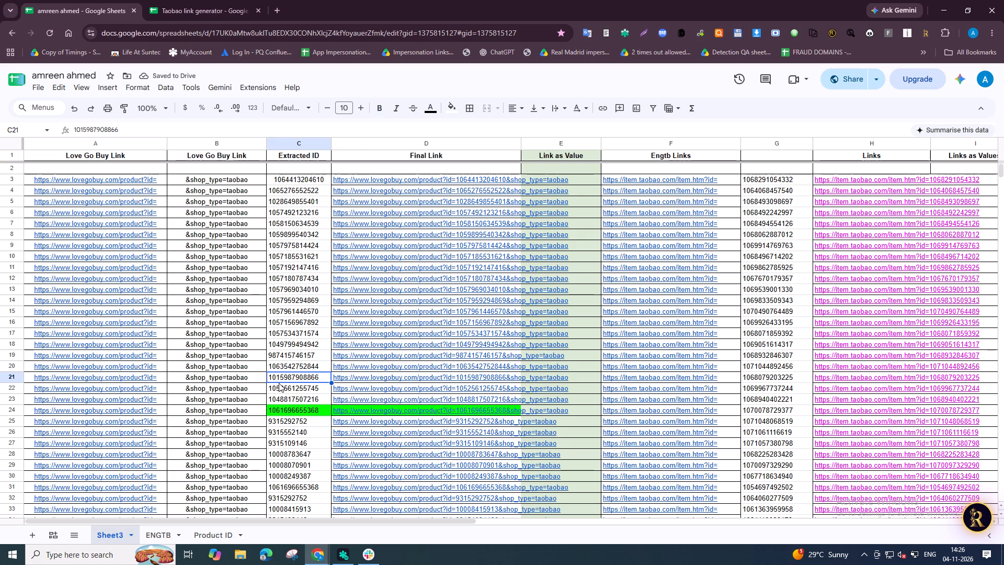
key(ctrl+End)
key(ctrl+Left)
key(ctrl+Left)
key(Right)
key(Right)
key(ctrl+Up)
key(Down)
key(ctrl+shift+v)
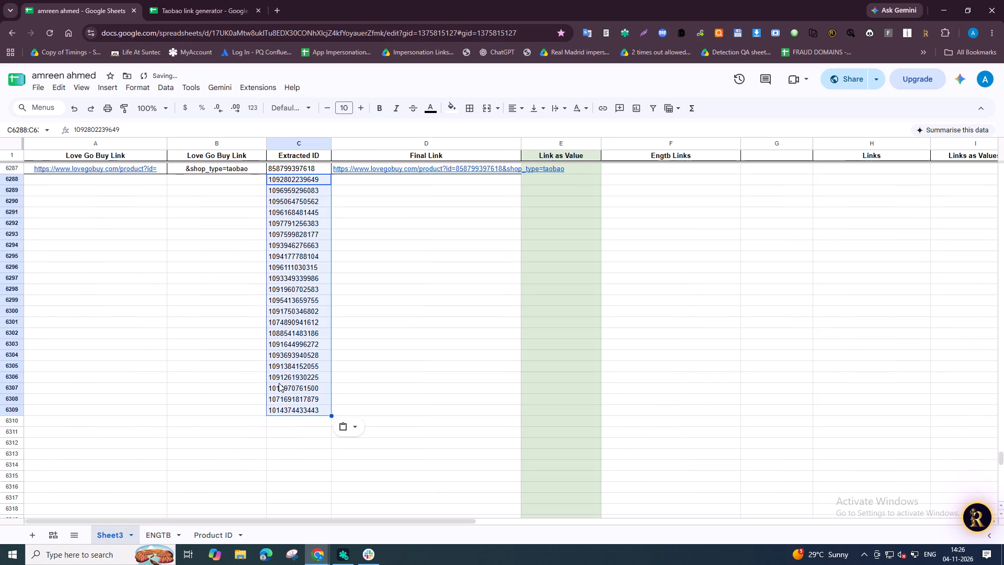
Fill both Love Go Buy Link columns and the Final Link formula down through row 6309 for the new IDs.
key(ctrl+Down)
key(Left)
key(ctrl+shift+Up)
key(ctrl+shift+Left)
key(ctrl+d)
key(Right)
key(Right)
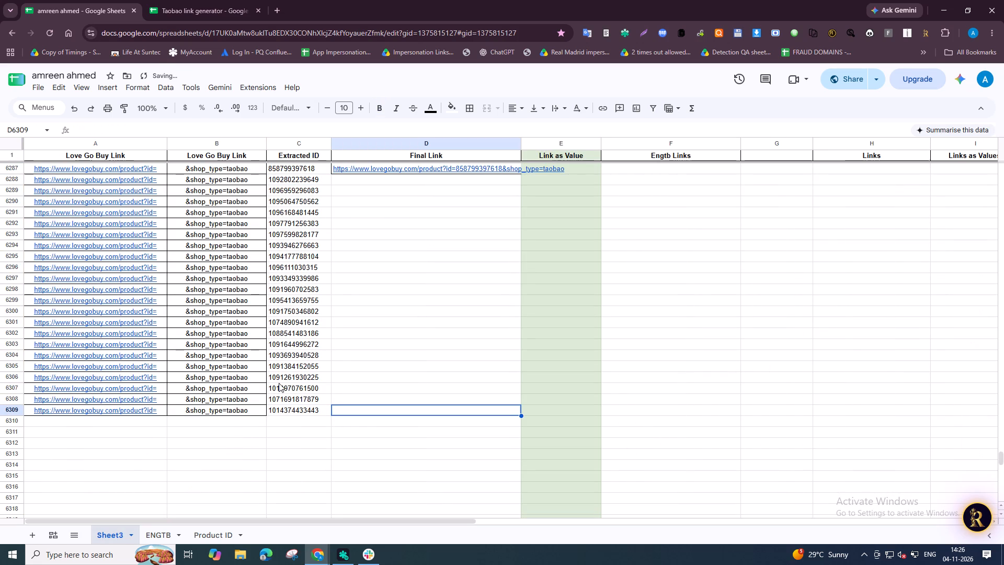
key(ctrl+shift+Up)
key(ctrl+d)
key(shift+Down)
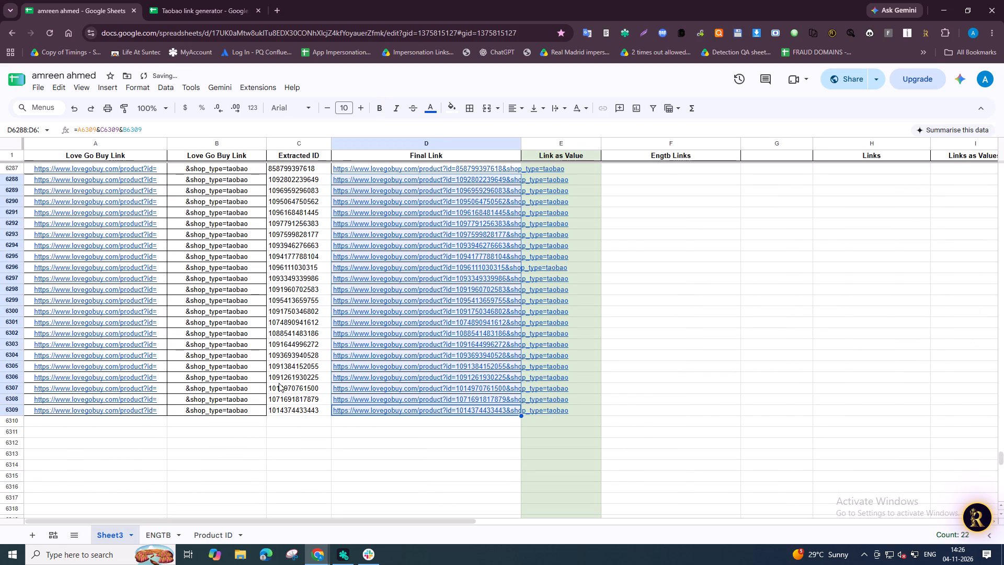
Highlight the first new Final Link, cell D6288, in yellow.
click(394, 182)
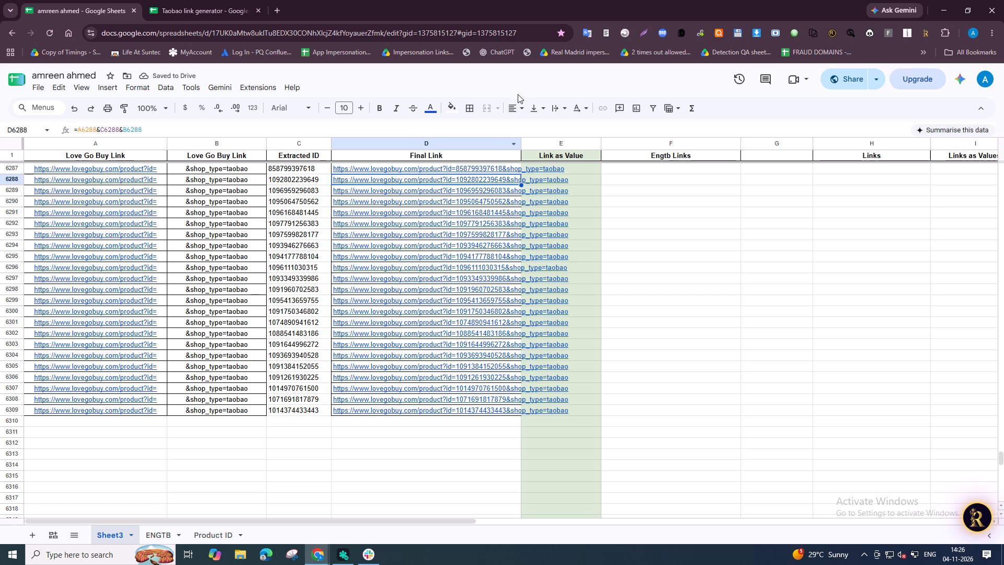
click(446, 109)
click(488, 156)
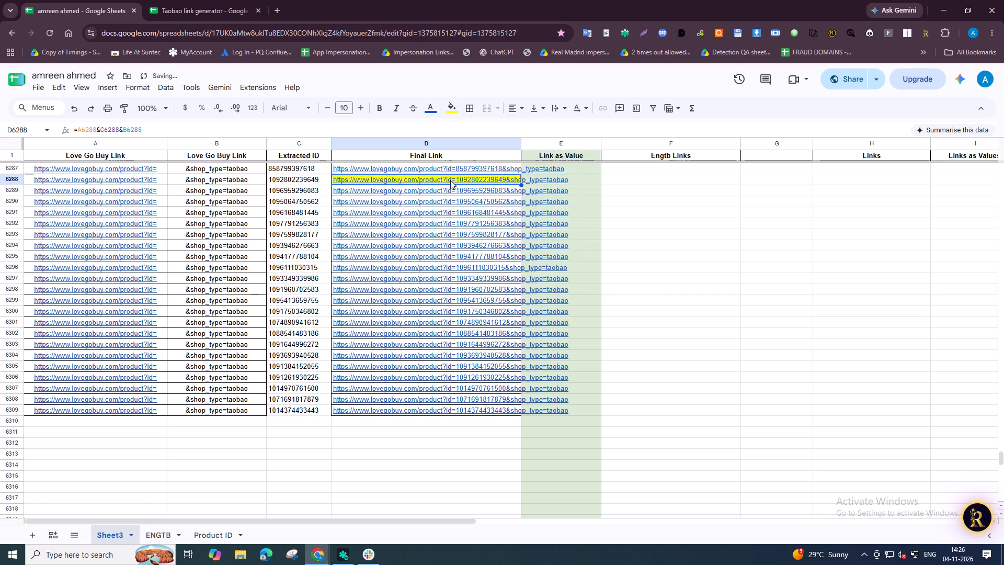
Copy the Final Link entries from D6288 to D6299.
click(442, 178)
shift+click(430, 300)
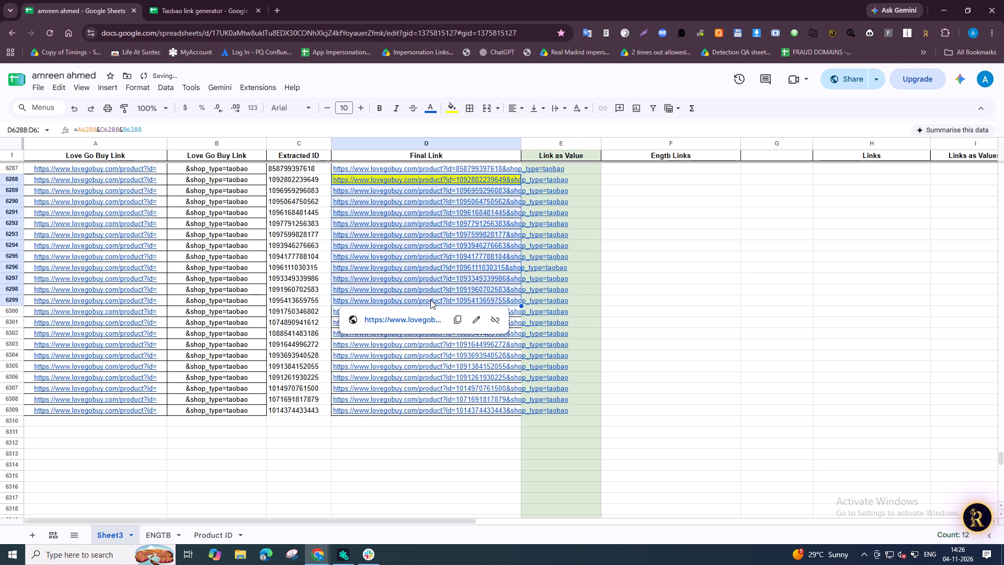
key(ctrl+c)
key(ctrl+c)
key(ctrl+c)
Turn on the 1ClickVPN connection for the United Kingdom.
click(657, 35)
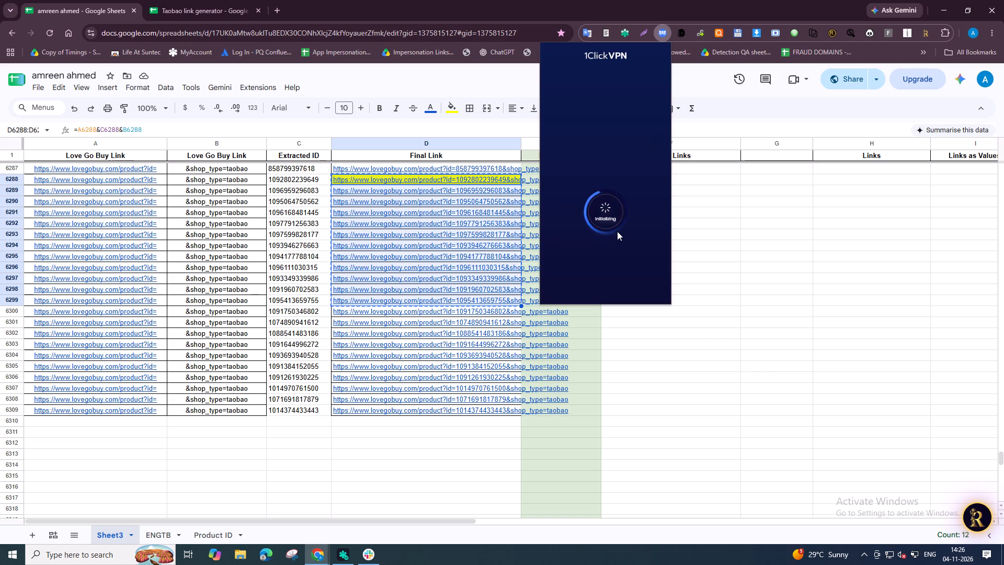
click(602, 208)
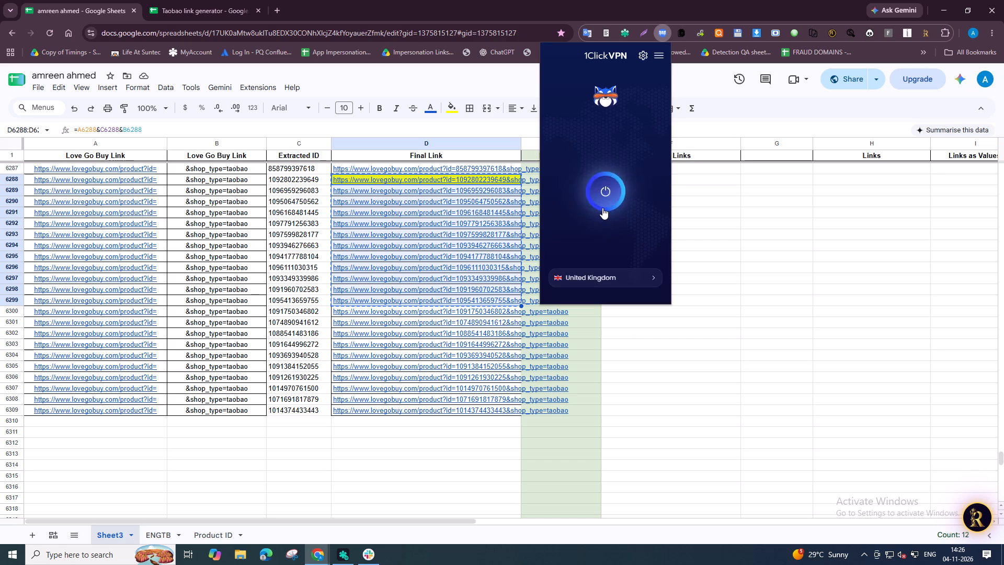
Copy the Final Links D6288 to D6300 and open them all with Bulk Open in a new window, closing the blank tab.
click(446, 179)
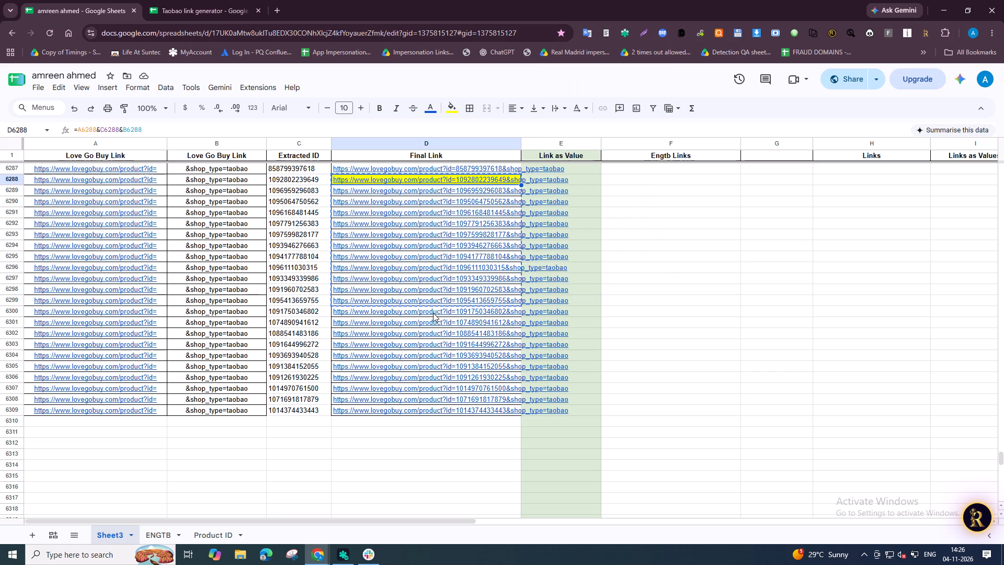
shift+click(433, 313)
key(ctrl+c)
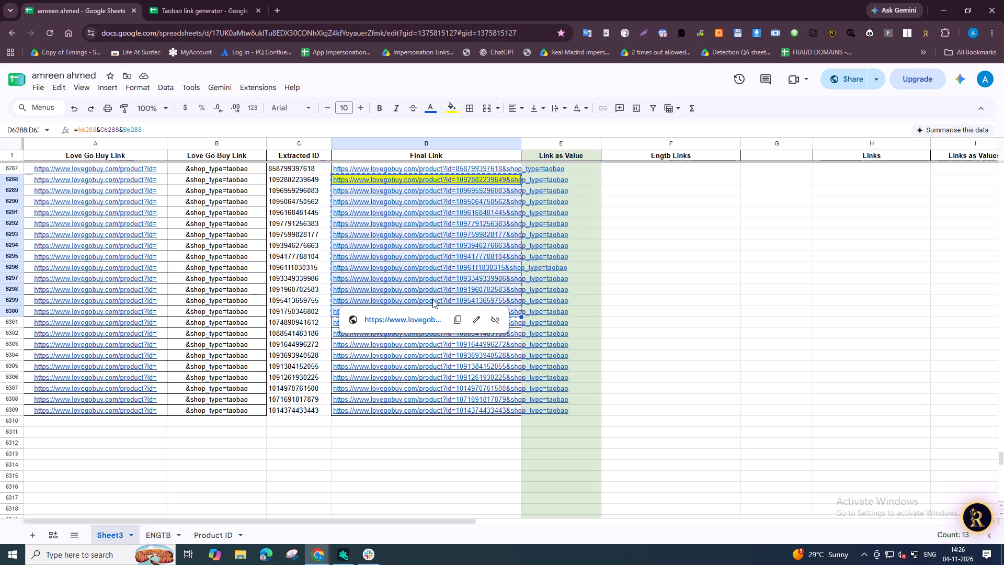
key(ctrl+n)
click(598, 32)
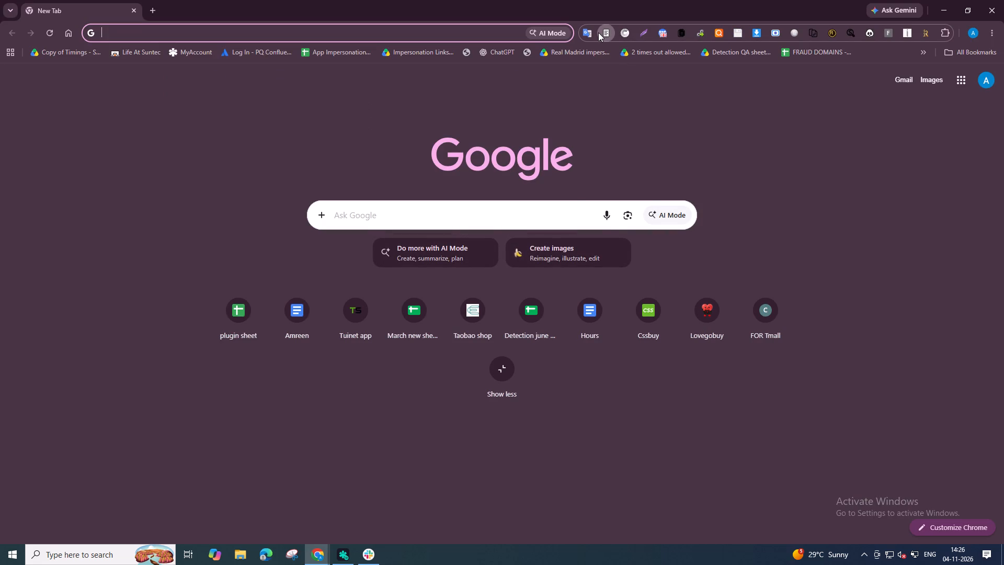
key(Delete)
key(ctrl+v)
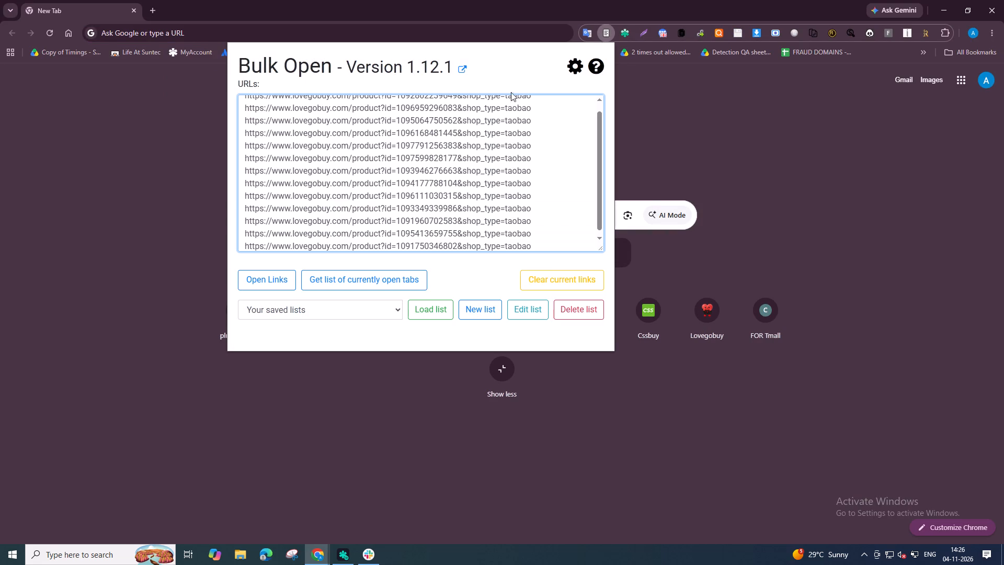
click(289, 285)
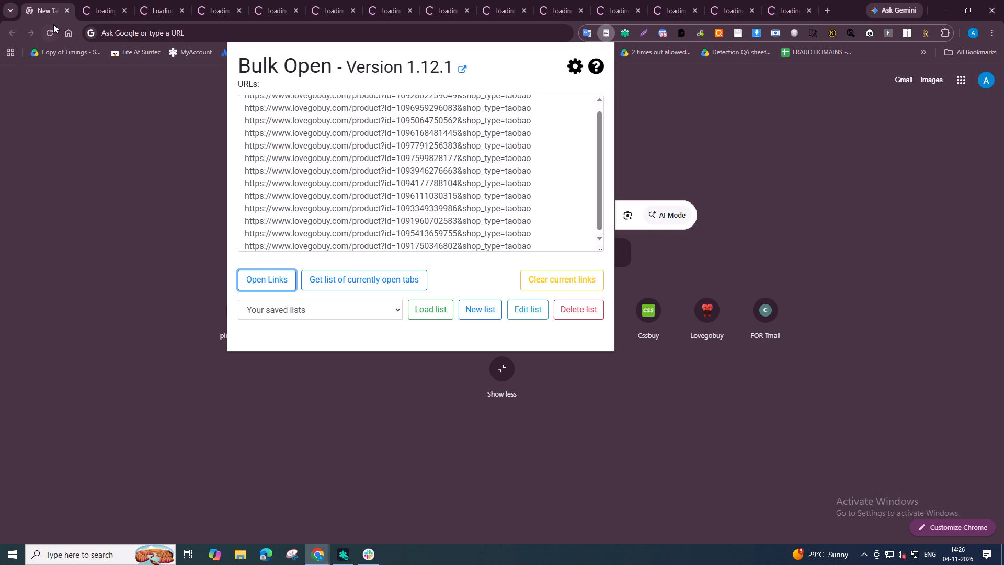
click(65, 10)
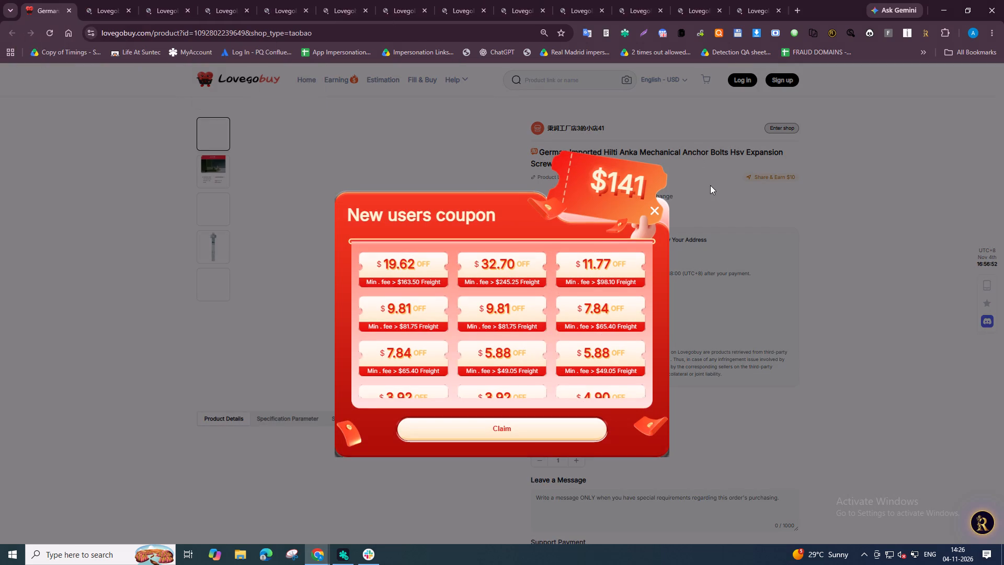
Dismiss the coupon offer and examine the product photos and shop details of the first Lovegobuy listing, the Hilti HSV anchor bolts.
click(658, 214)
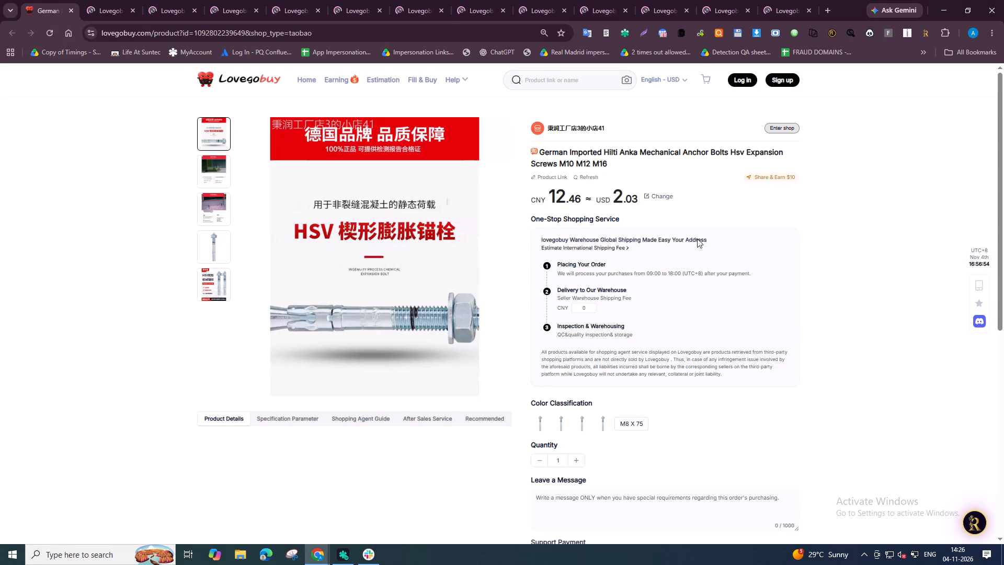
click(211, 173)
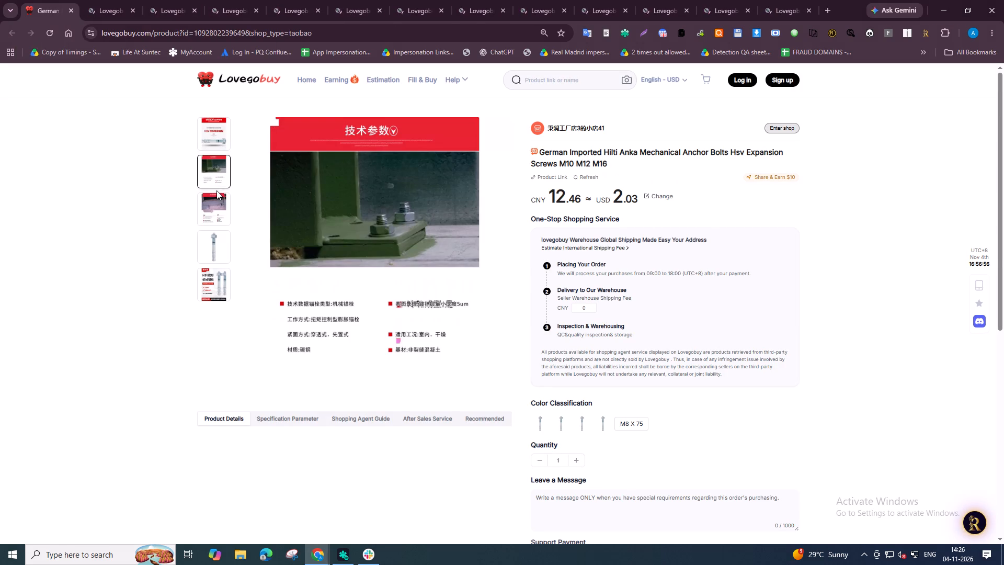
click(216, 190)
click(203, 204)
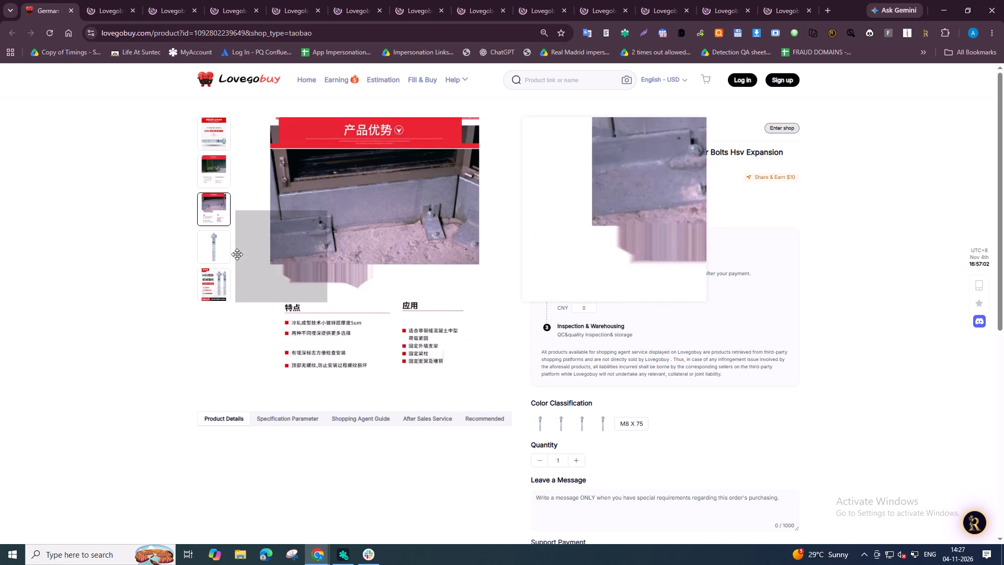
click(224, 246)
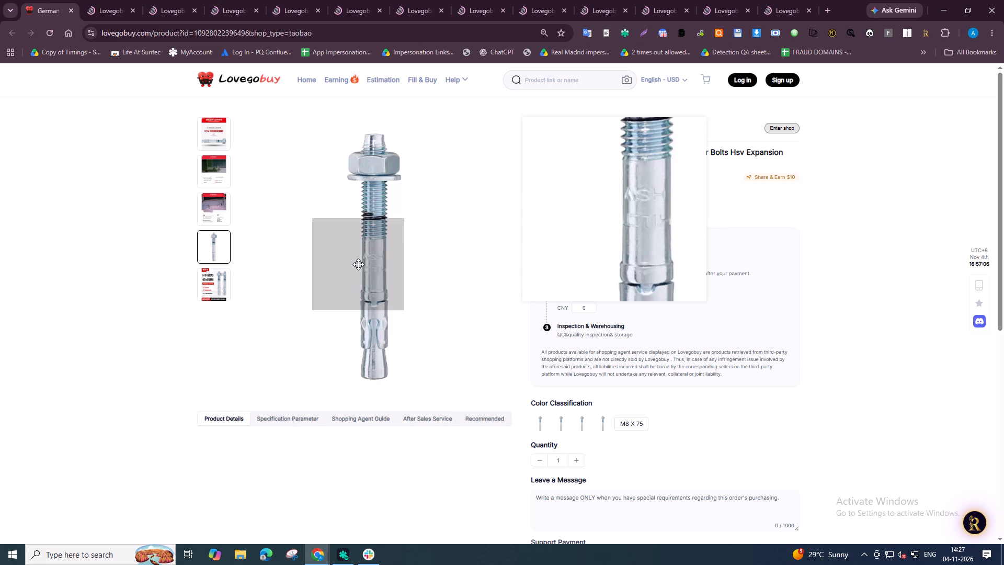
click(202, 295)
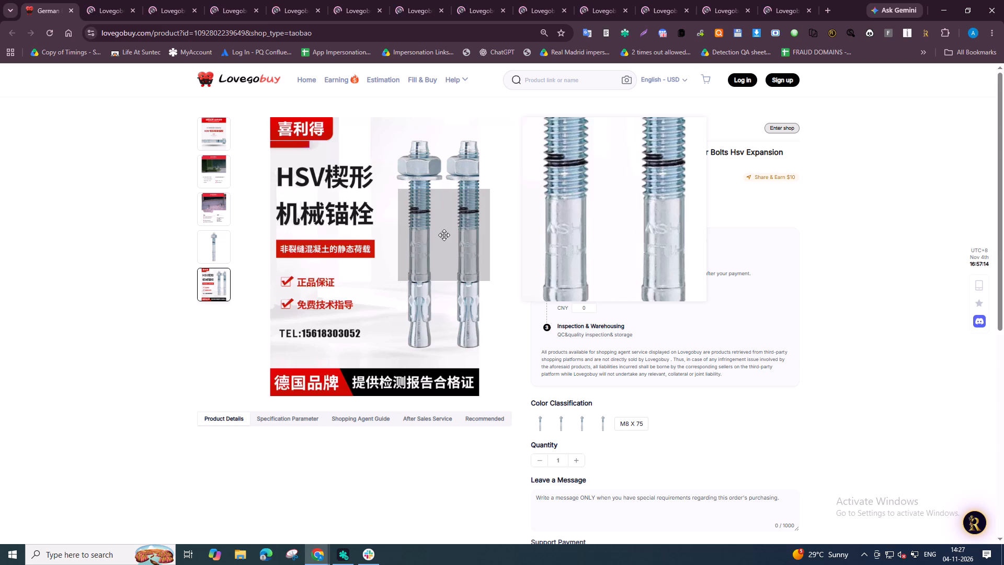
scroll(320, 296, down, 14)
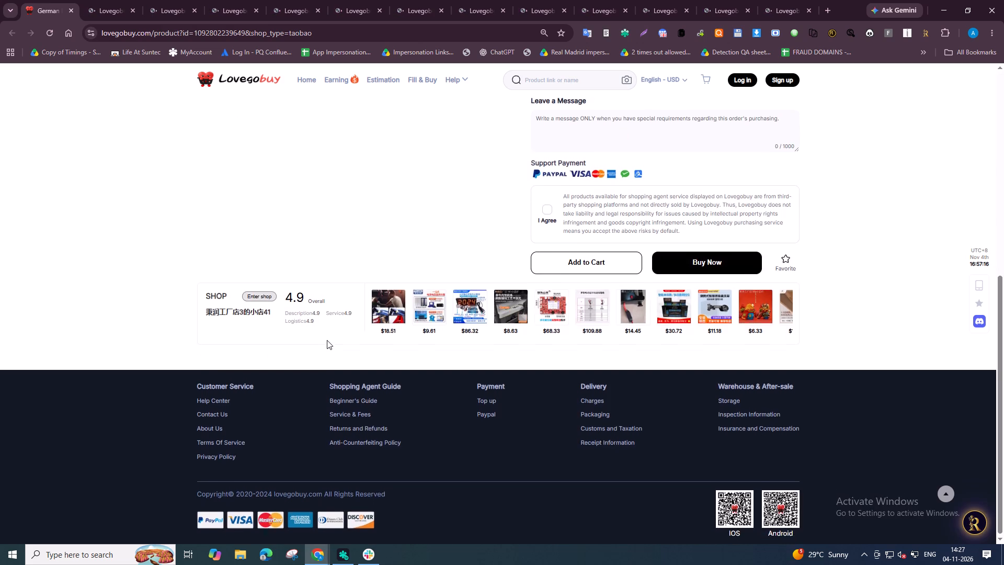
scroll(327, 338, up, 20)
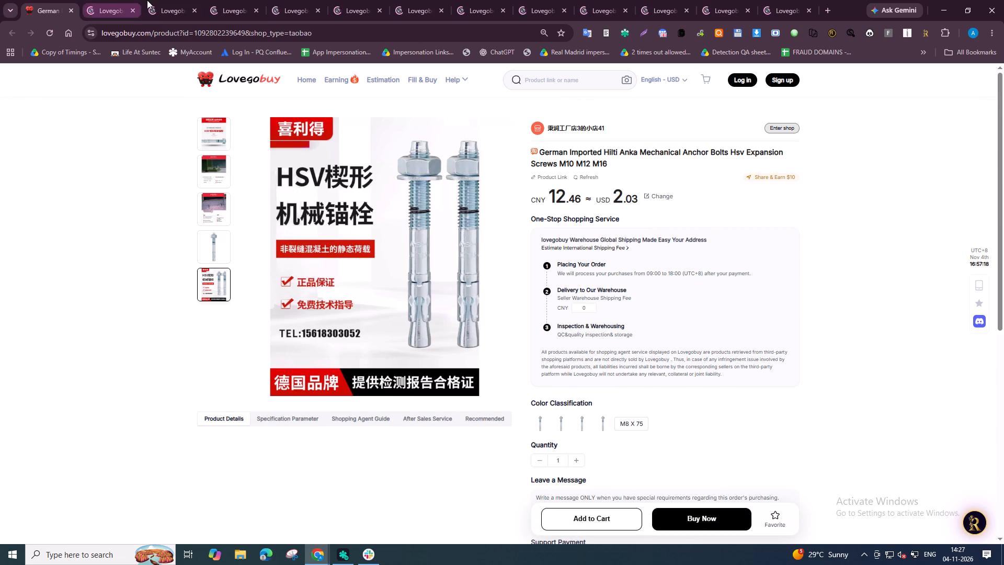
click(125, 0)
click(83, 0)
click(47, 0)
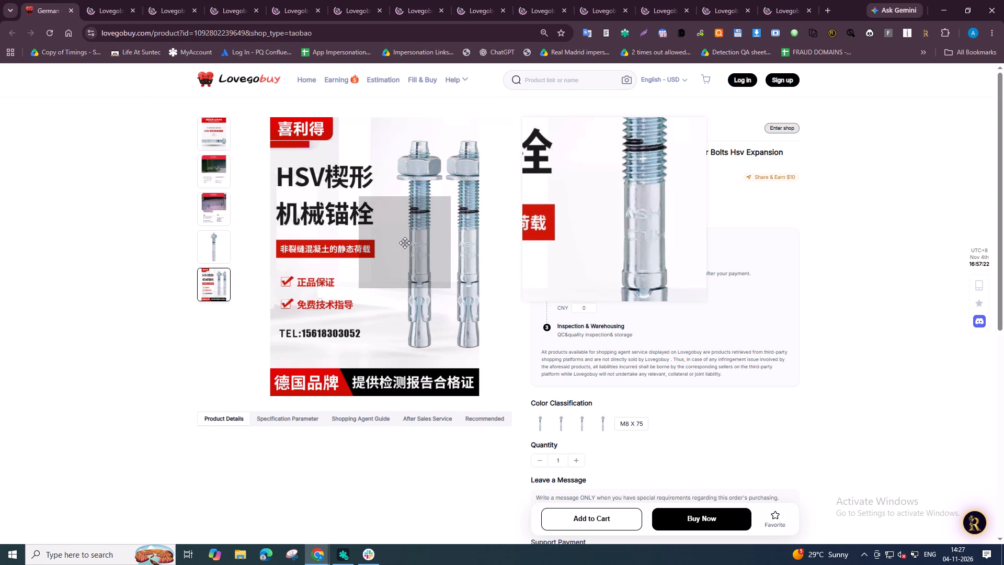
Open the HSV listing's two-bolt photo and its red-banner photo of the horizontal bolt in separate tabs.
right_click(405, 243)
click(421, 255)
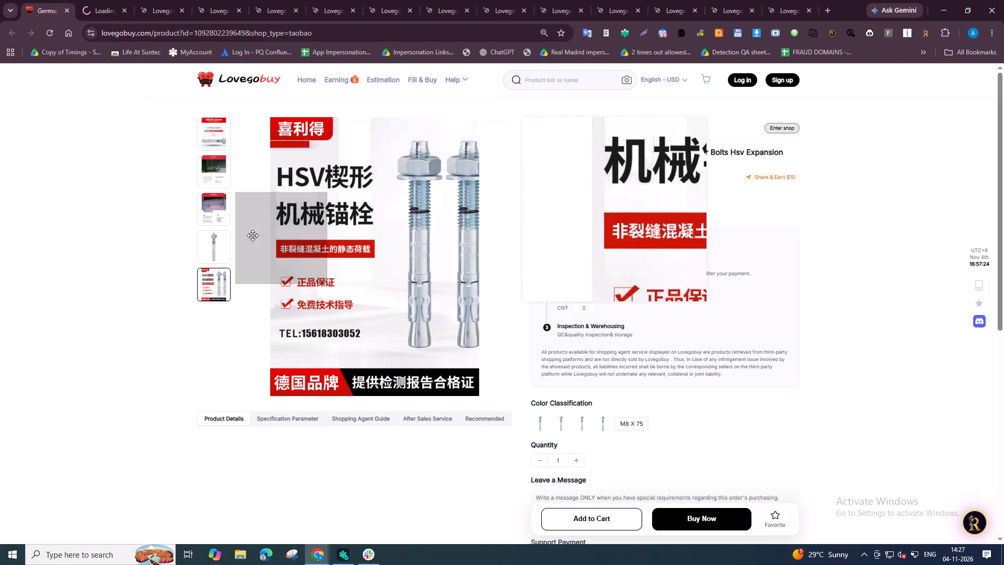
click(216, 168)
click(208, 130)
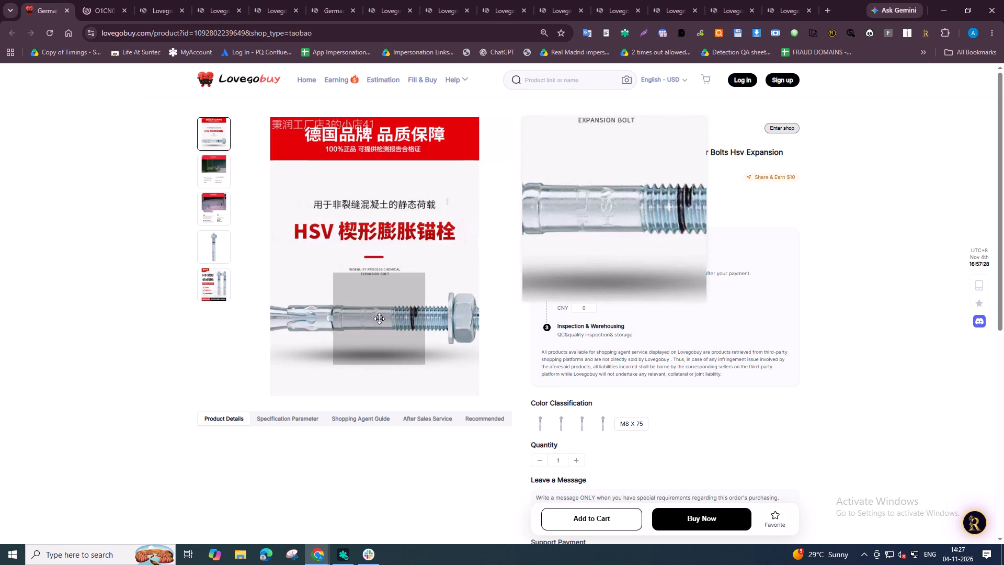
right_click(379, 319)
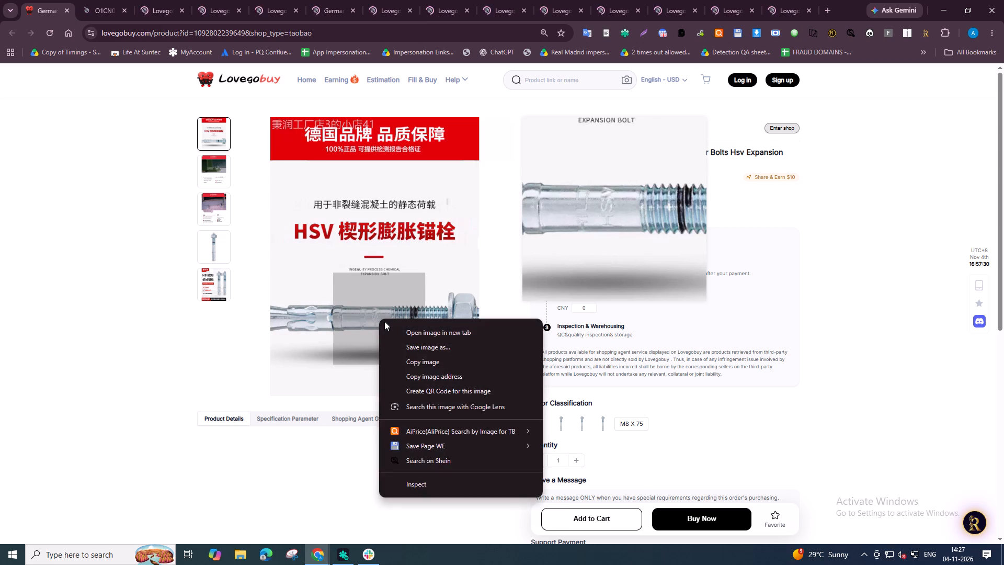
click(397, 324)
right_click(333, 261)
click(347, 273)
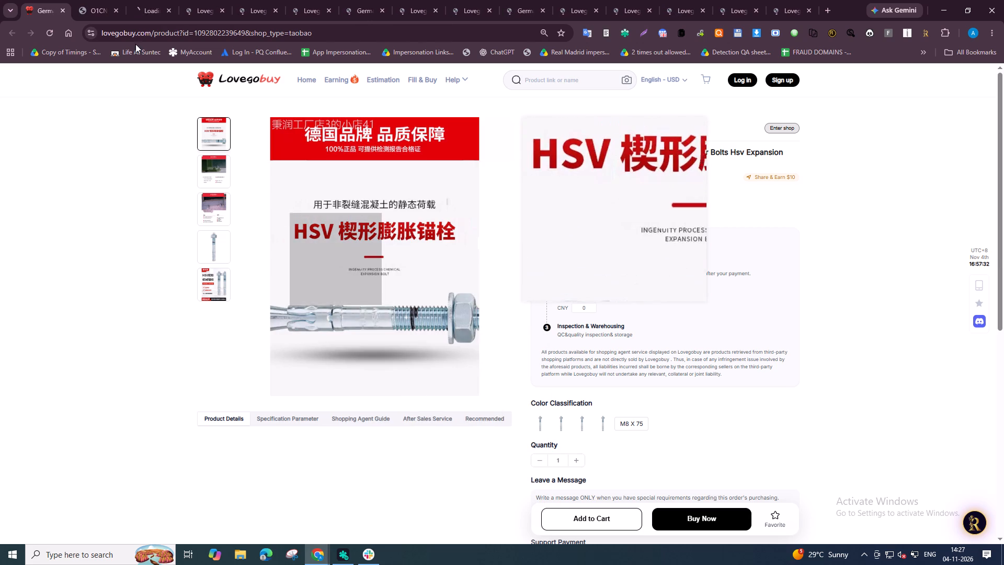
Examine the engraved bolt markings in both enlarged HSV photos, and close the two image tabs.
click(130, 0)
click(94, 0)
click(591, 298)
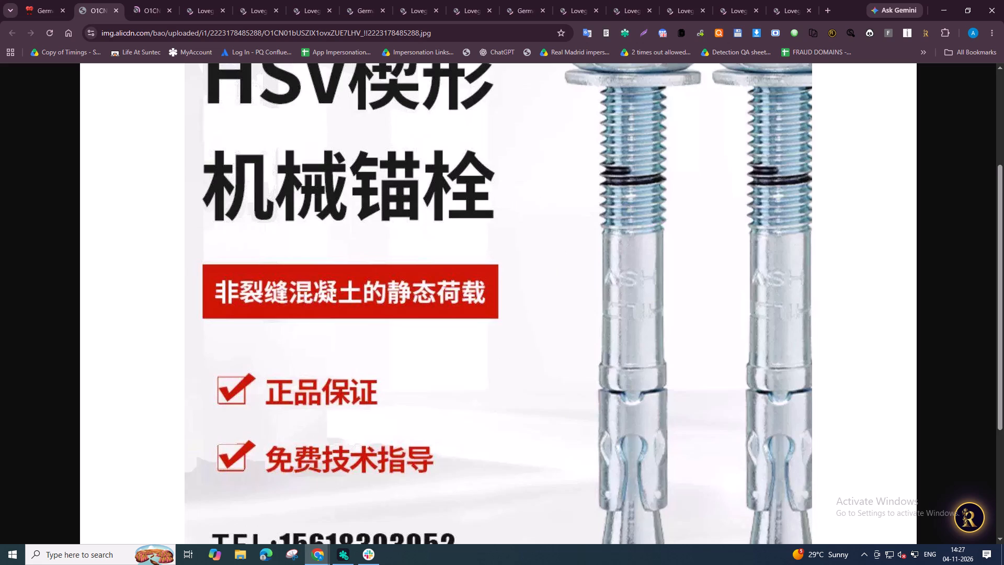
scroll(507, 390, down, 7)
scroll(507, 390, up, 6)
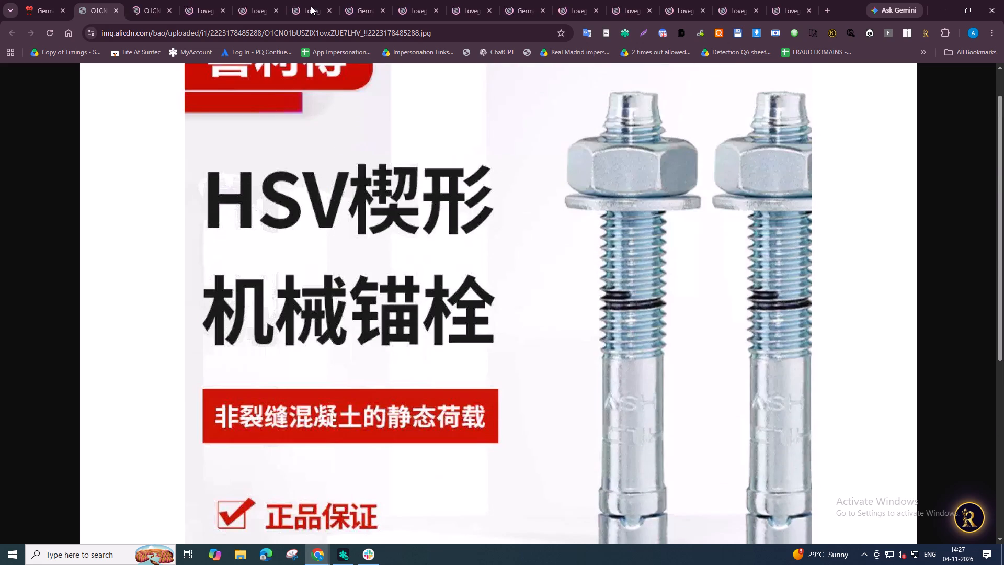
click(143, 0)
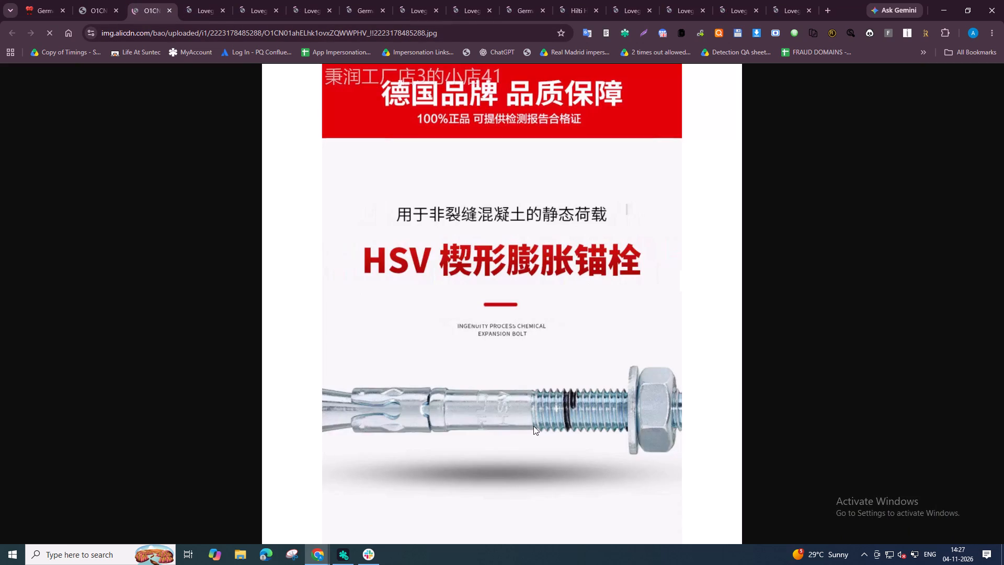
click(533, 426)
click(521, 430)
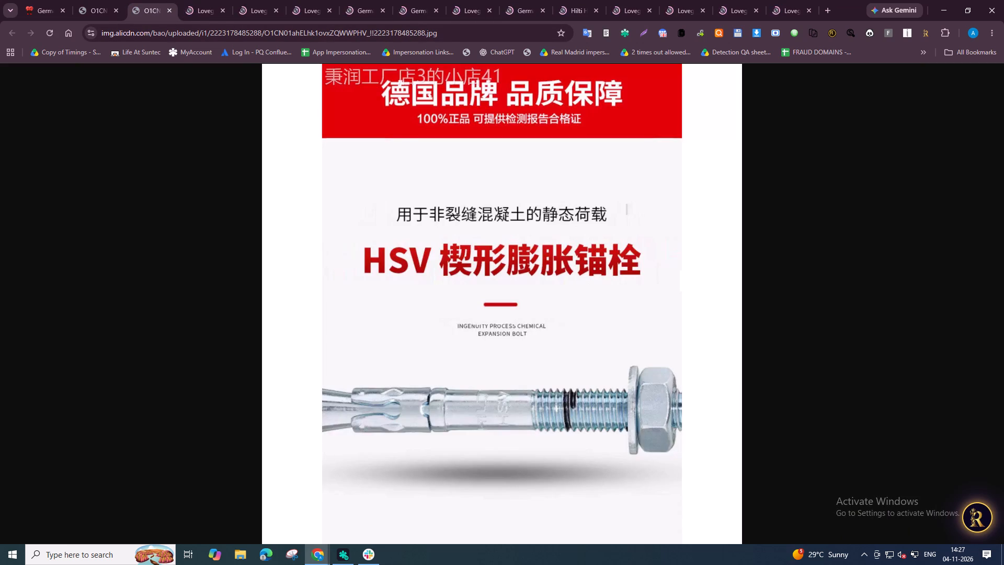
scroll(466, 428, down, 4)
scroll(466, 427, up, 6)
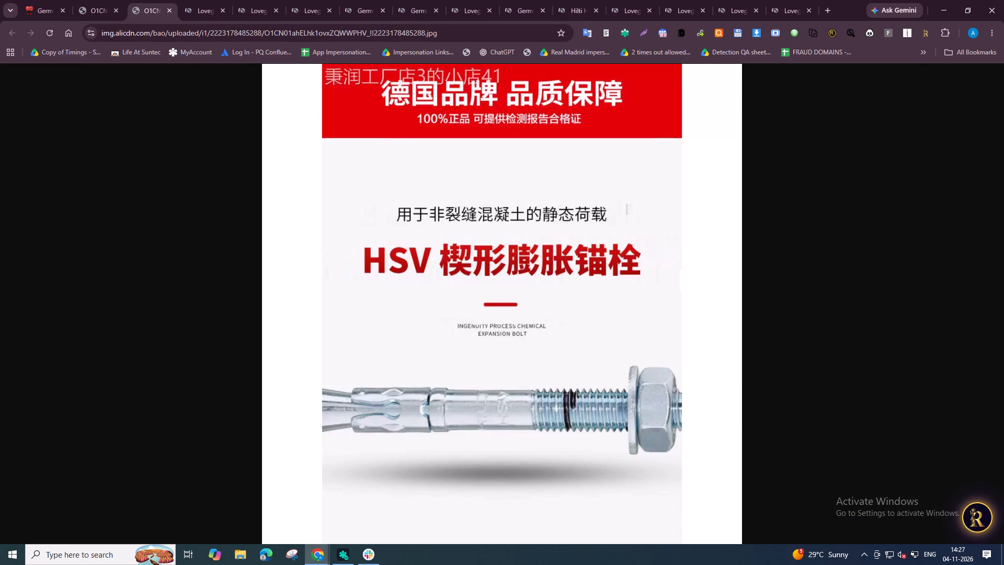
scroll(619, 378, down, 6)
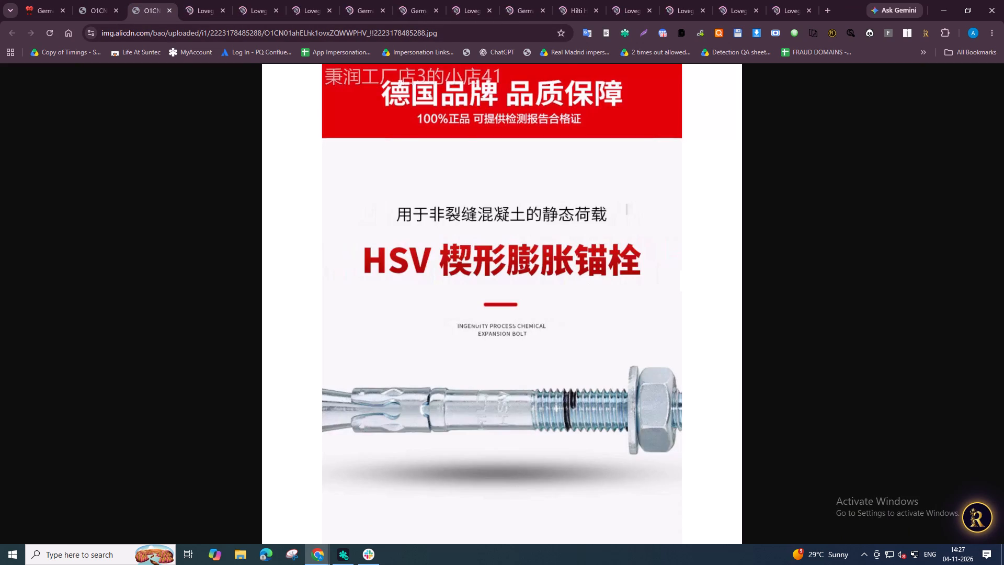
click(482, 396)
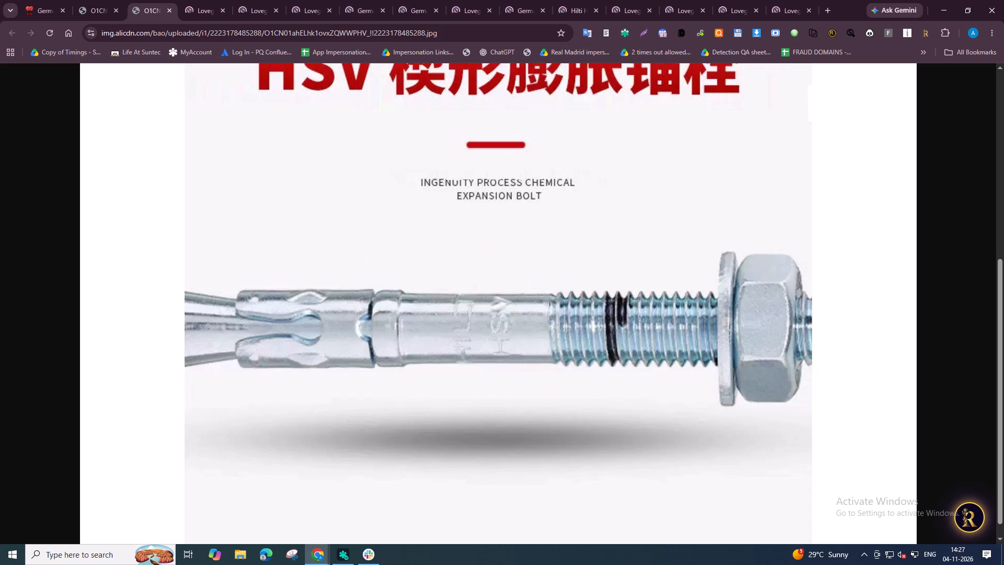
scroll(464, 378, up, 2)
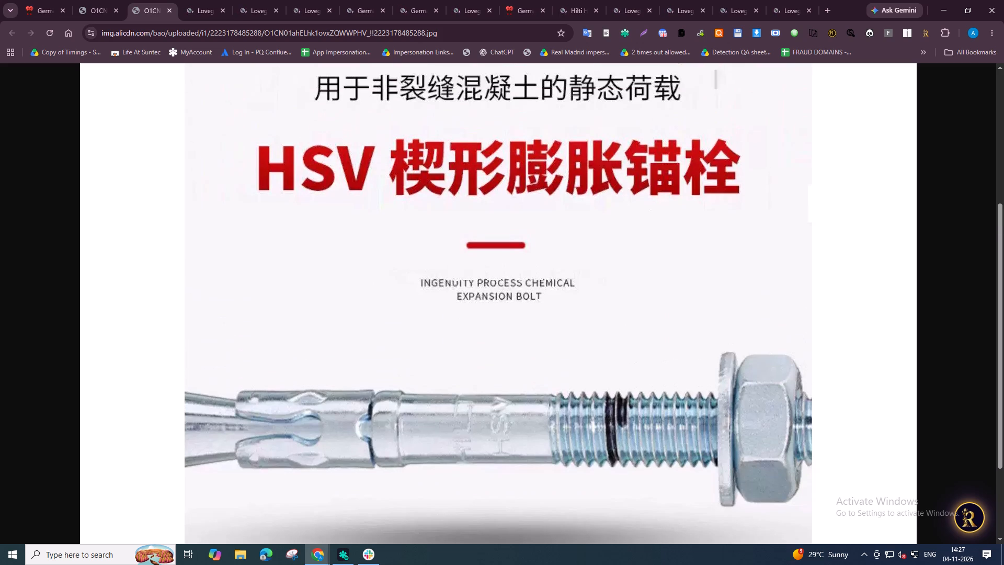
scroll(586, 463, down, 5)
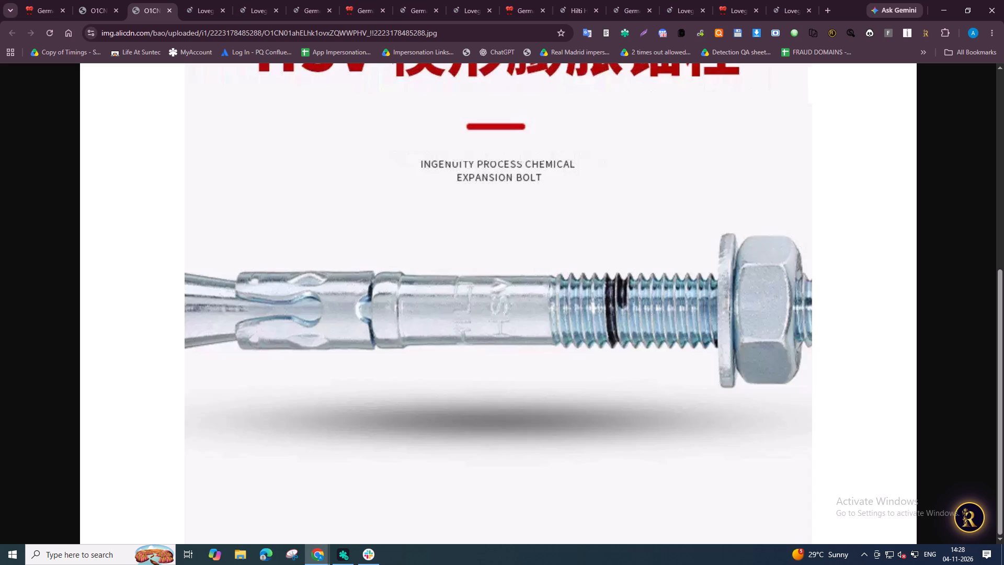
click(588, 424)
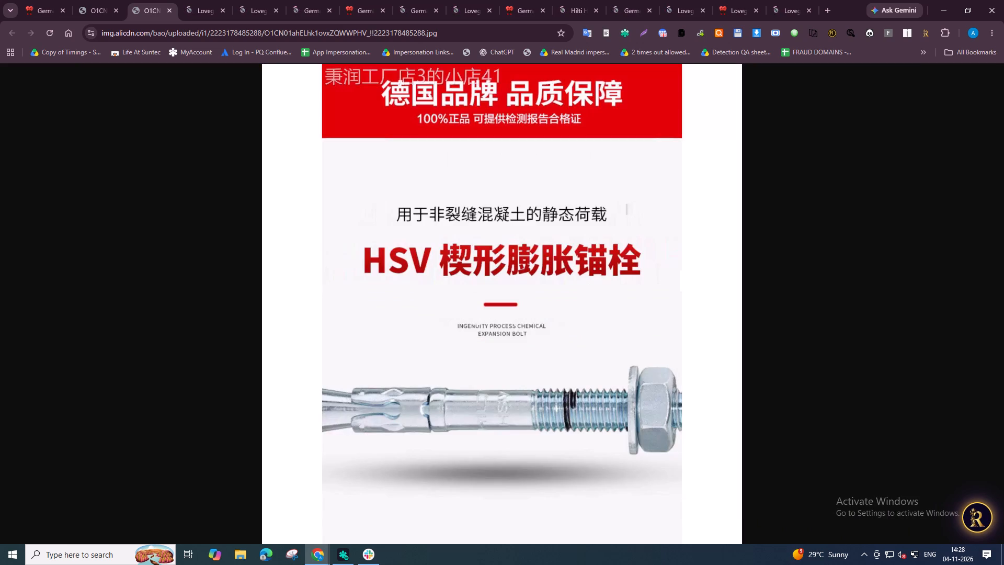
click(170, 8)
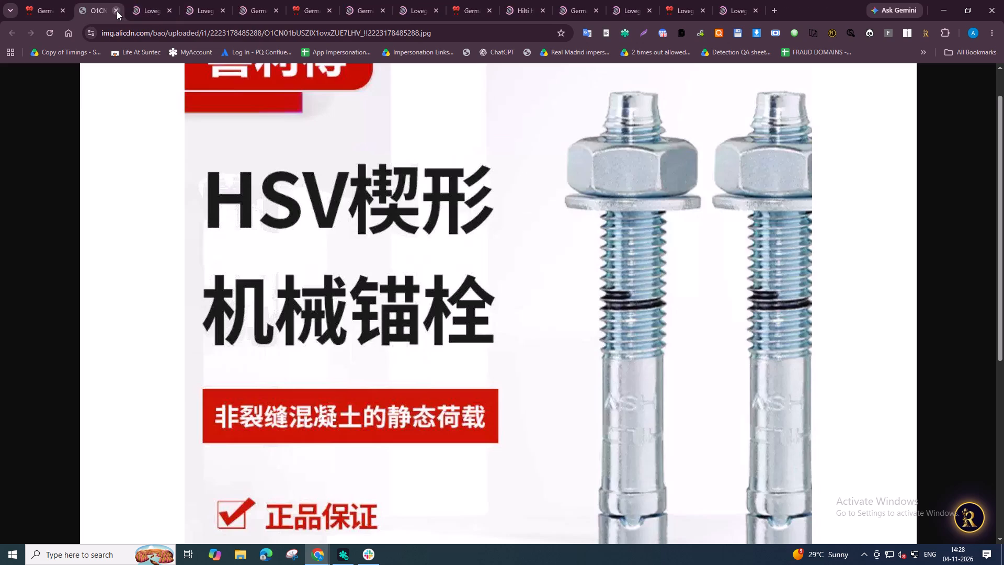
click(117, 11)
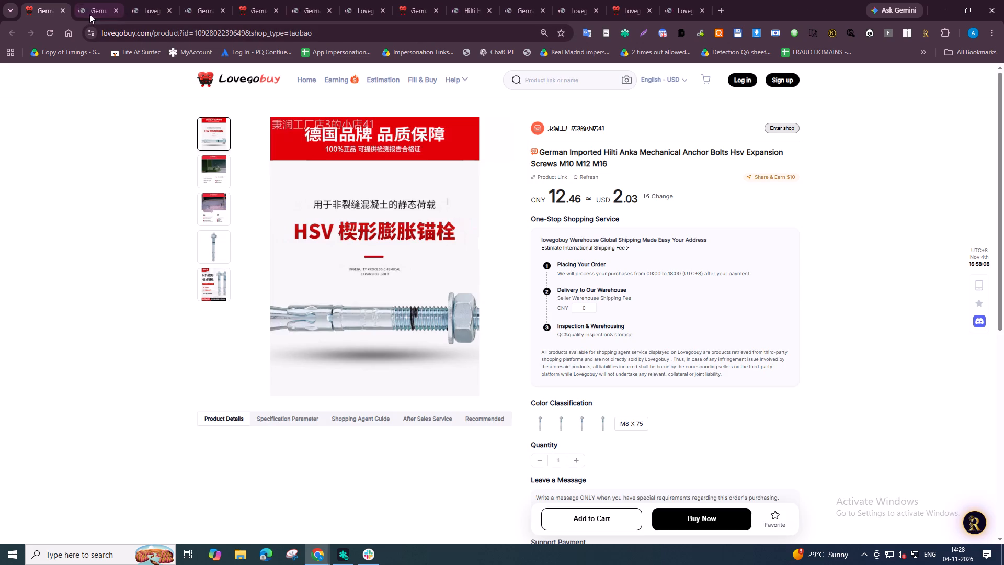
Review the product photos of the second listing, the Hilti Hst3 wedge anchor M12M20, and copy its Taobao product link.
click(89, 14)
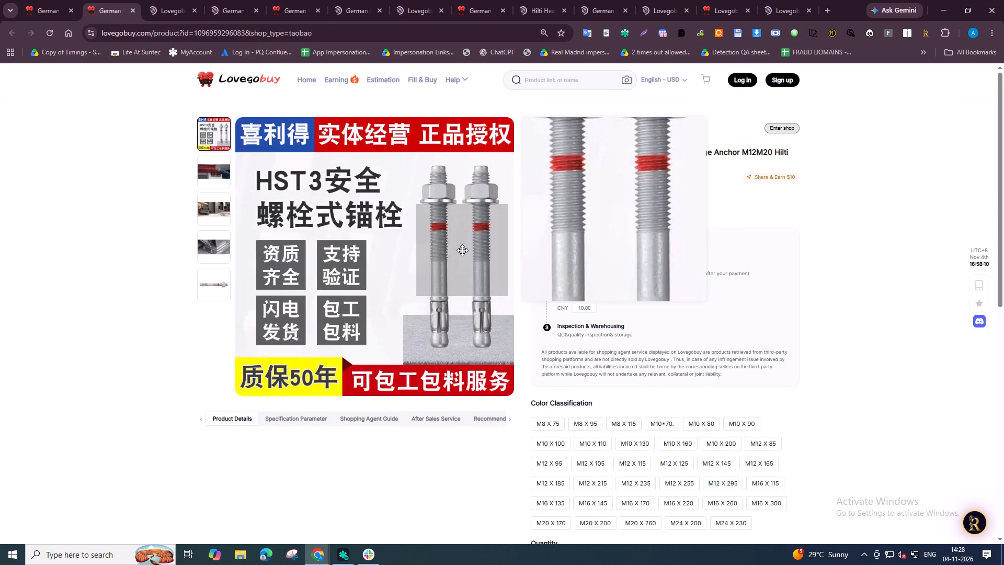
click(225, 172)
click(214, 200)
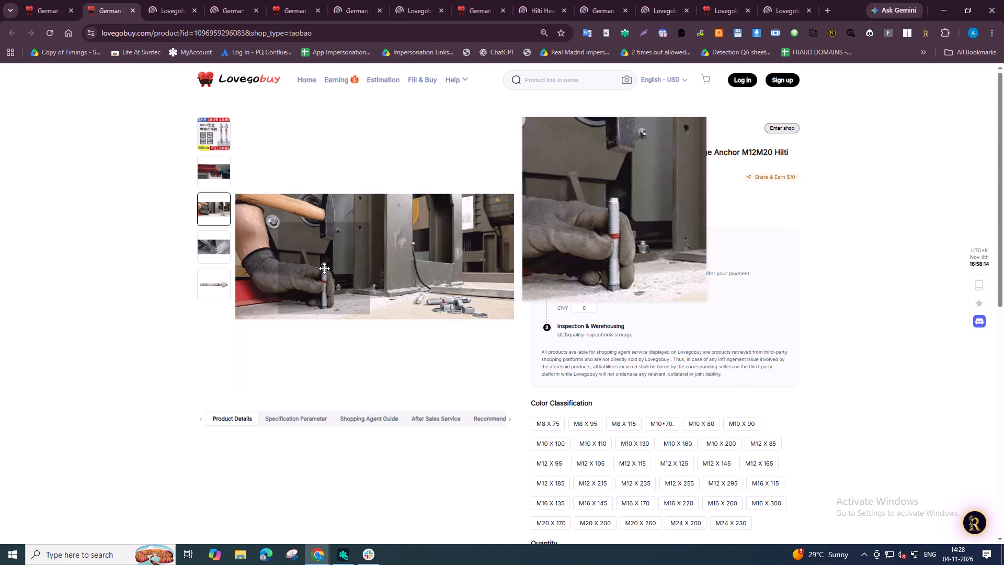
click(216, 247)
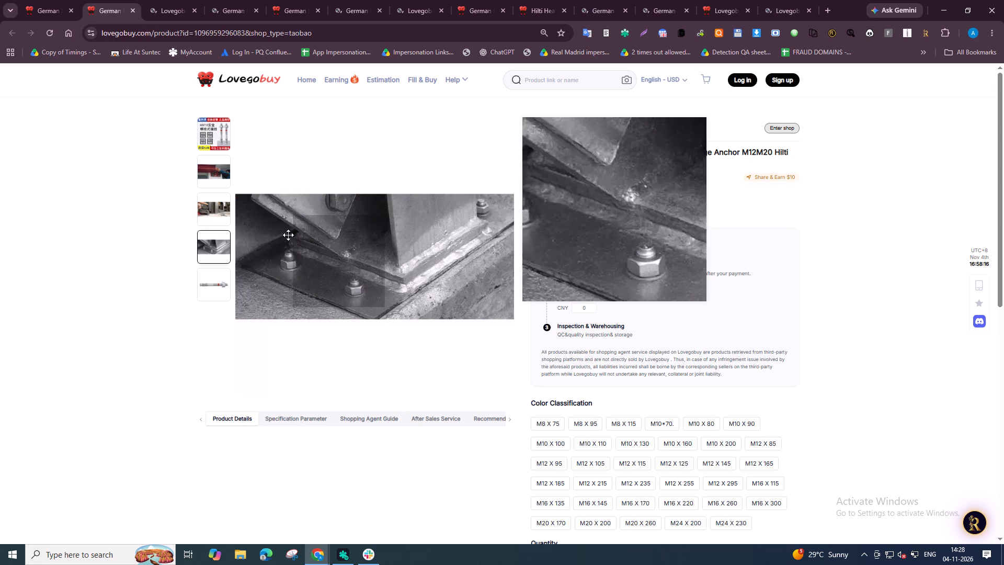
click(216, 275)
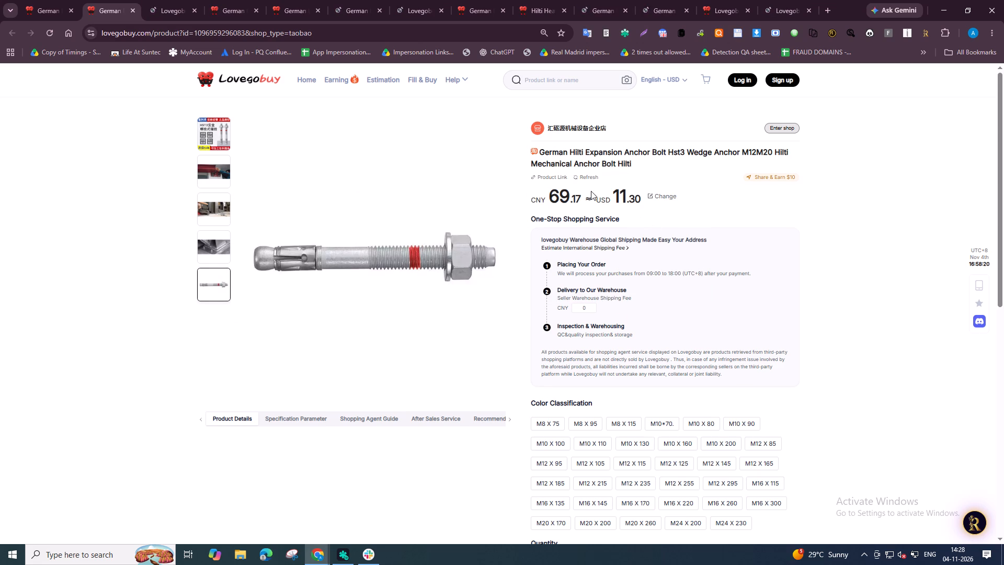
right_click(547, 178)
click(600, 290)
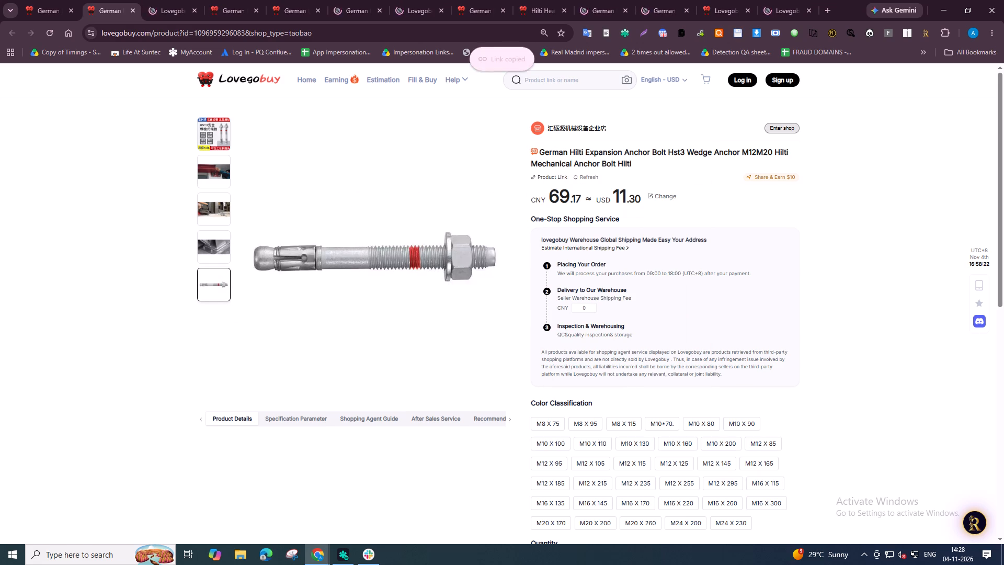
Switch to the New Work spreadsheet and clear the Taobao links in C29416:C29437.
key(alt+Tab)
key(alt+Tab)
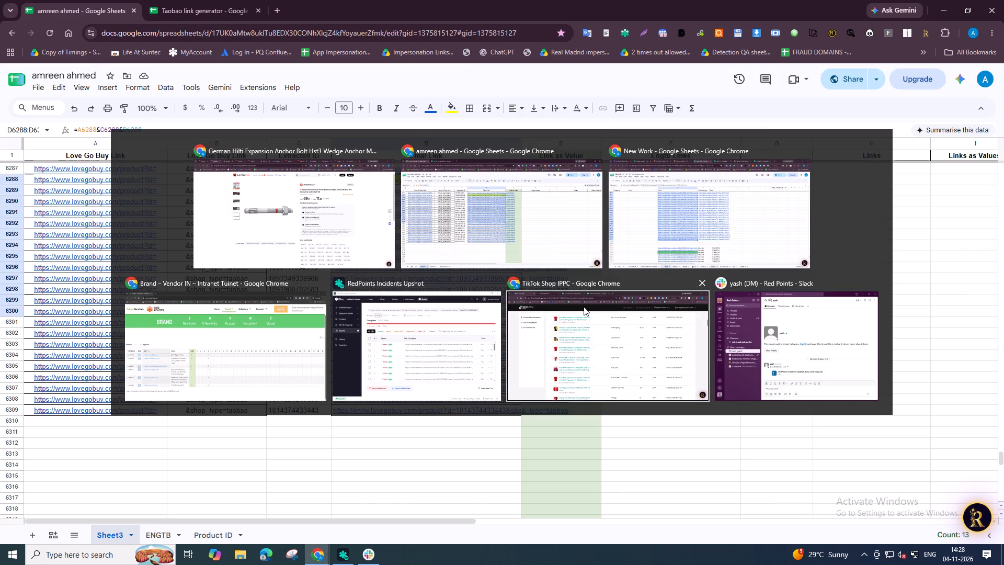
key(alt+Tab)
key(Delete)
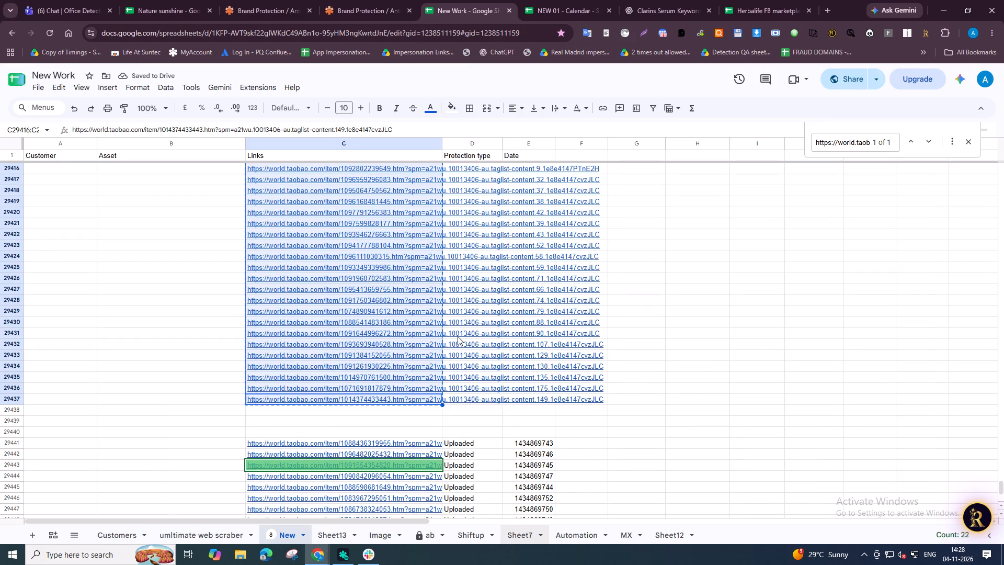
Paste the copied product link into C29415 and enter "brand abuse" as its protection type in D29415.
key(ctrl+Up)
key(Down)
key(Down)
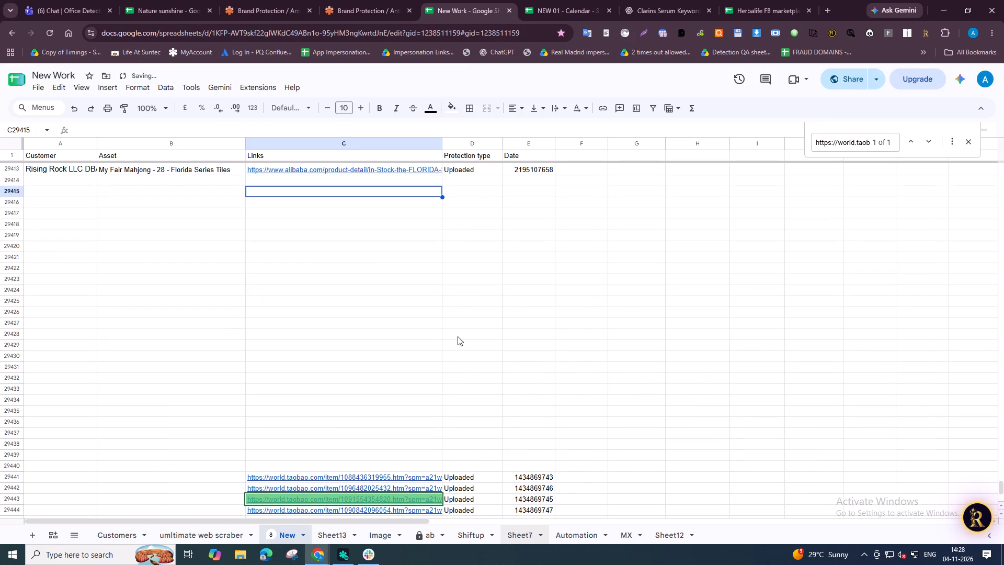
key(ctrl+v)
key(Right)
text(brand abuse)
key(Return)
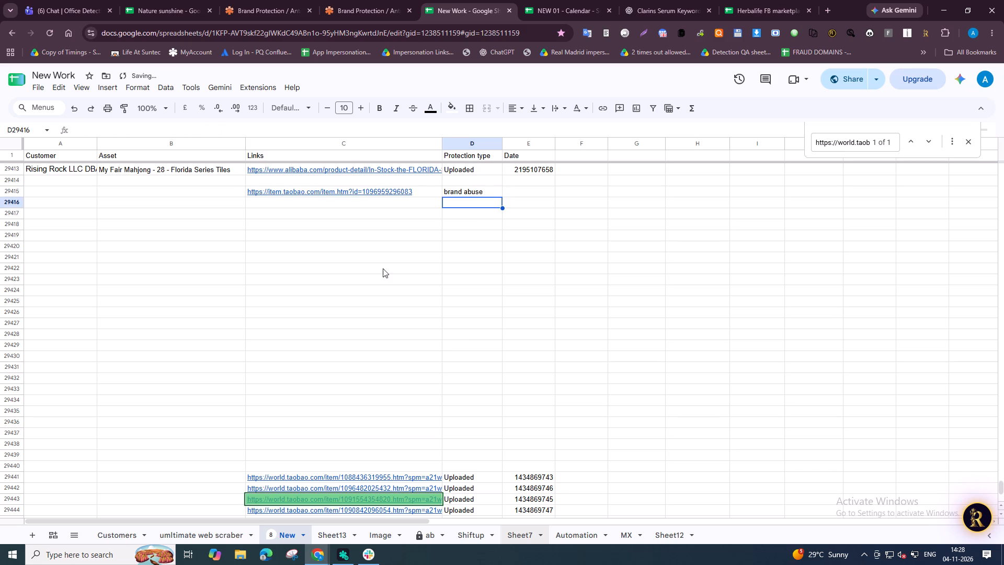
Return to the Lovegobuy listings window and close the reviewed Hst3 wedge anchor listing.
click(287, 0)
click(472, 0)
key(alt+Tab)
key(alt+Tab)
key(alt+Tab)
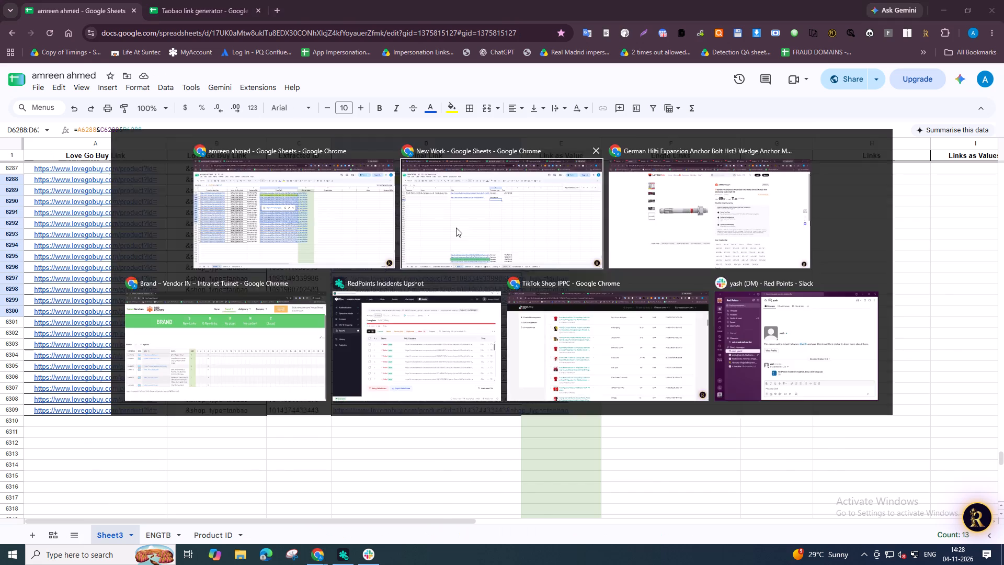
key(alt+Tab)
alt+click(630, 210)
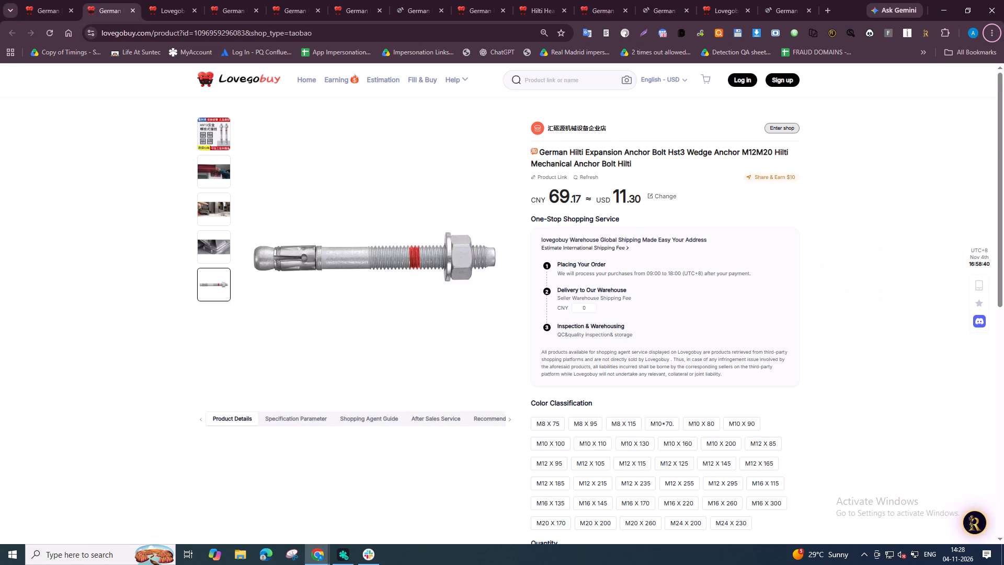
key(ctrl+w)
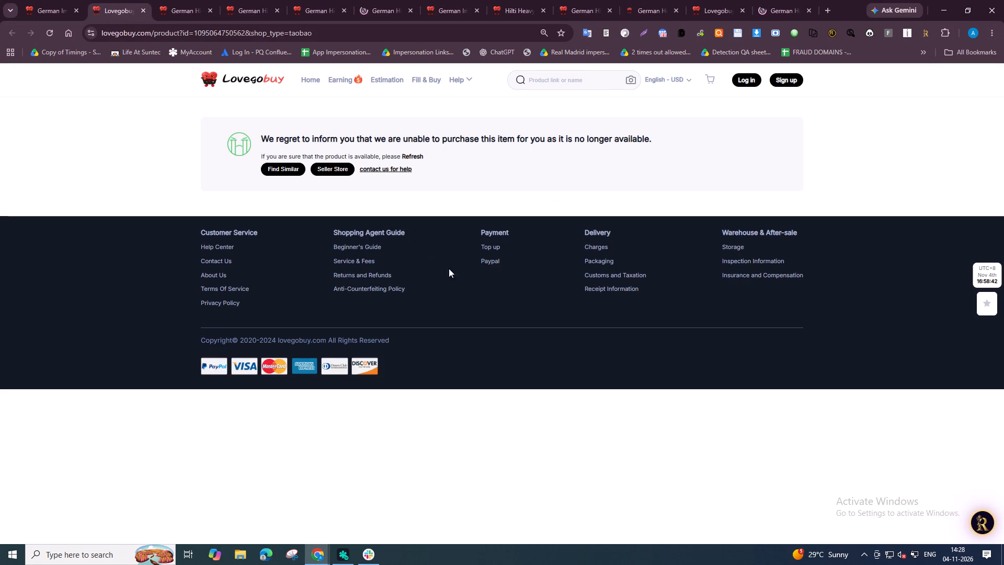
Skip the unavailable item, review the photos of the Hilti Hst4 channel steel rail bracket listing, and copy its Taobao product link.
key(ctrl+Tab)
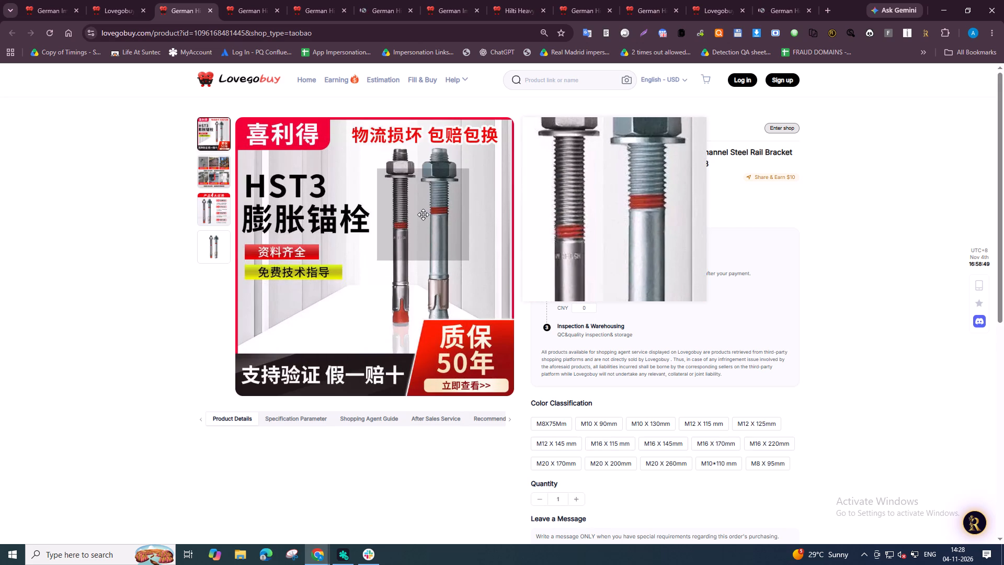
click(219, 176)
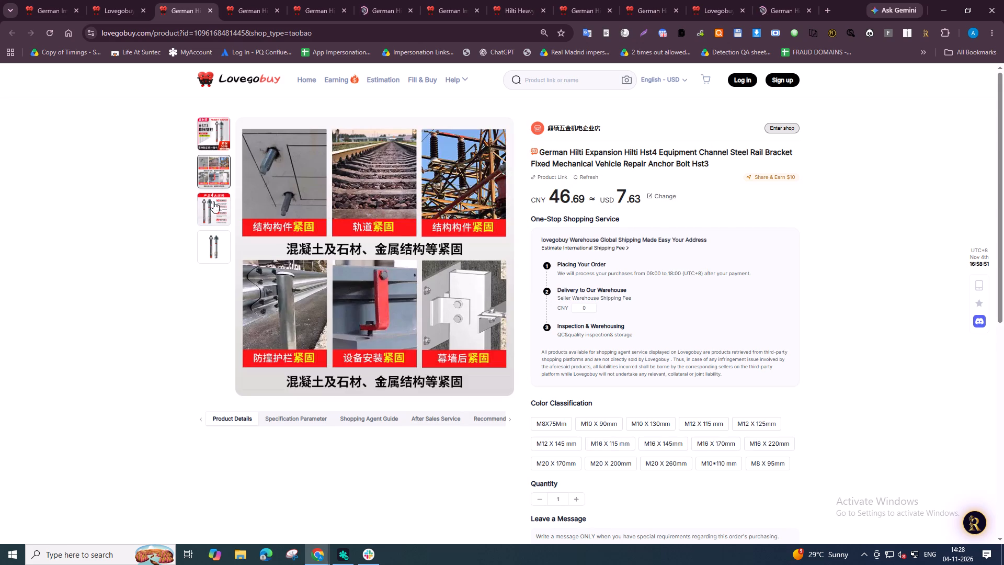
click(211, 208)
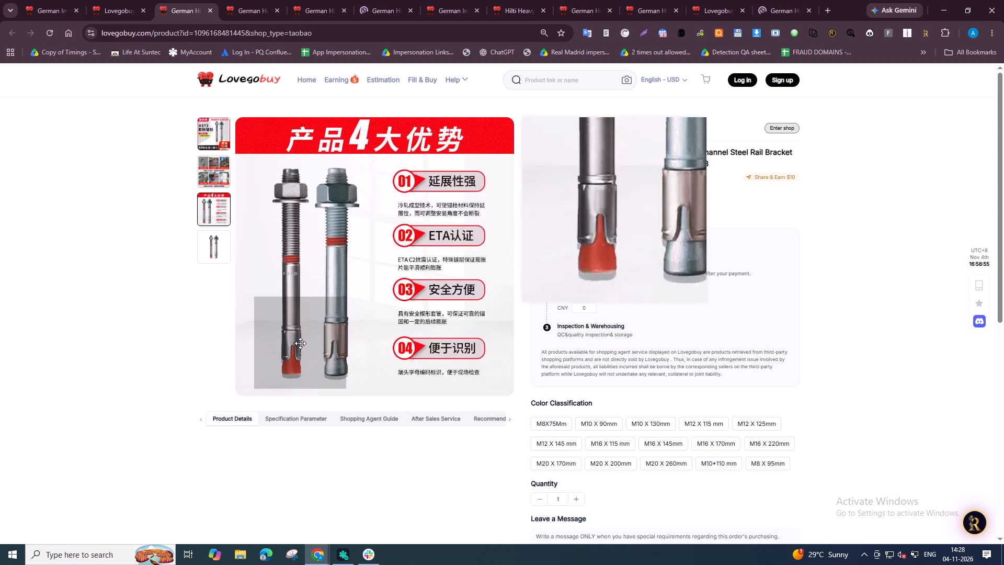
click(234, 213)
click(228, 213)
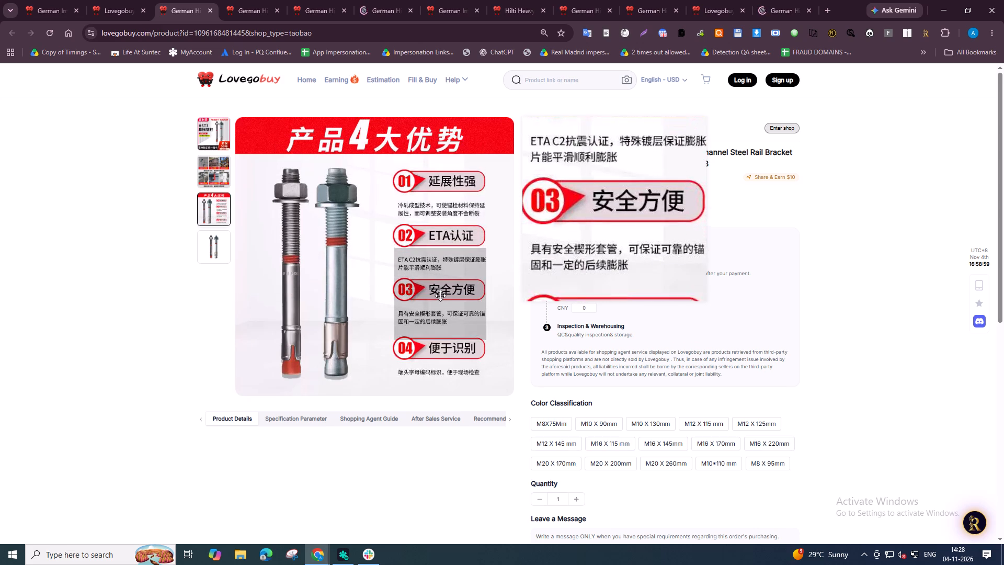
click(239, 249)
click(221, 247)
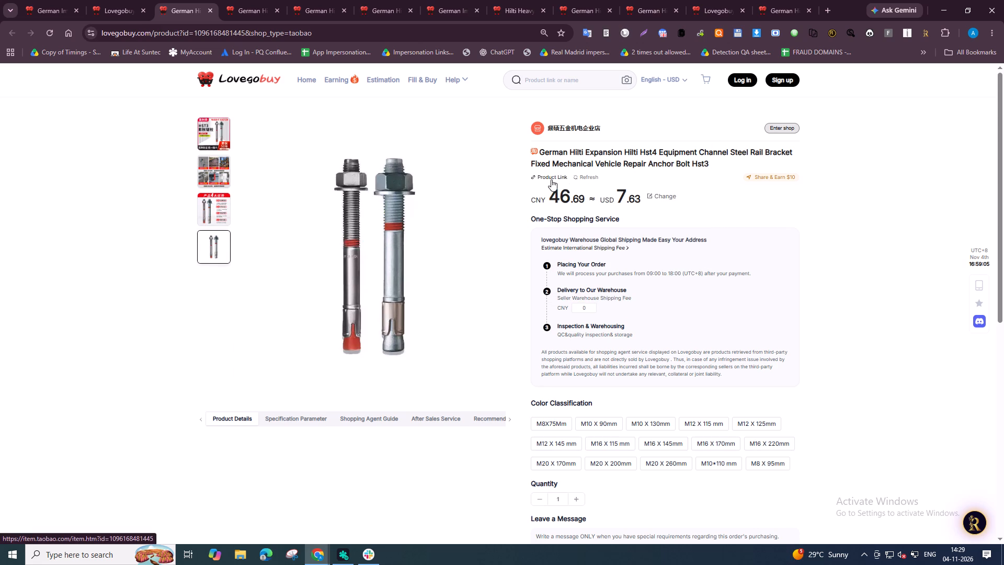
right_click(551, 179)
click(610, 287)
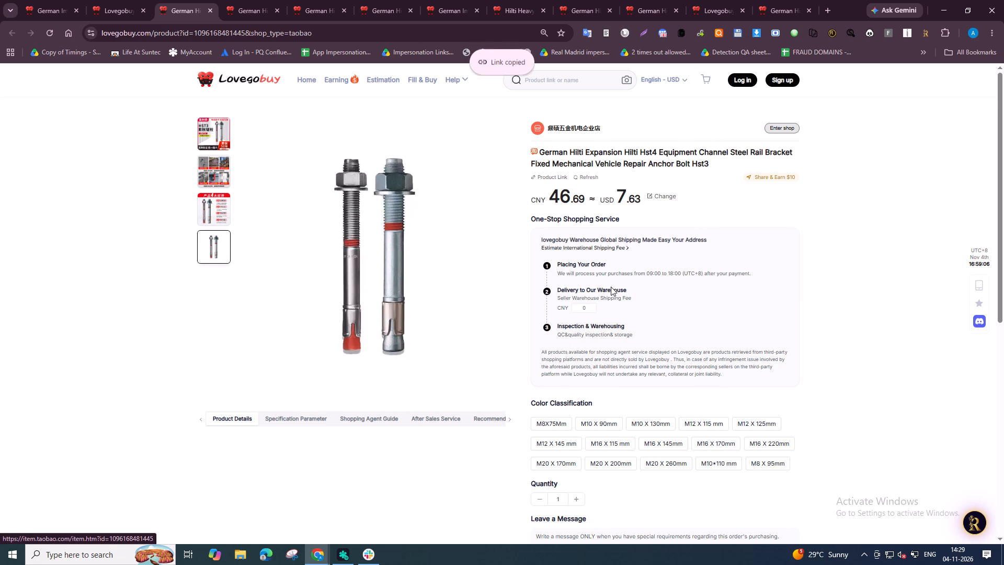
Paste the copied Hst4 rail bracket product link into C29416 of the New Work sheet and close that Lovegobuy listing.
key(alt+Tab)
click(386, 207)
key(ctrl+v)
click(394, 229)
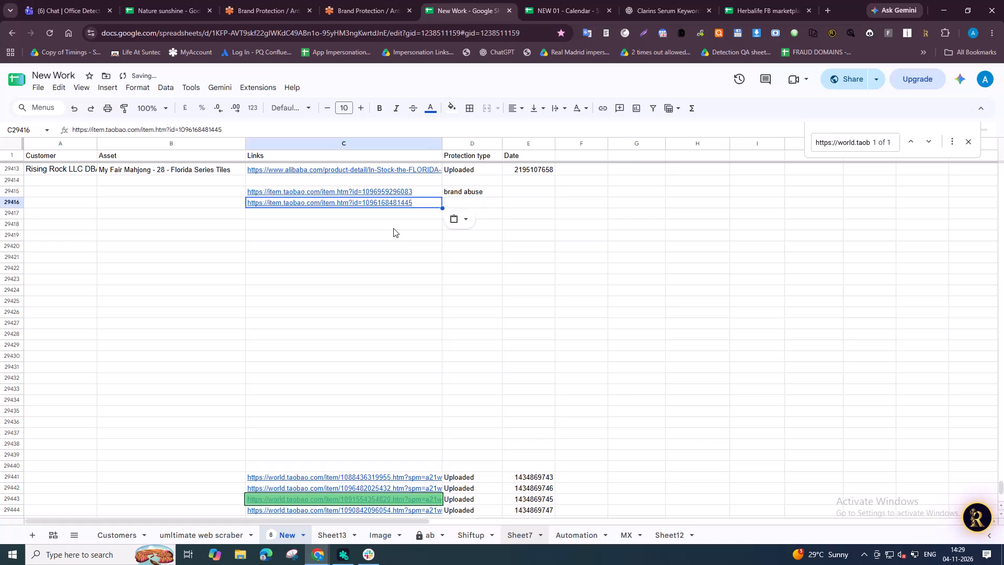
key(alt+Tab)
key(ctrl+w)
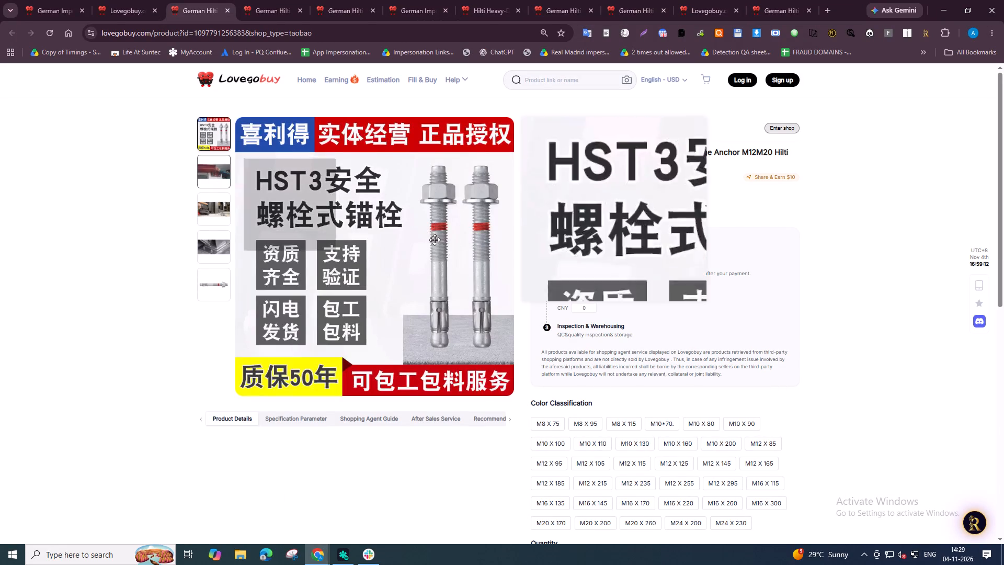
Review the photos of the Hst3 wedge anchor listing priced CNY 68.57 and copy its Taobao product link.
click(218, 173)
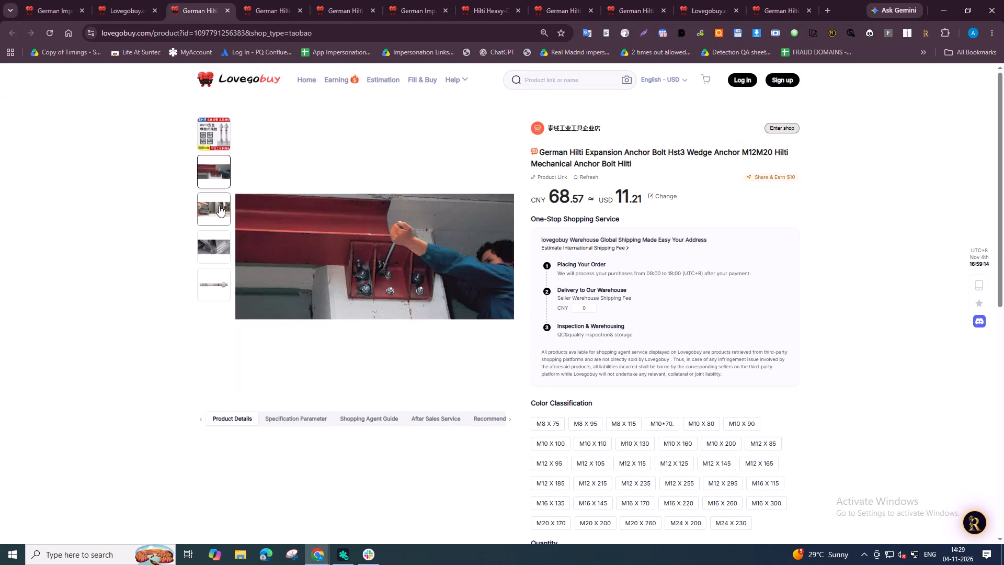
click(219, 206)
click(230, 236)
click(222, 262)
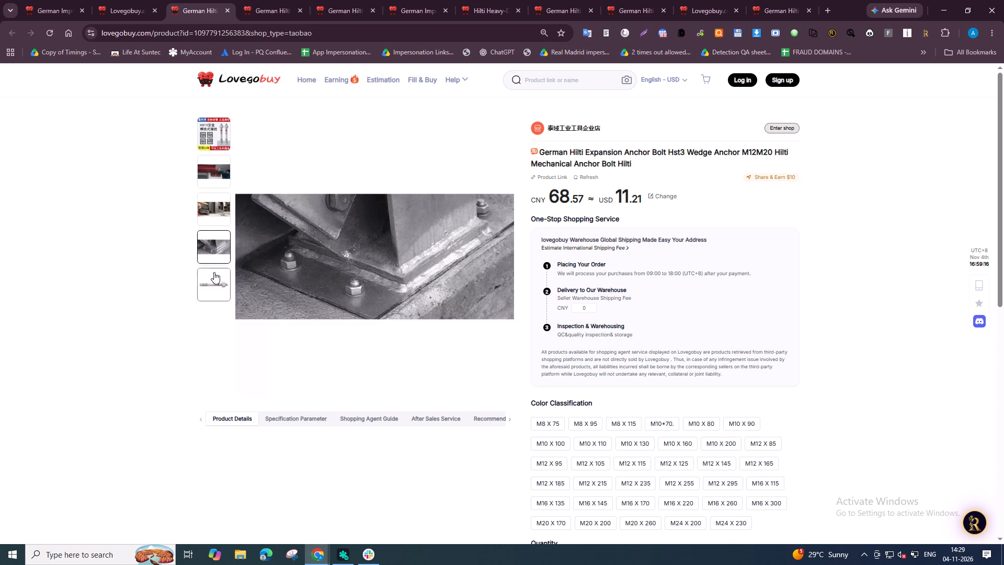
click(212, 279)
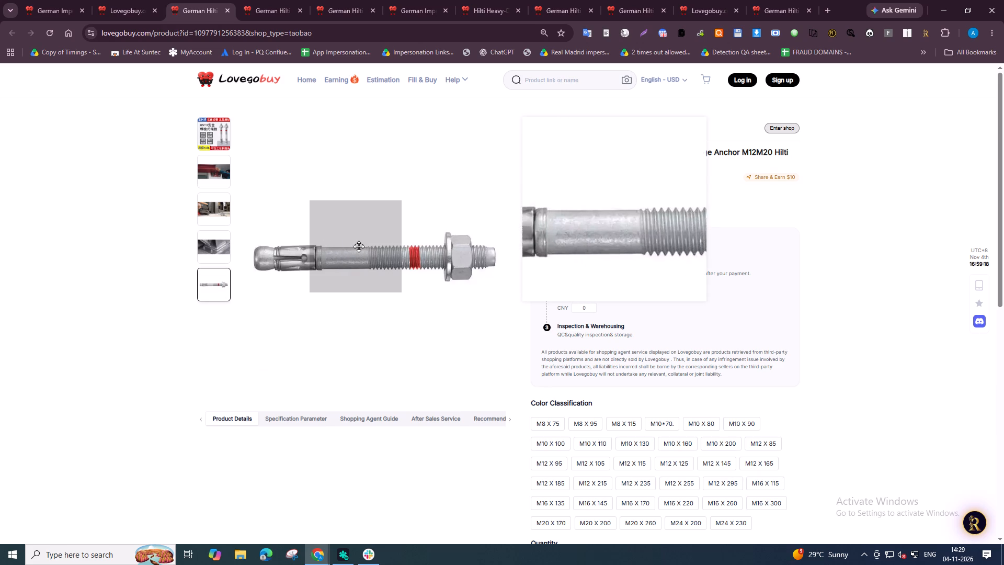
right_click(553, 172)
right_click(550, 176)
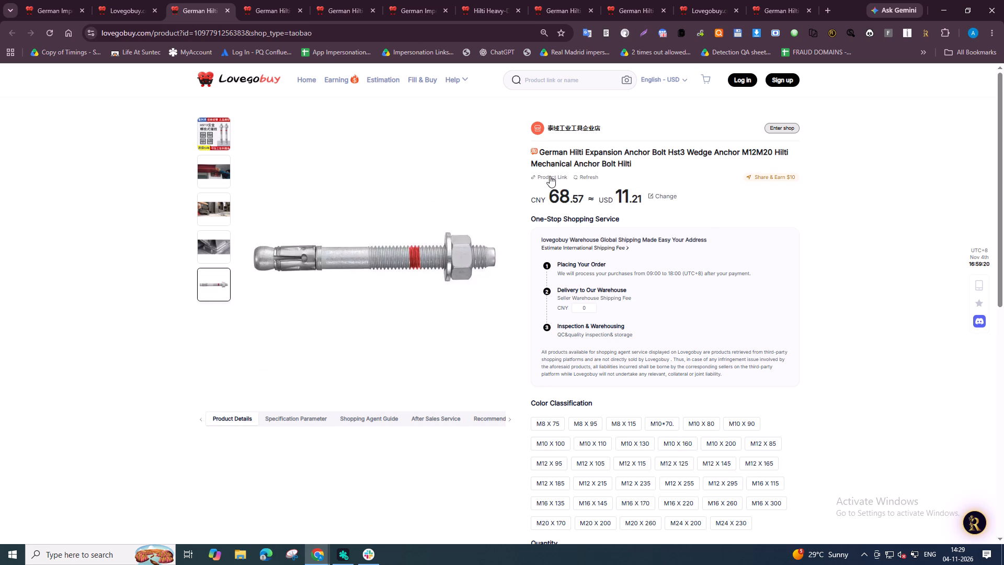
click(622, 284)
Paste the copied link into C29418 of the New Work sheet and close the reviewed Hst3 listing.
key(alt+Tab)
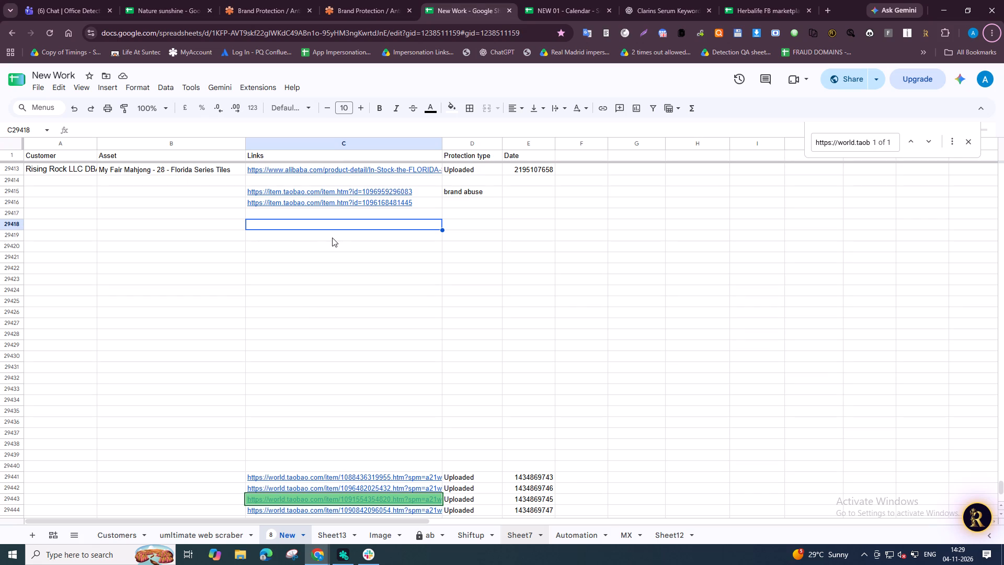
key(ctrl+v)
click(343, 246)
click(360, 226)
key(ctrl+v)
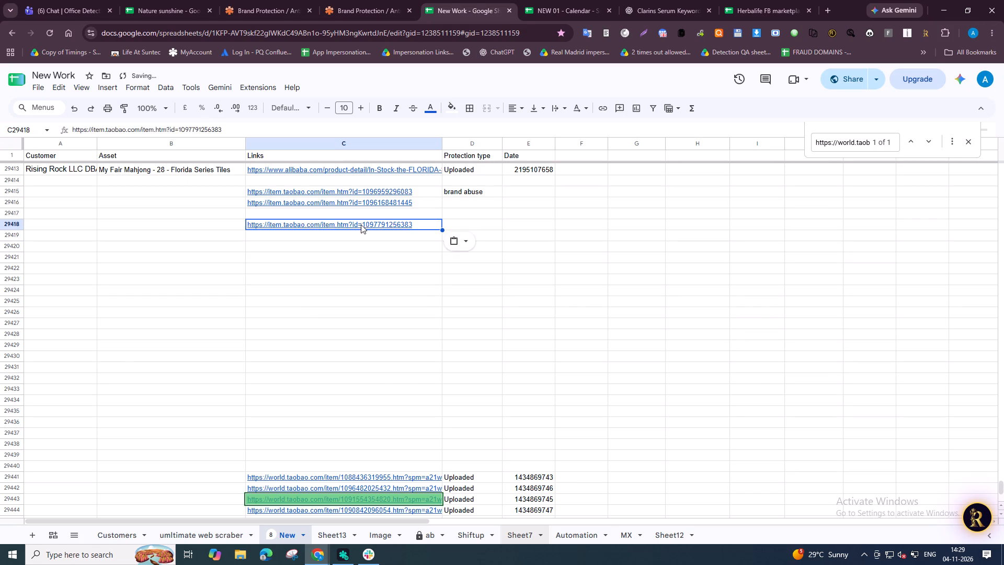
click(368, 243)
key(alt+Tab)
key(ctrl+w)
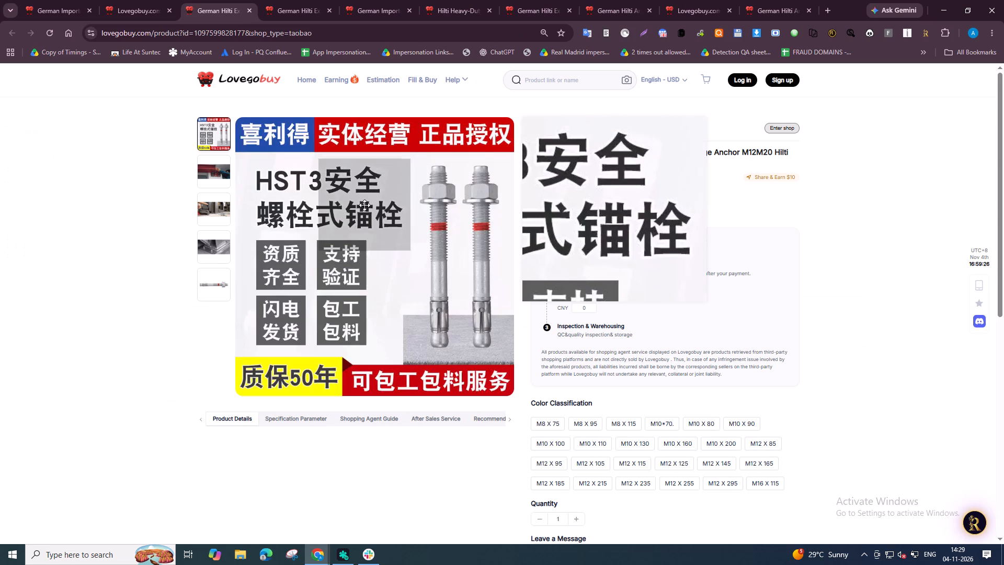
Review the photos of the Hst3 wedge anchor listing priced CNY 69.65 and copy its Taobao product link.
click(200, 175)
click(208, 205)
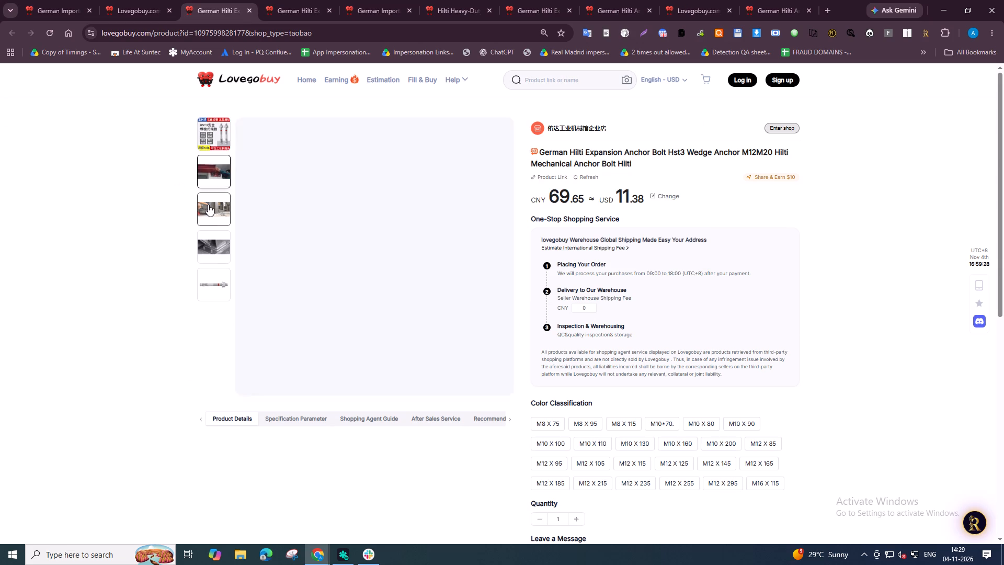
click(207, 237)
click(218, 274)
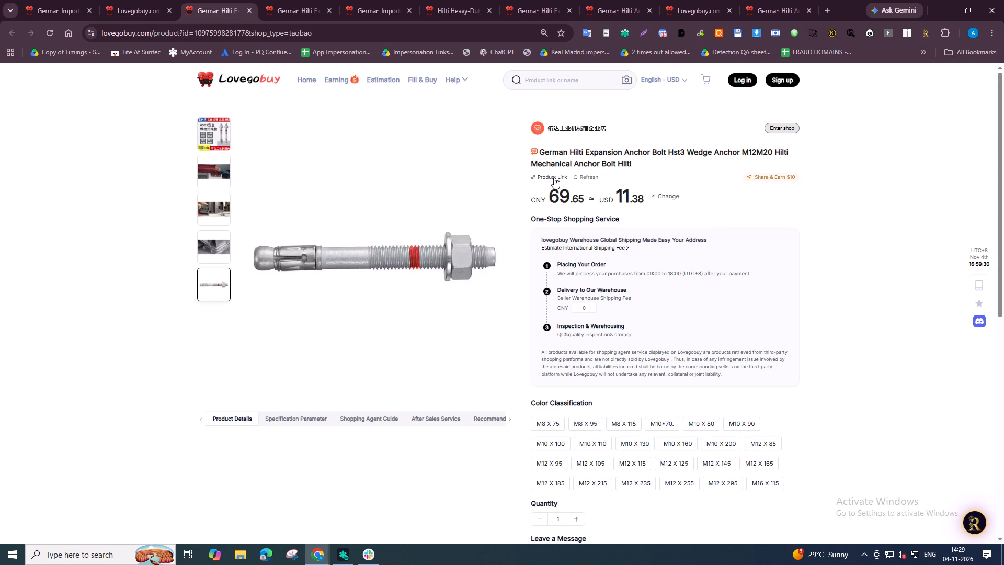
right_click(554, 177)
click(627, 284)
Paste the copied link into the empty cell C29417 of the New Work sheet and close the reviewed Hst3 listing.
key(alt+Tab)
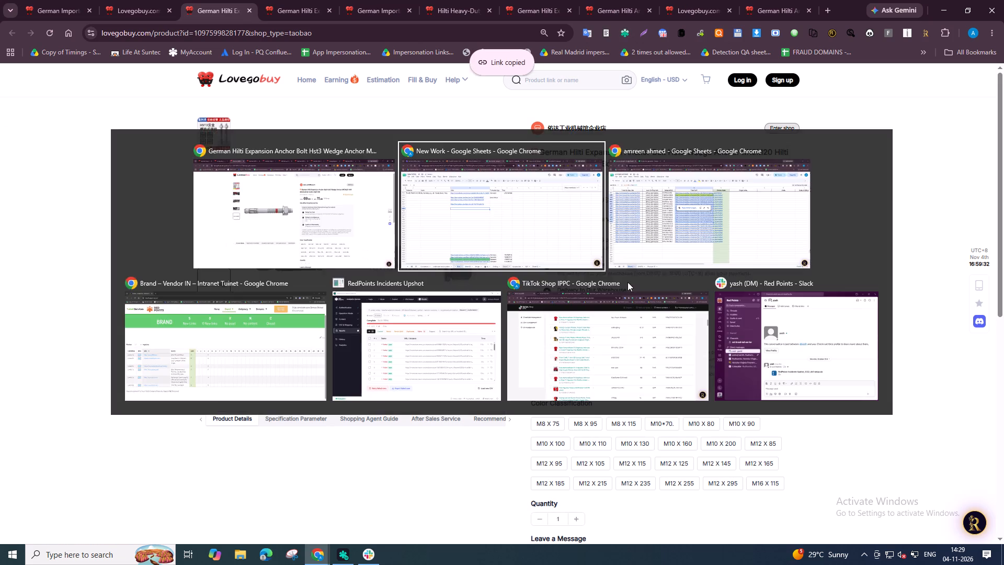
click(418, 214)
key(ctrl+v)
key(alt+Tab)
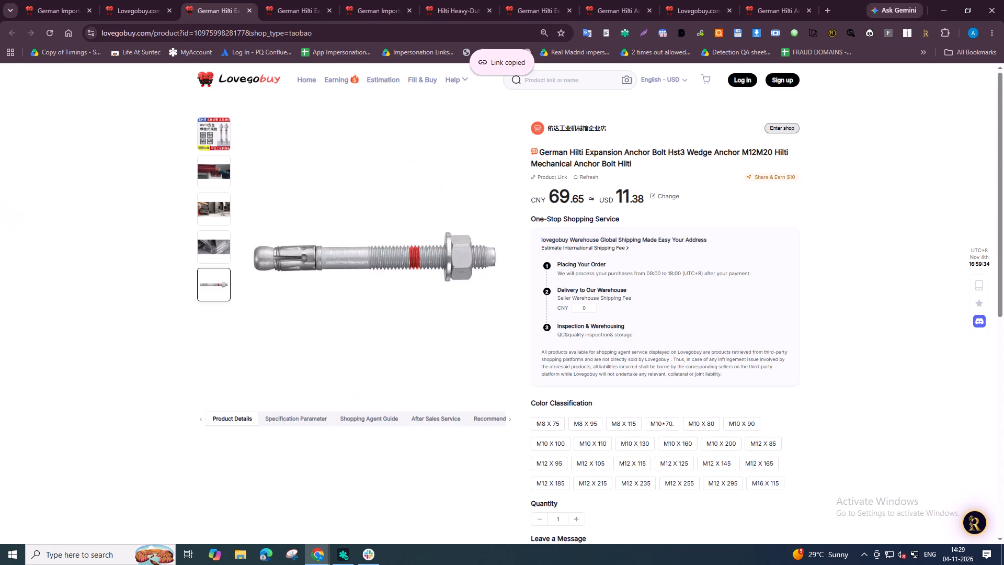
key(ctrl+w)
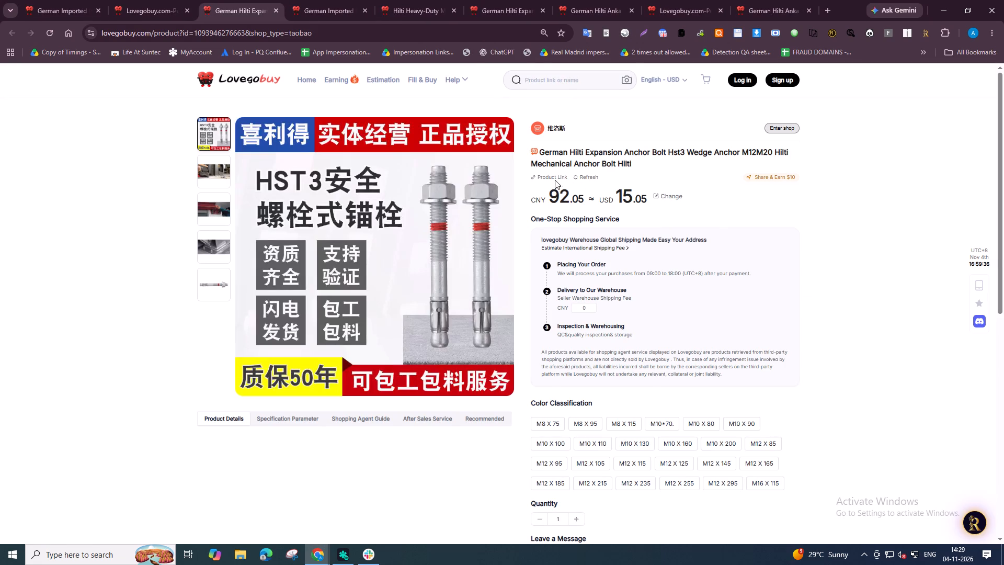
Copy the Taobao product link of the Hst3 listing priced CNY 92.05 and paste it into C29419 of the New Work sheet.
right_click(554, 177)
click(621, 284)
key(alt+Tab)
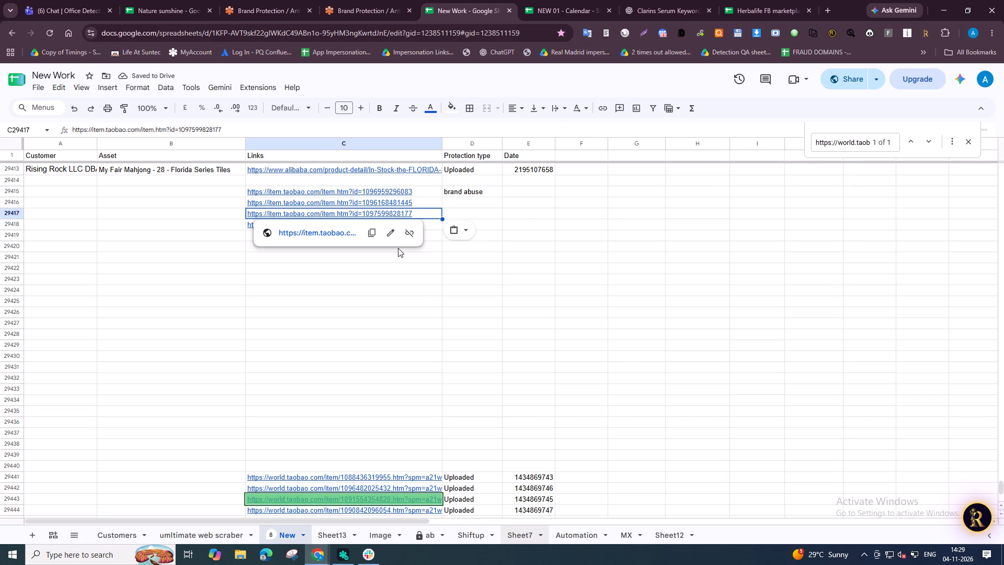
click(432, 266)
click(430, 235)
key(ctrl+v)
Return to the CNY 92.05 Hst3 listing, look through all its product photos, and close it.
key(alt+Tab)
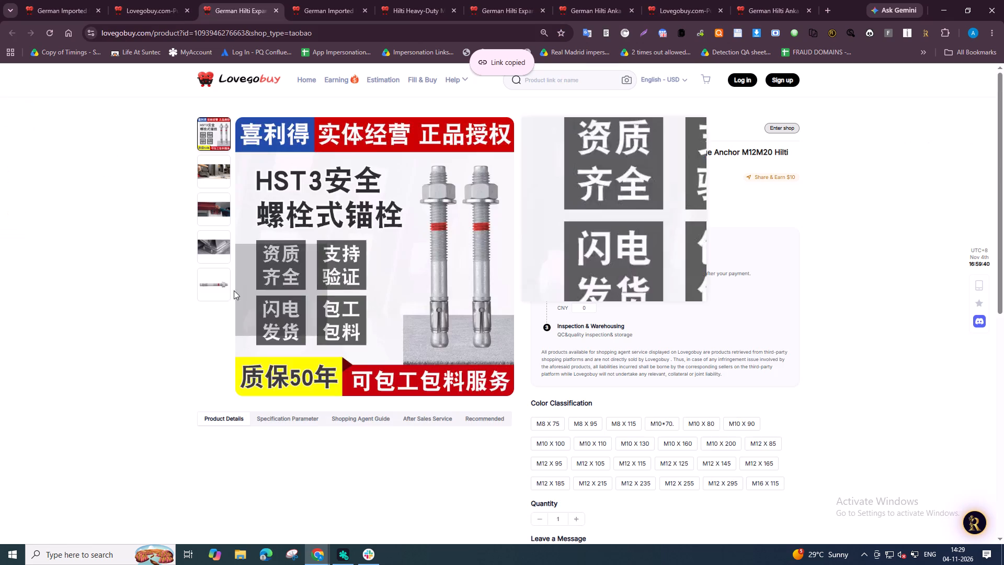
click(221, 288)
click(216, 245)
click(218, 214)
click(221, 182)
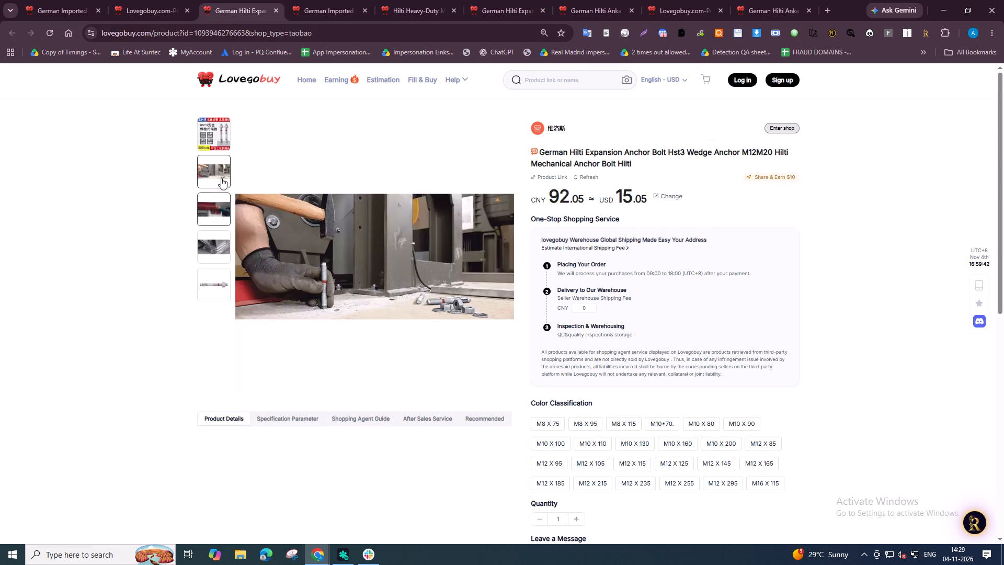
click(222, 139)
key(ctrl+w)
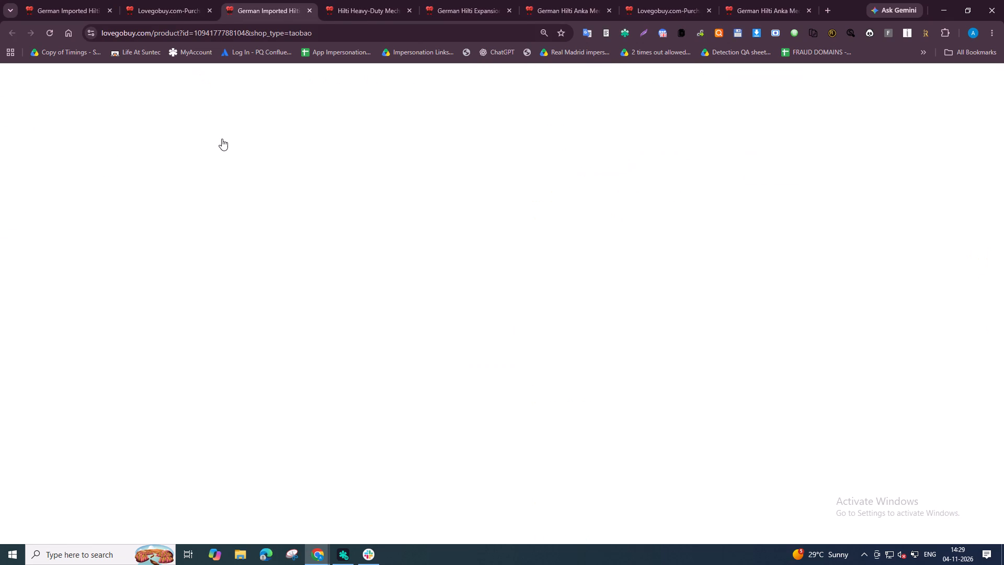
Examine the photos of the Hilti Anka Hsv expansion screw listing for counterfeit signs and move on to the Hsl4-Sk listing.
click(205, 142)
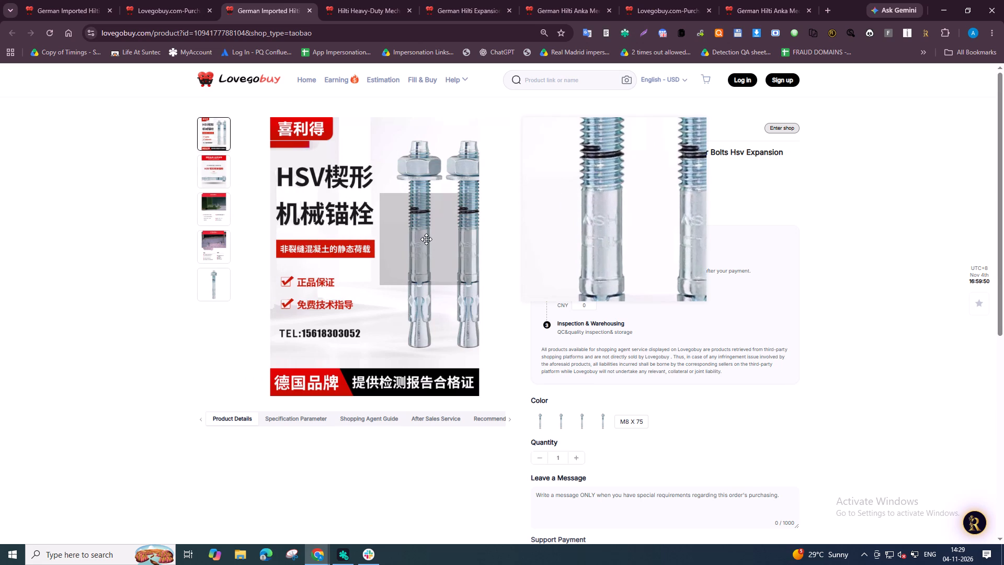
click(206, 205)
click(218, 242)
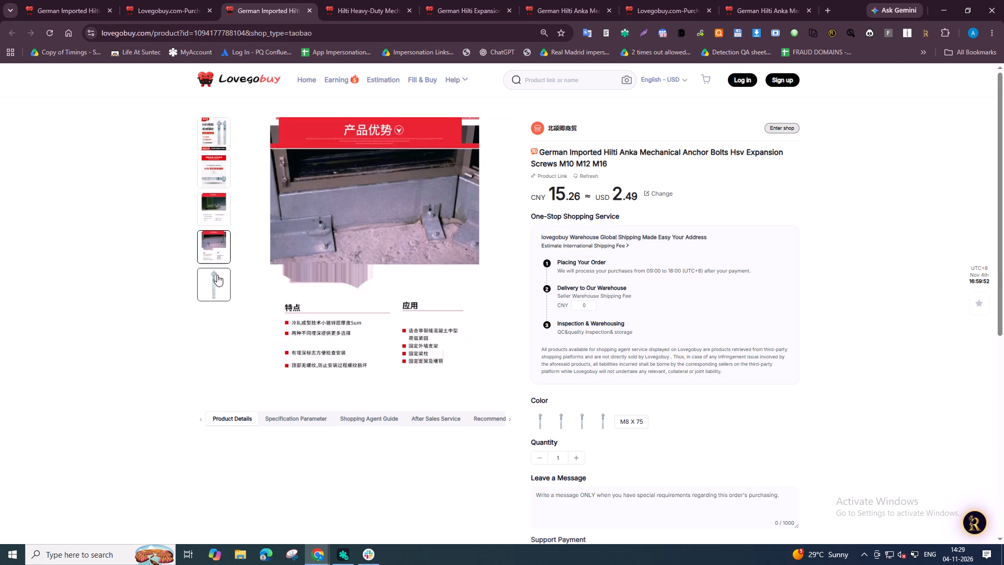
click(217, 275)
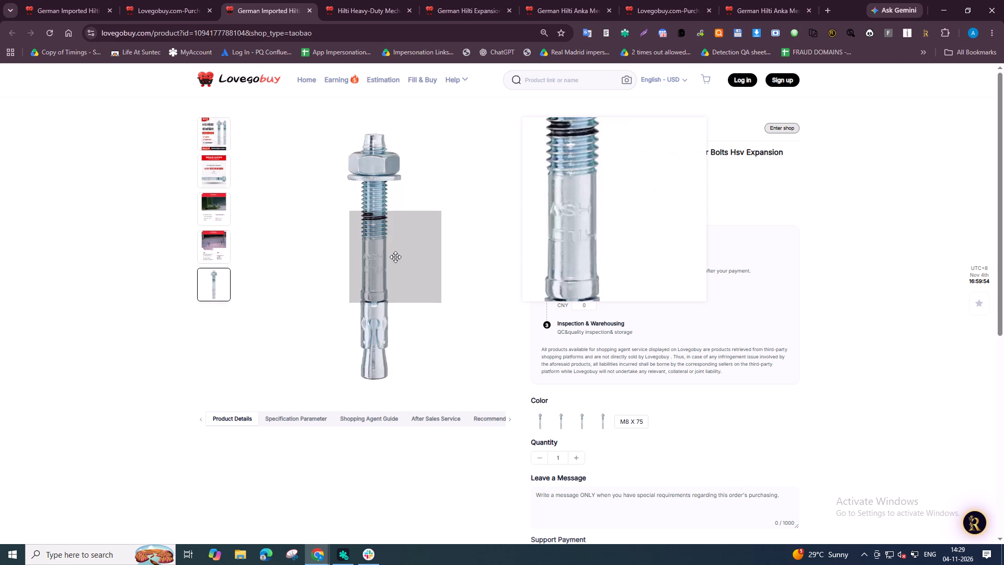
click(373, 0)
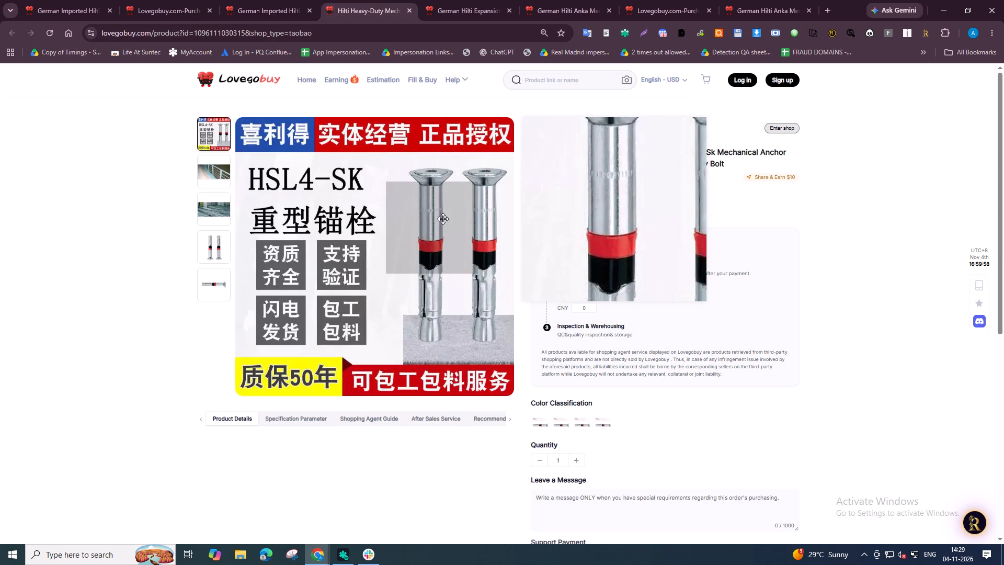
Review the photos of the Hilti Hsl4-Sk heavy-duty anchor bolt listing and copy its Taobao product link.
click(215, 285)
click(223, 251)
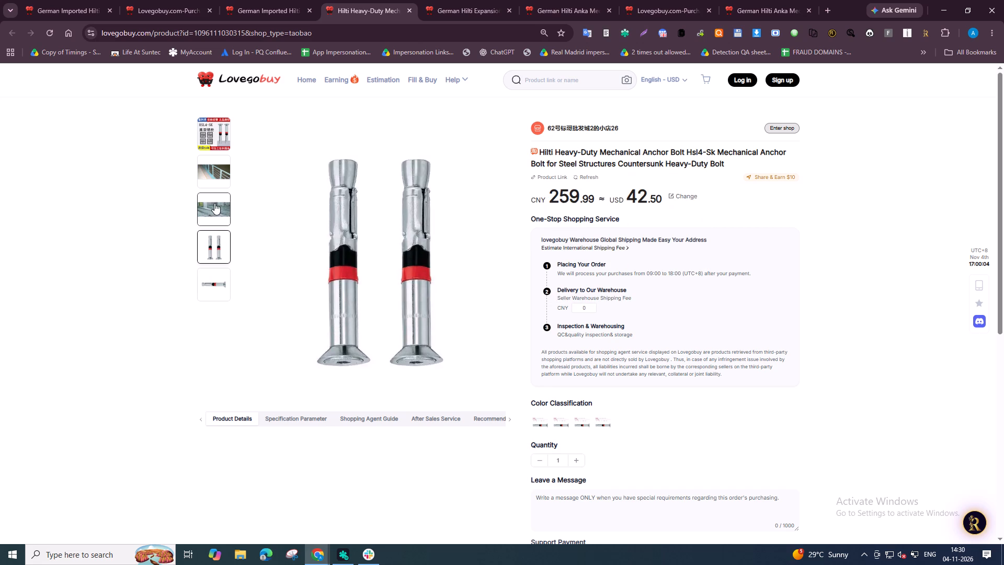
click(214, 203)
click(209, 175)
click(210, 155)
click(213, 134)
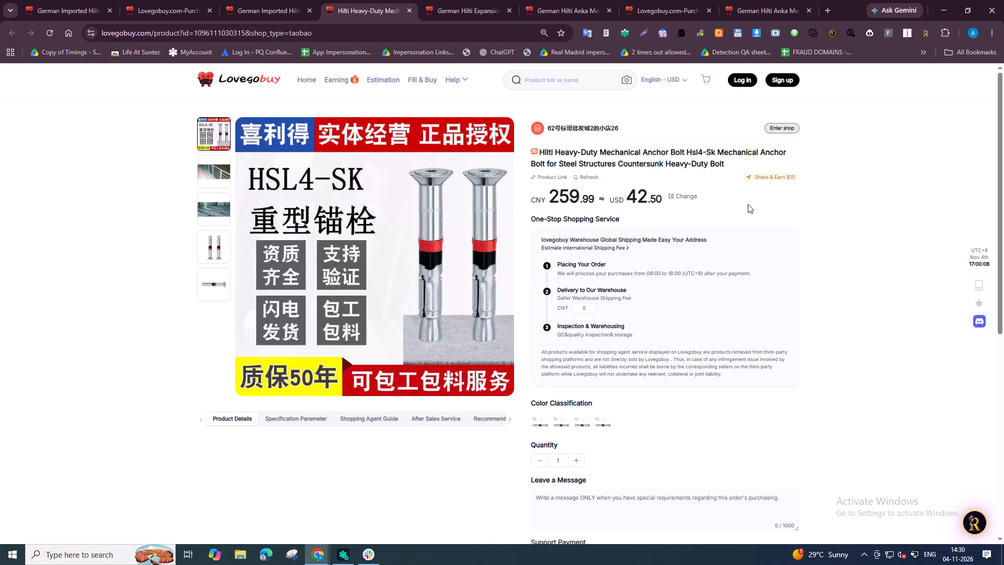
right_click(545, 176)
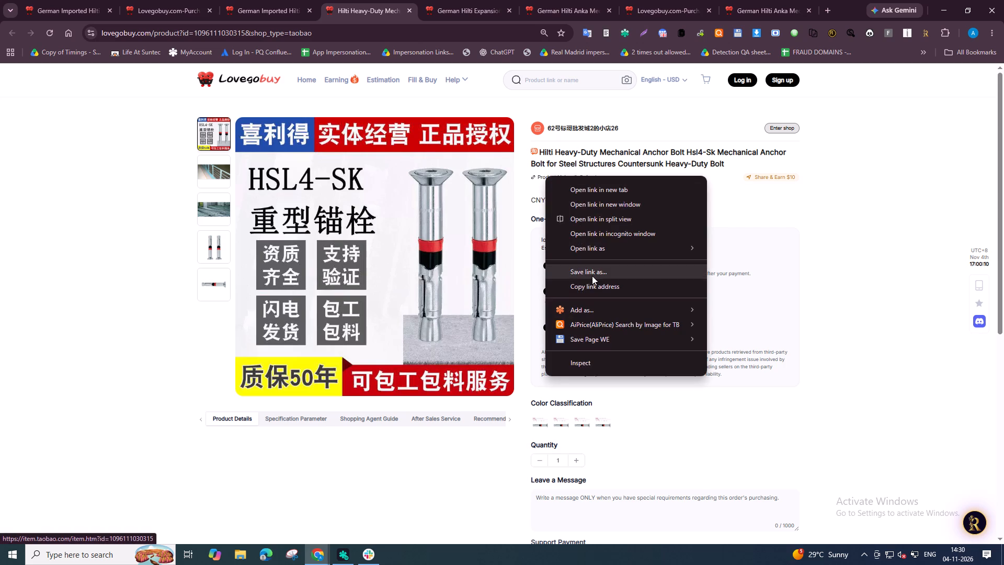
click(594, 282)
Paste the copied link into C29420 of the New Work sheet and close the Hsl4-Sk listing.
key(alt+Tab)
click(407, 245)
key(ctrl+v)
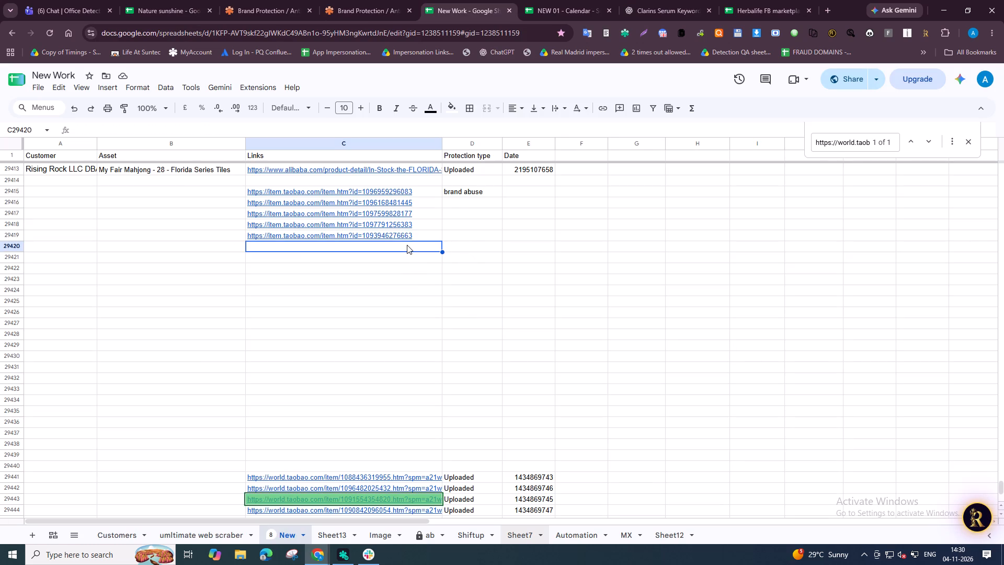
key(alt+Tab)
key(ctrl+Tab)
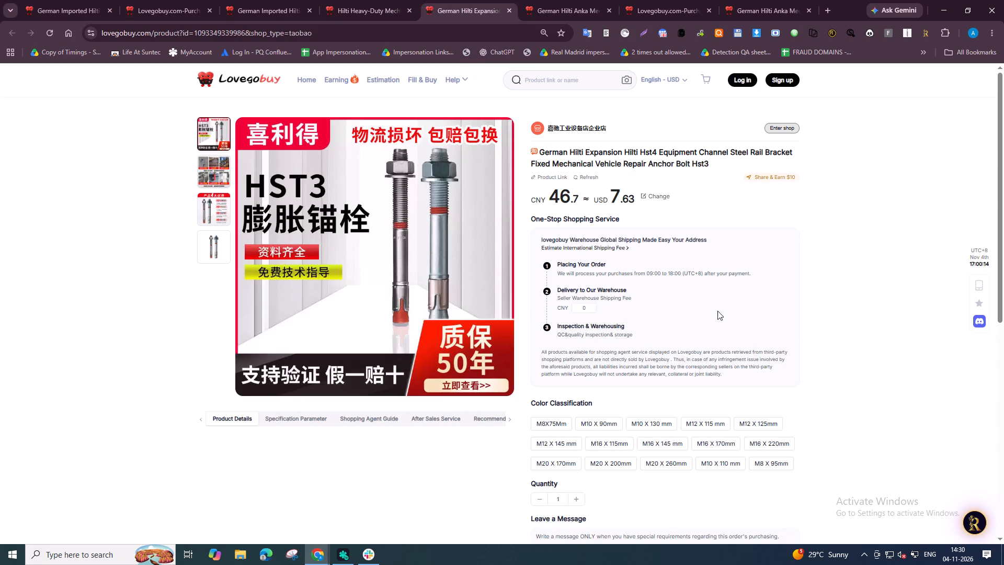
click(413, 9)
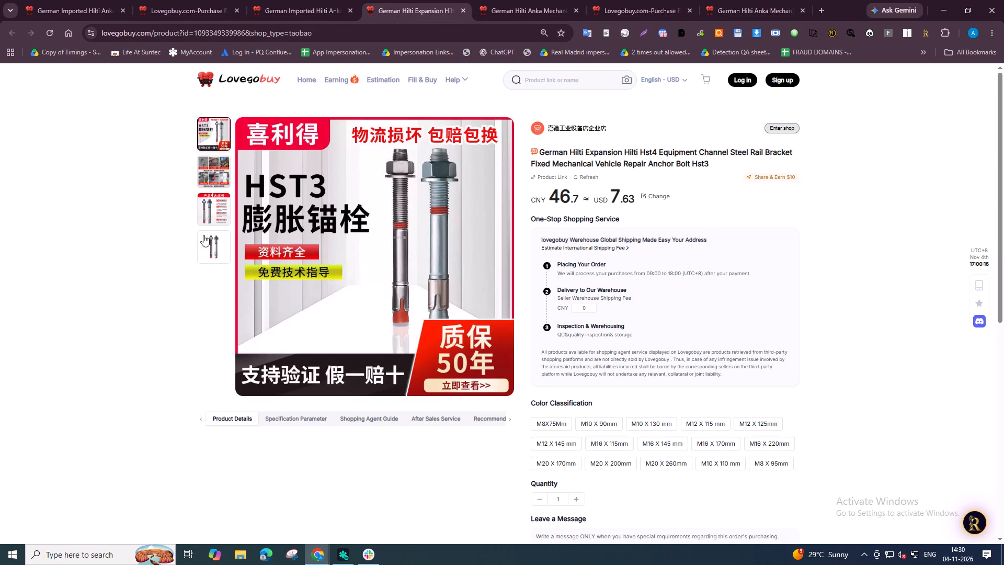
Review the photos of the Hst4 channel steel rail bracket listing priced CNY 46.7 and copy its Taobao product link.
click(231, 253)
click(221, 250)
click(211, 217)
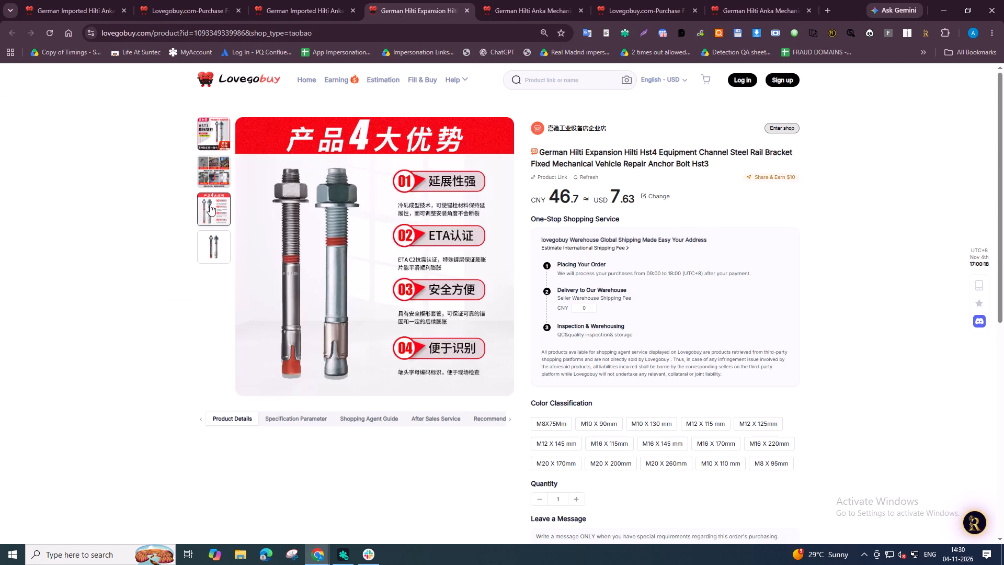
click(210, 180)
click(215, 144)
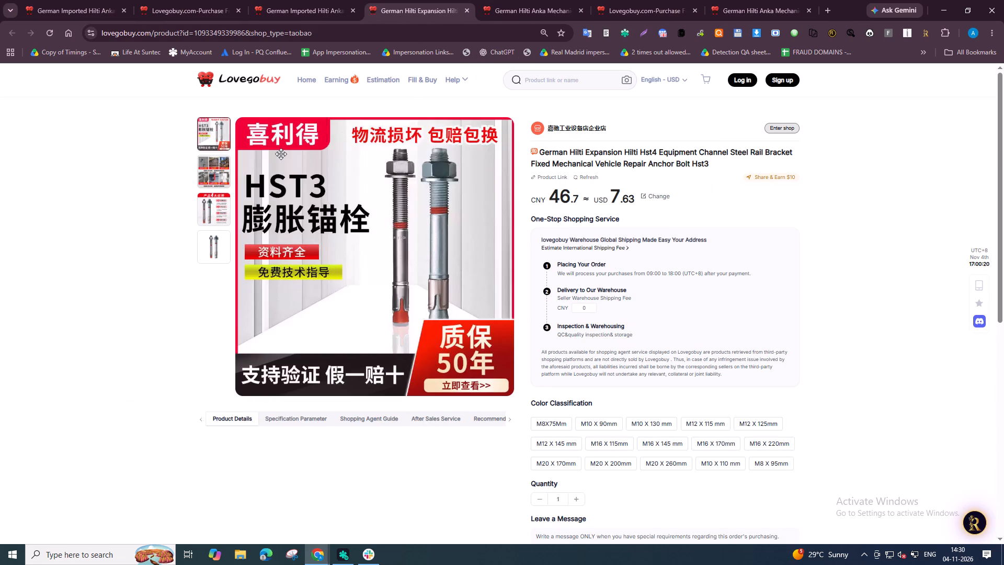
right_click(548, 176)
click(625, 290)
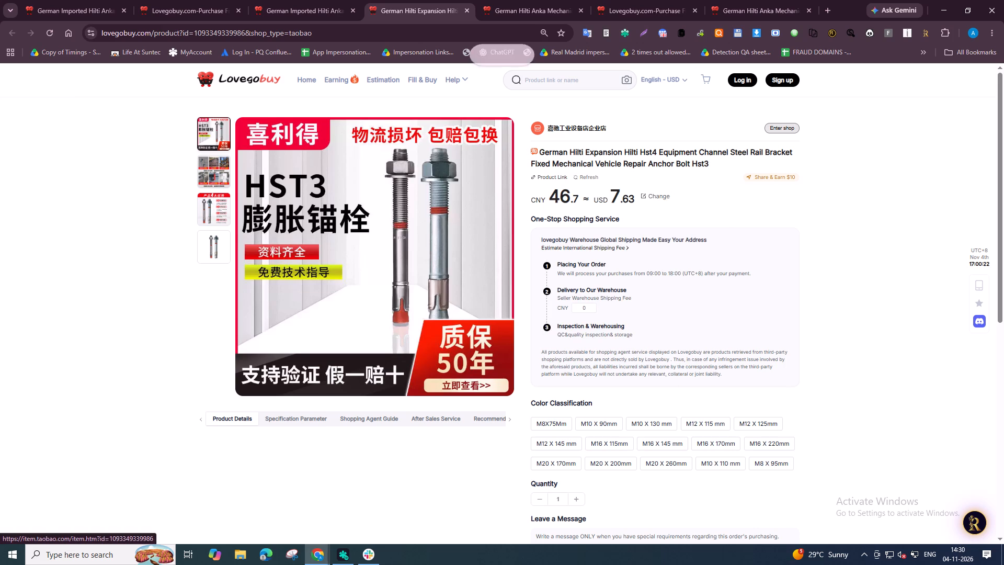
Paste the copied link into C29421 of the New Work sheet and close the reviewed Hst4 listing.
key(alt+Tab)
click(383, 254)
key(ctrl+v)
key(alt+Tab)
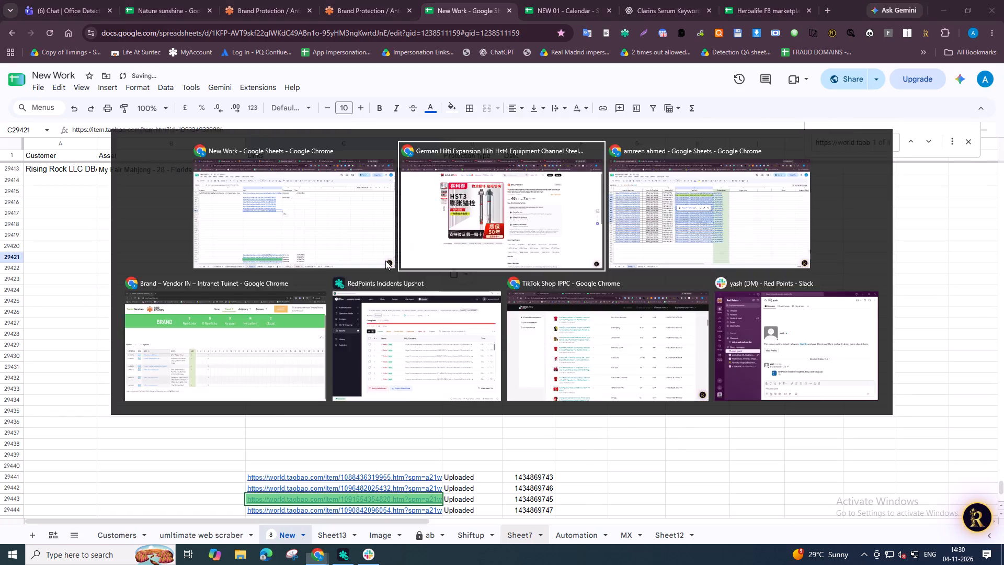
key(ctrl+w)
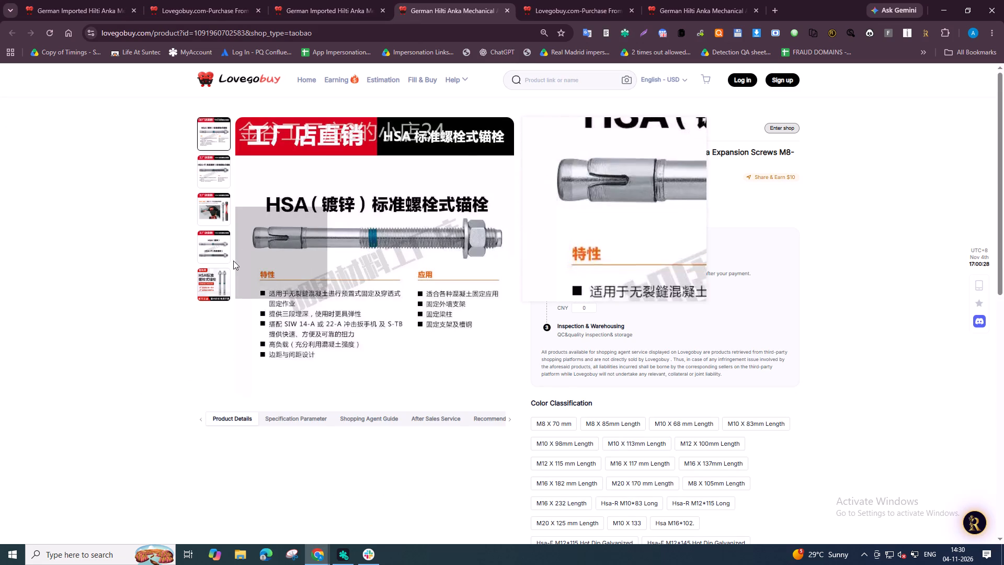
Review the photos of the Hsa expansion screws listing priced CNY 18.3 and copy its Taobao product link.
click(214, 275)
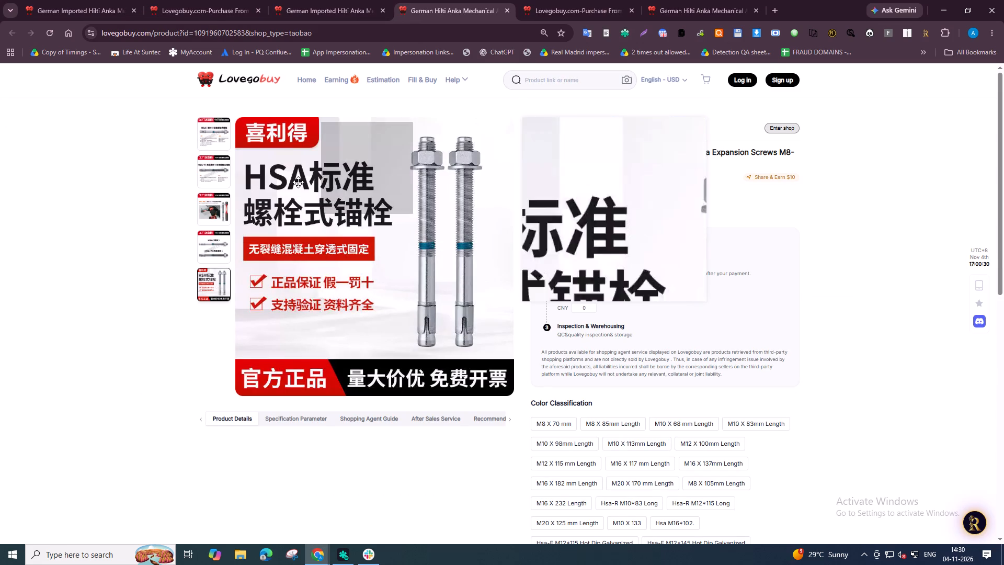
click(214, 240)
click(213, 225)
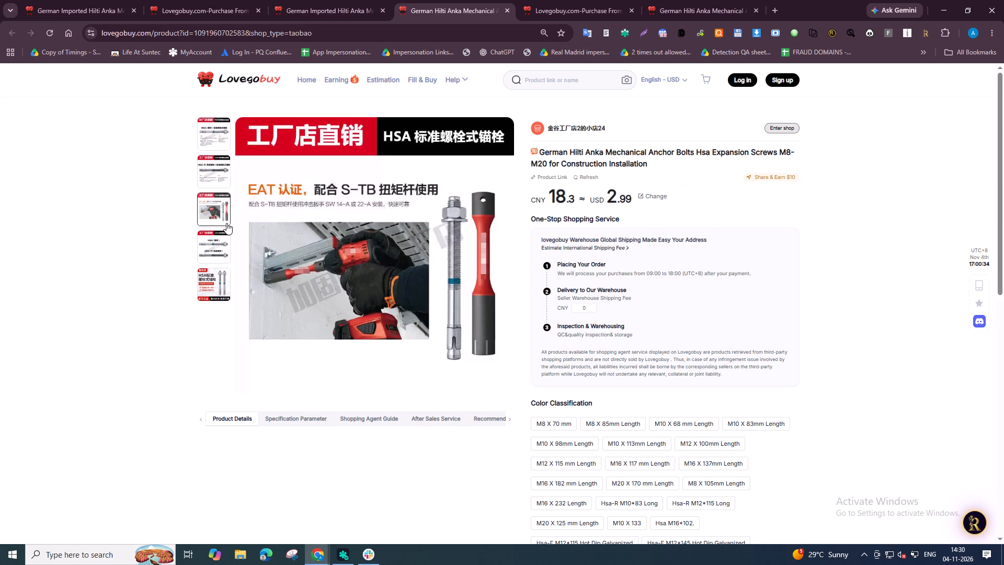
click(226, 223)
click(221, 183)
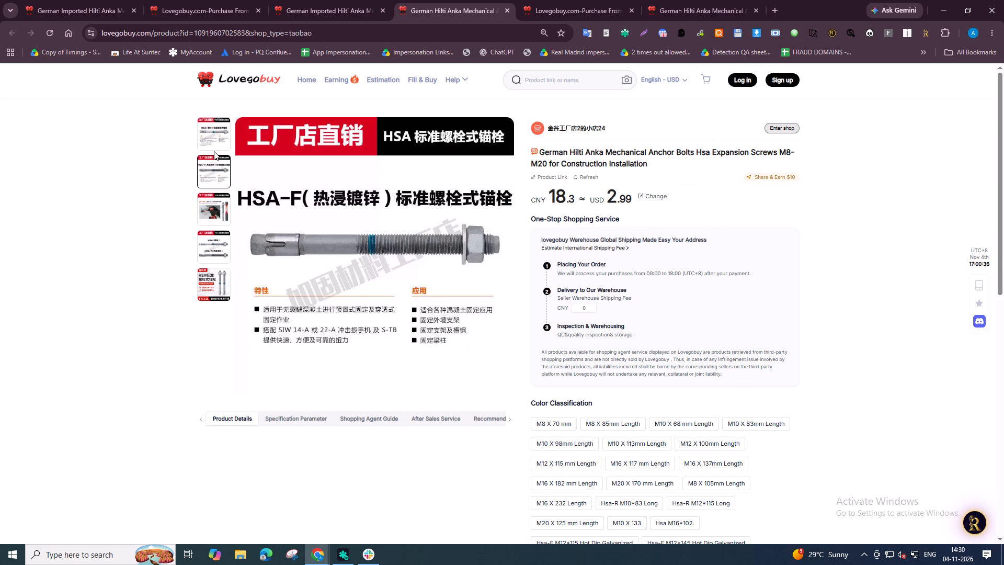
click(214, 150)
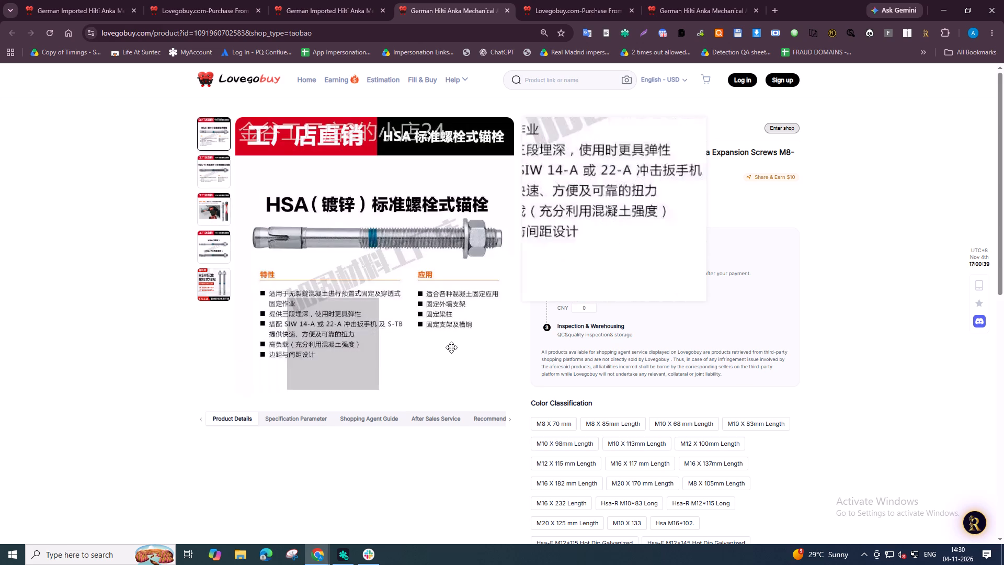
right_click(547, 179)
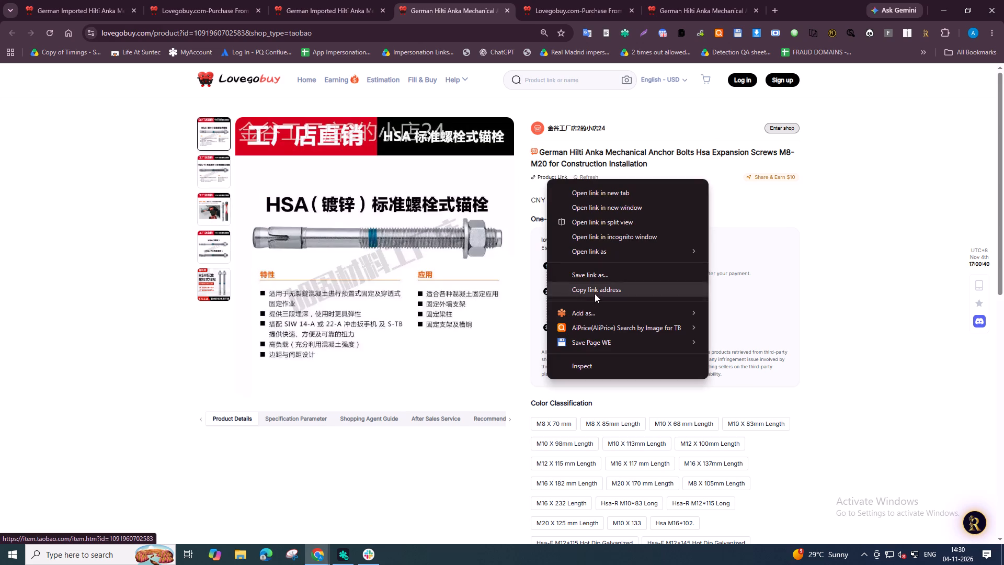
click(595, 292)
Paste the copied link into C29422 of the New Work sheet and close the reviewed Hsa listing.
key(alt+Tab)
click(429, 269)
key(ctrl+v)
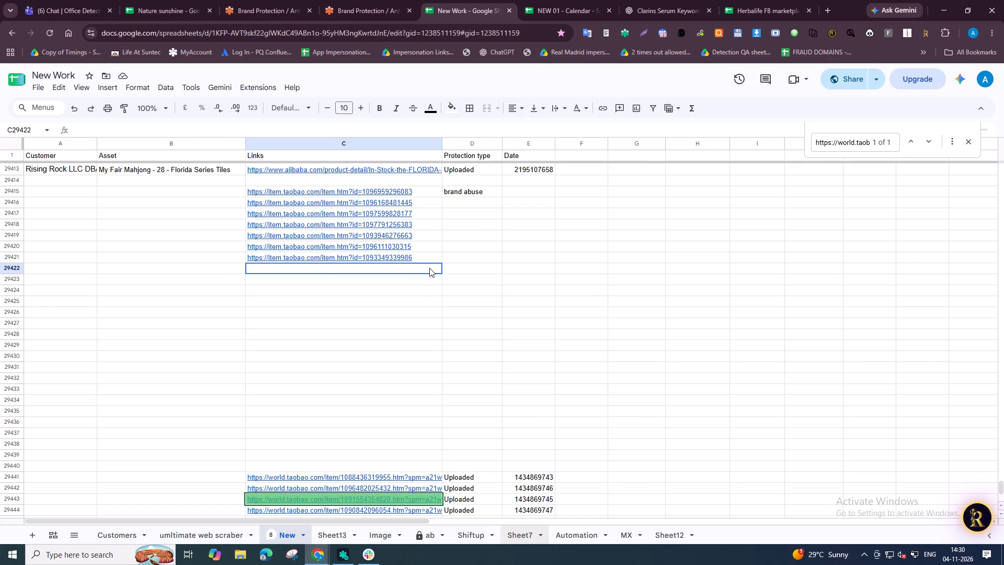
click(426, 285)
key(alt+Tab)
key(ctrl+w)
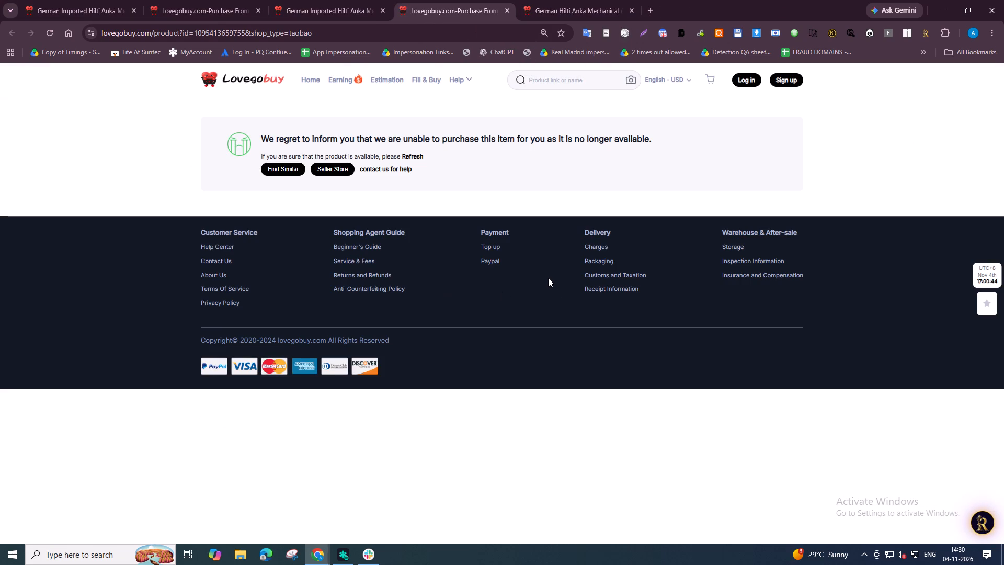
Skip the unavailable listing, review the photos of the Hsa listing priced CNY 18.5 and copy its Taobao product link.
key(ctrl+Tab)
click(209, 276)
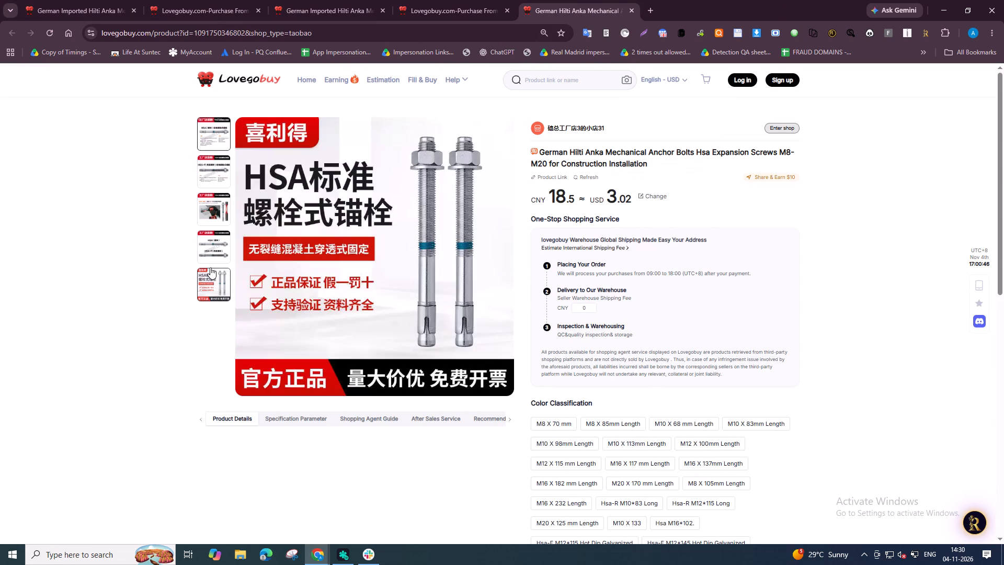
click(210, 249)
click(210, 216)
click(210, 189)
click(216, 139)
click(210, 177)
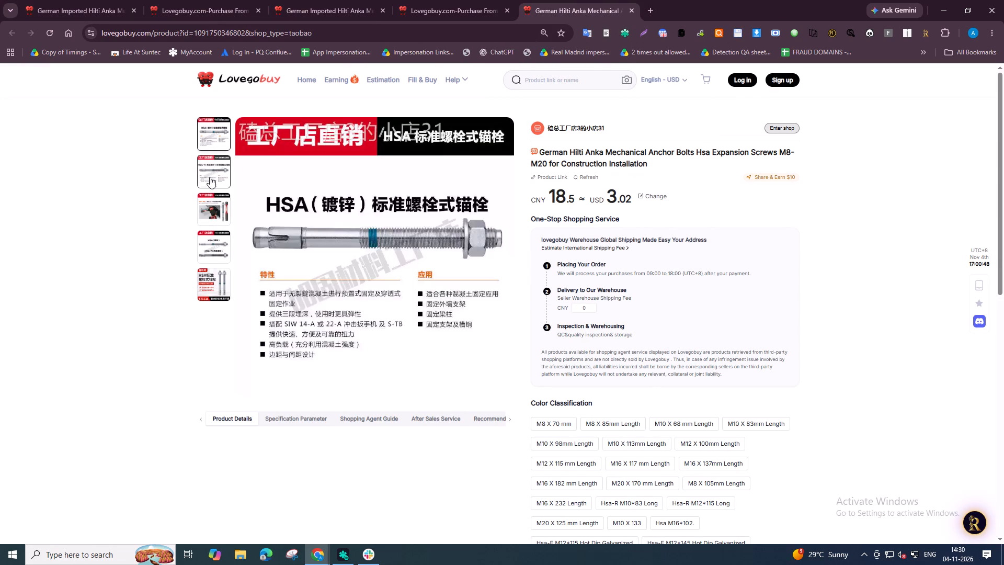
right_click(547, 177)
click(625, 292)
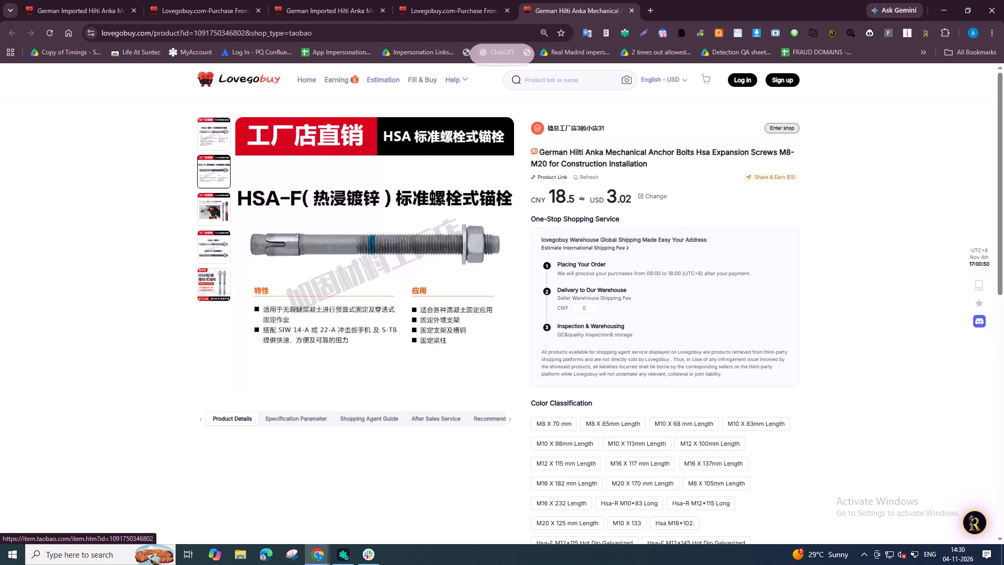
Paste the copied link into C29423 of the New Work sheet and close the CNY 18.5 Hsa listing.
key(alt+Tab)
key(ctrl+v)
click(416, 307)
key(alt+Tab)
key(ctrl+w)
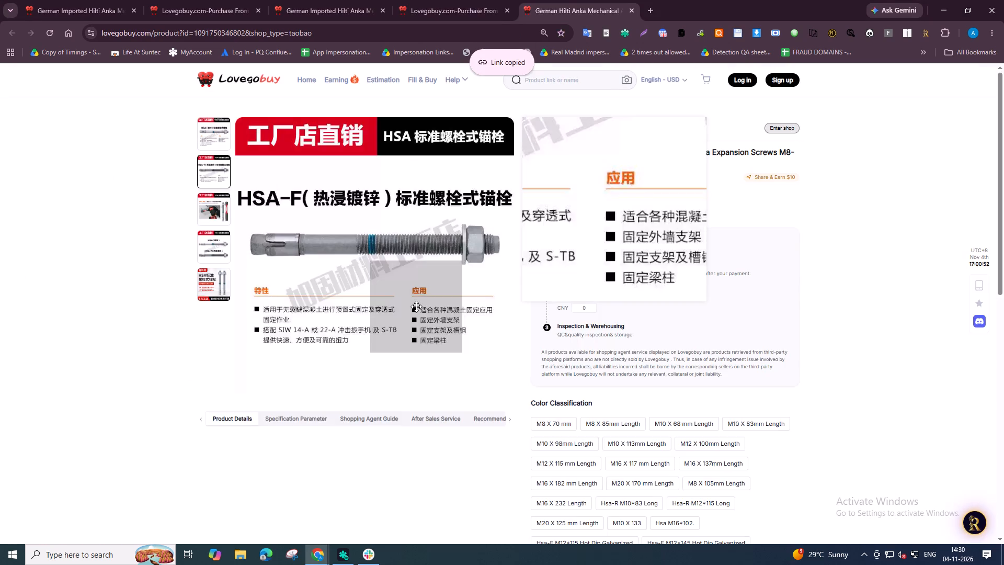
Close the two unavailable Lovegobuy listings, keeping both Hsv anchor bolt listings open.
key(ctrl+w)
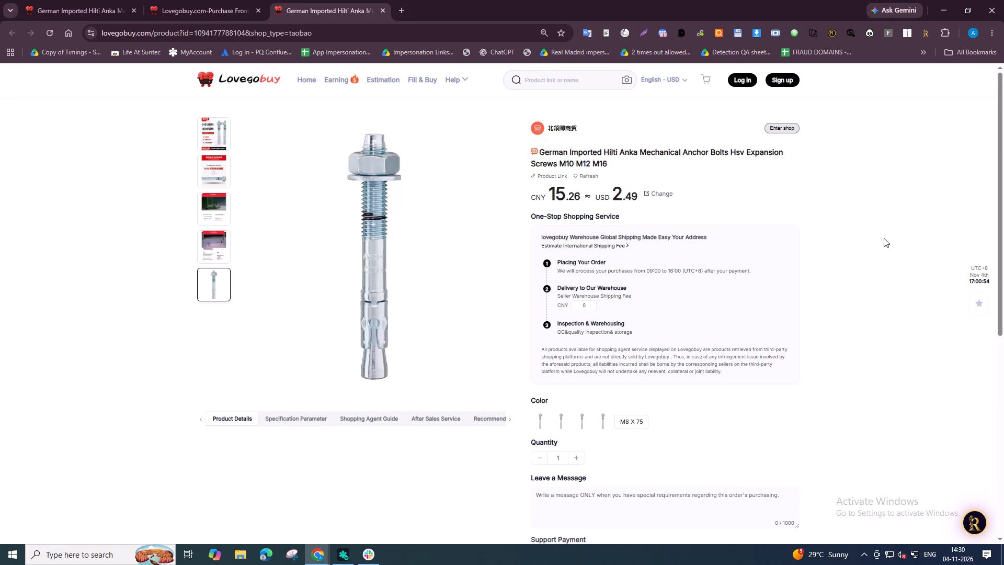
key(ctrl+w)
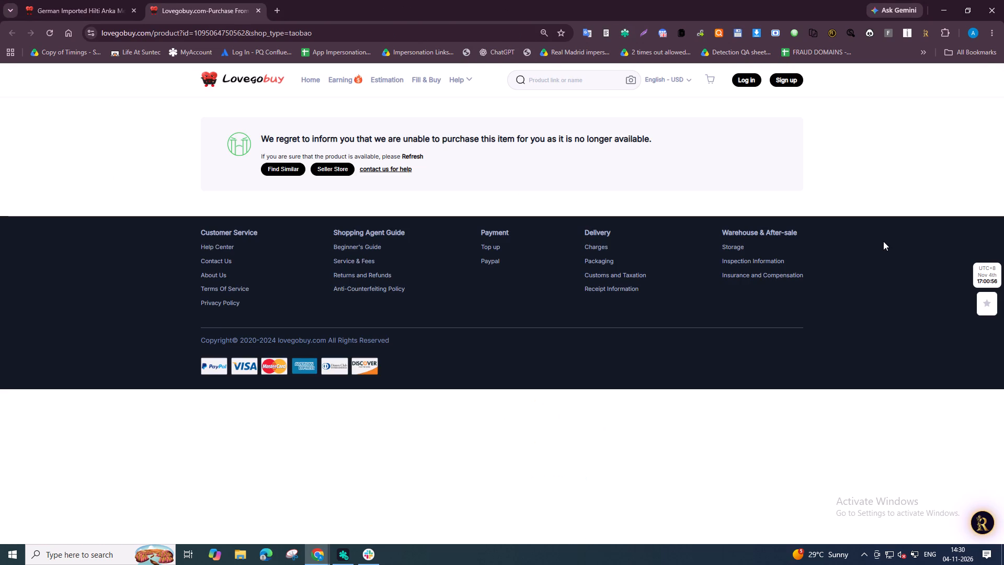
key(ctrl+shift+t)
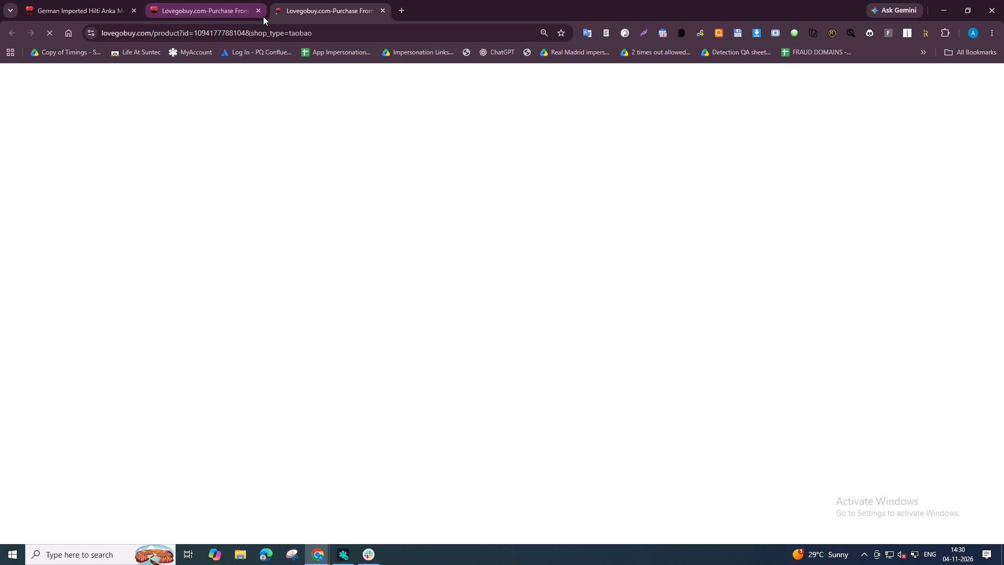
click(259, 15)
Compare the two Hsv anchor bolt listings and examine the bolt markings in the photos of the one priced CNY 15.26.
click(103, 0)
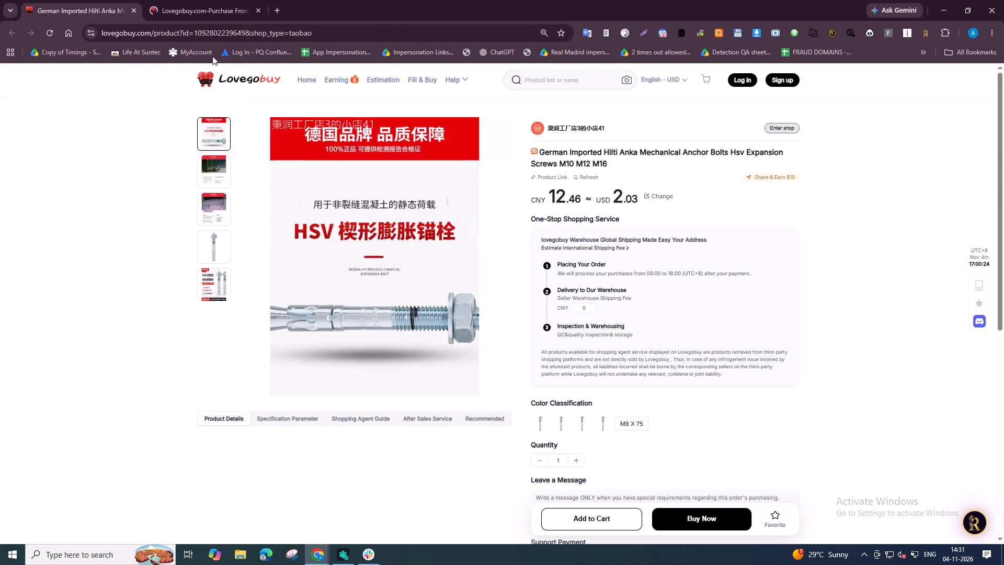
click(185, 0)
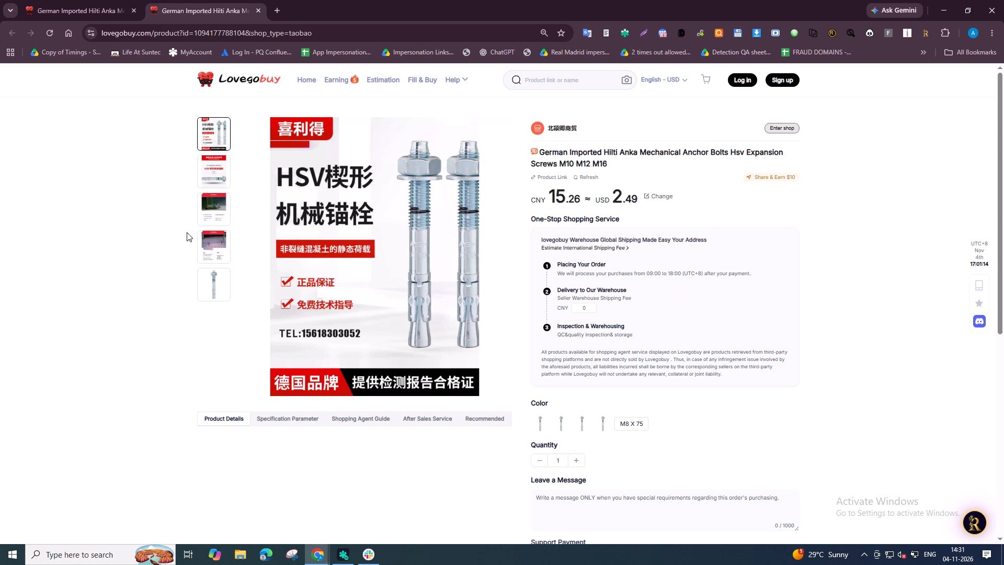
click(210, 241)
click(214, 293)
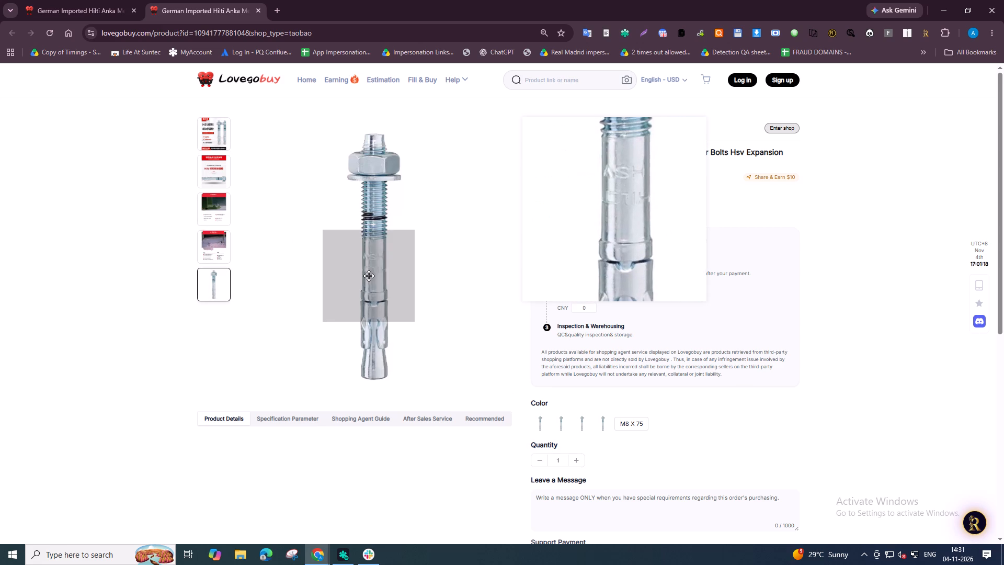
click(144, 0)
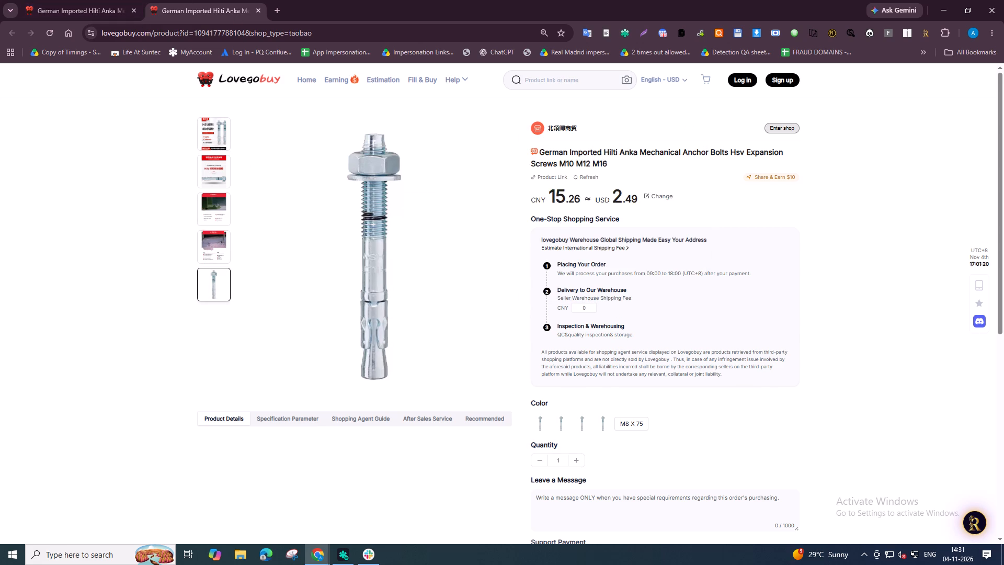
Copy the remaining Lovegobuy links in the Final Link column, D6301 to D6309, of Sheet3.
key(alt+Tab)
key(alt+Tab)
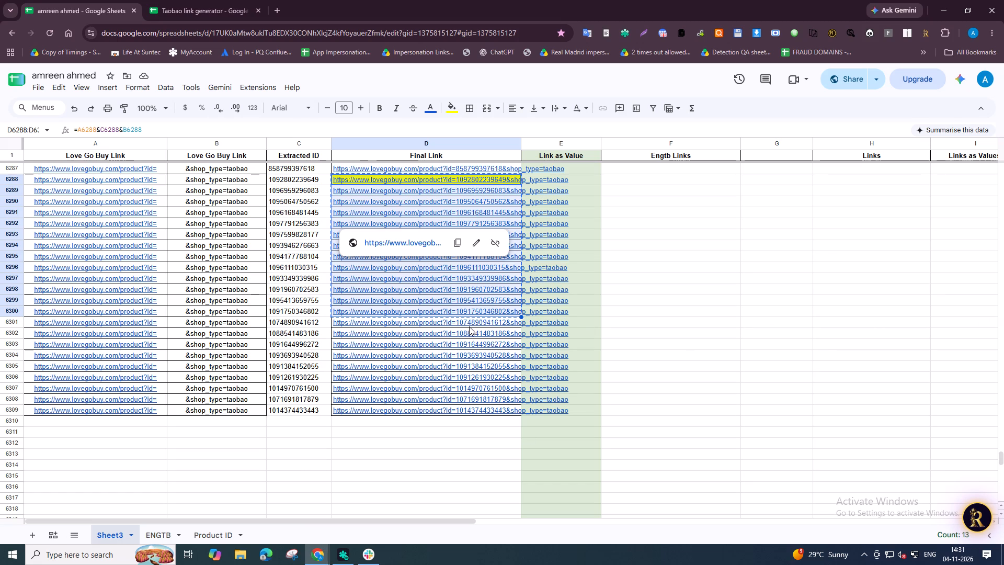
click(469, 325)
key(ctrl+shift+Down)
key(ctrl+c)
key(ctrl+c)
key(ctrl+c)
key(ctrl+c)
key(ctrl+c)
key(ctrl+c)
key(ctrl+c)
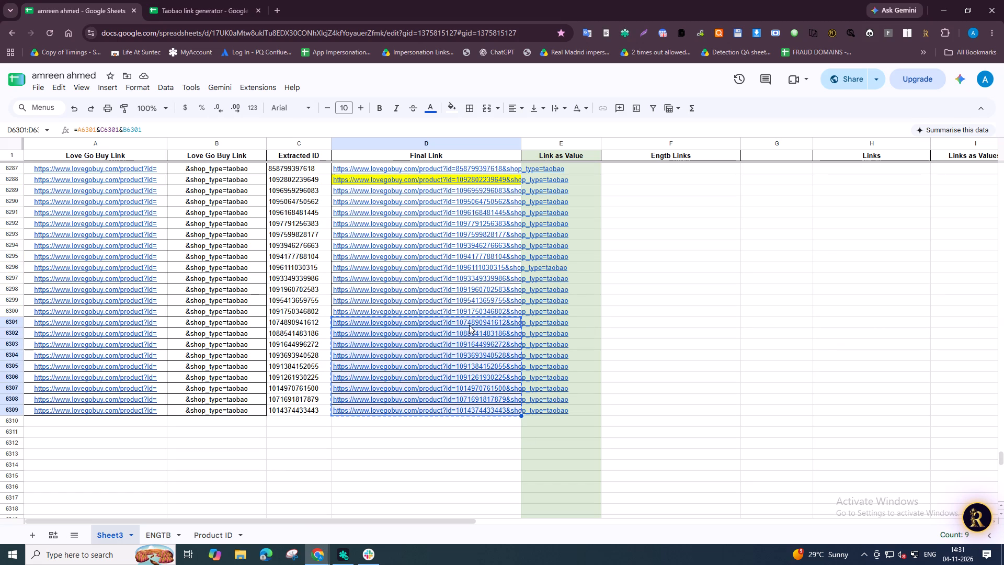
Open the copied Lovegobuy links in bulk from a new browser window with the Bulk Open extension.
key(ctrl+n)
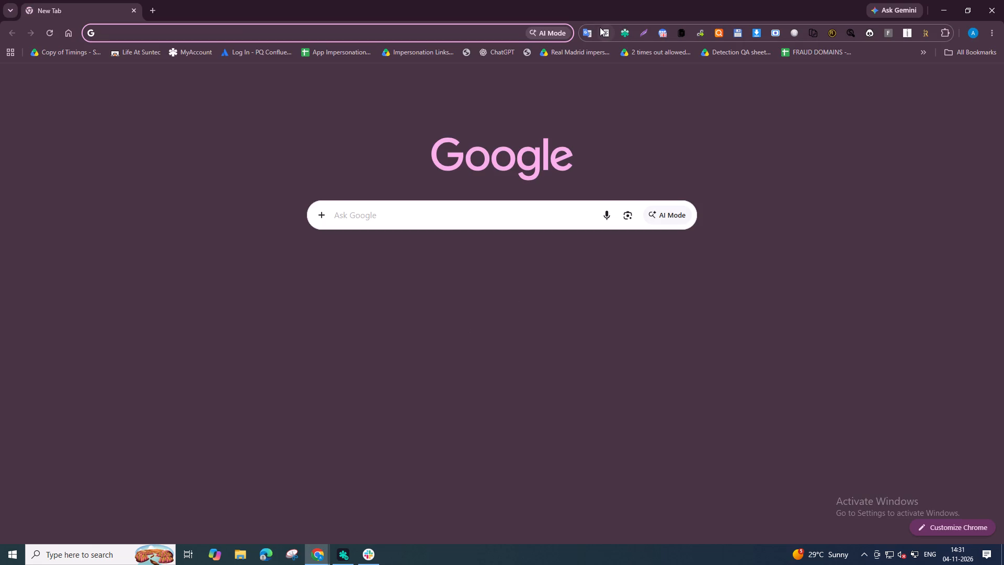
click(600, 27)
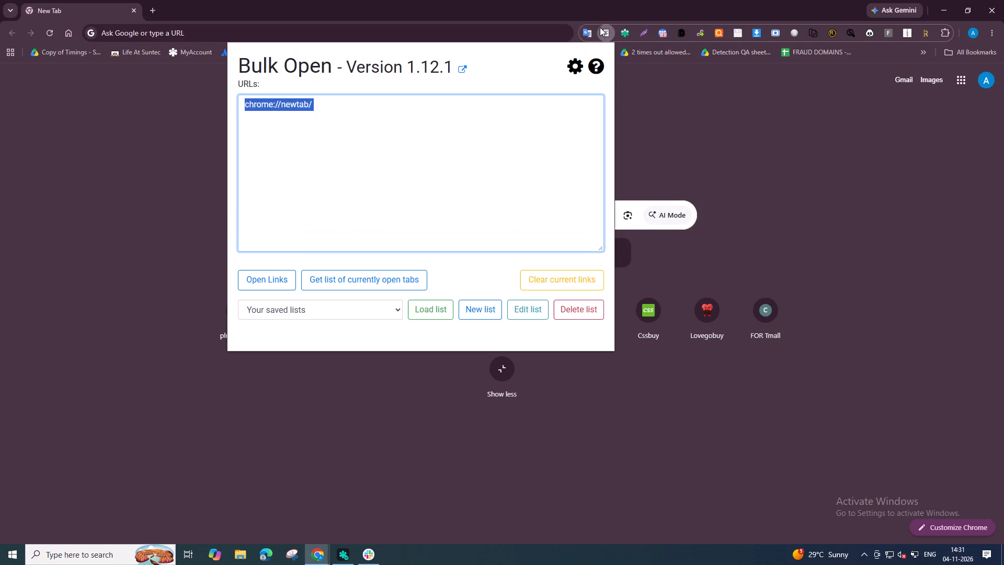
key(Delete)
key(ctrl+v)
click(258, 289)
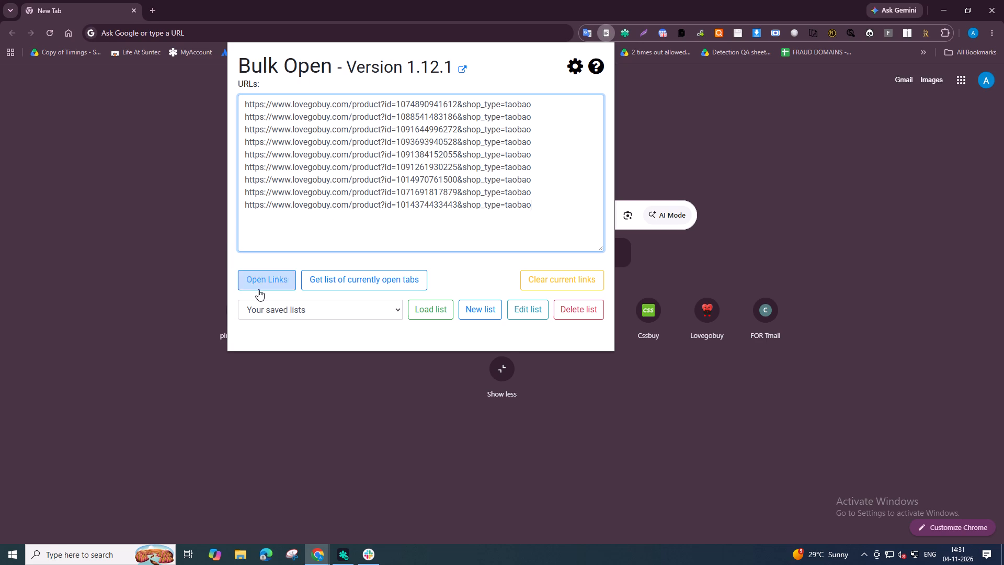
Check the Hilti Hda-P/Pf/Pr self-drilling anchor bolt listing and copy its Taobao product link.
click(89, 12)
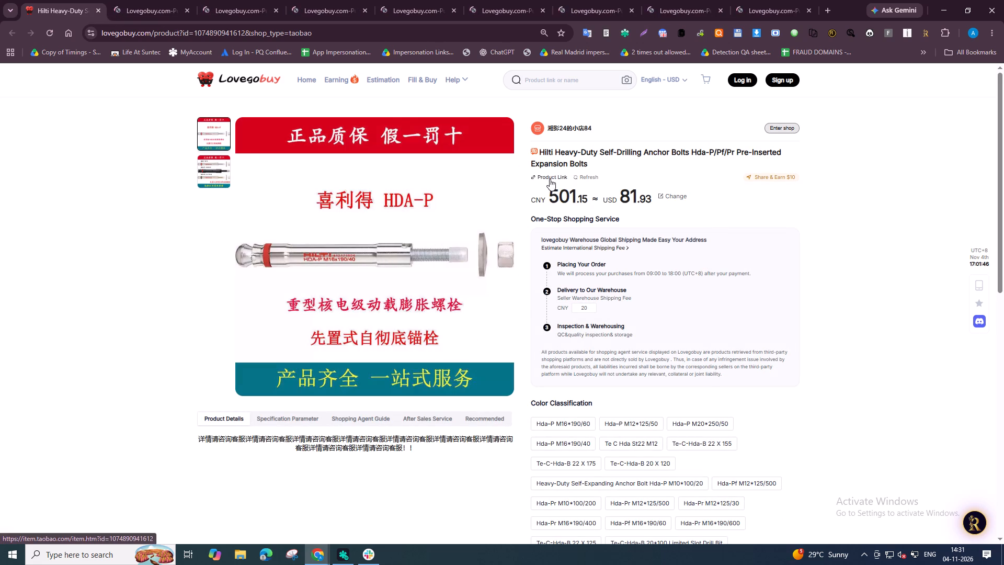
right_click(550, 179)
click(608, 294)
Clear the old links in the RedPoints New Incident form and submit the copied Taobao link under Hilti - 6 - Anchors as Product counterfeit.
key(alt+Tab)
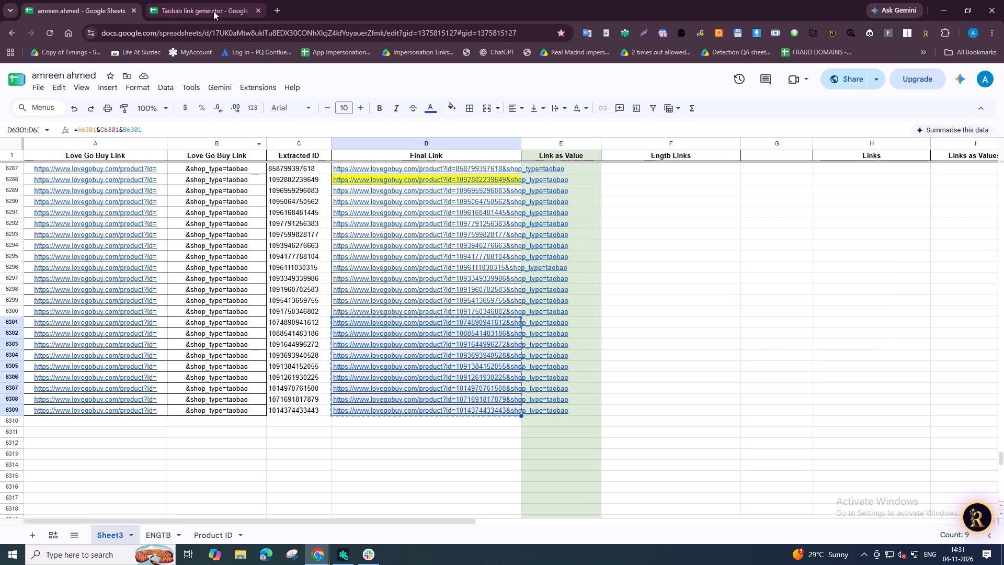
key(alt+Tab)
key(alt+Tab)
key(alt+Tab)
key(alt+Tab)
key(alt+Tab)
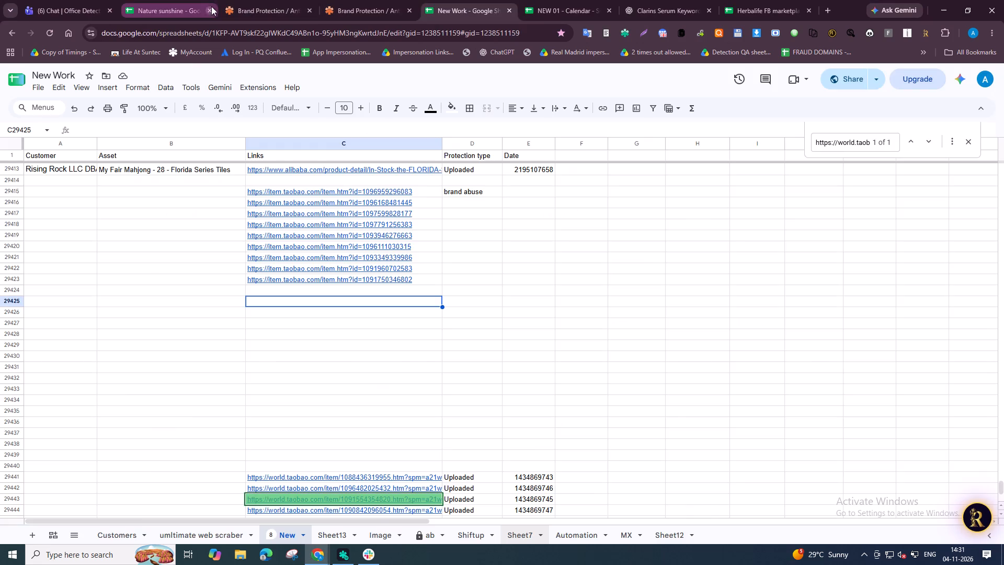
click(277, 0)
scroll(259, 361, down, 10)
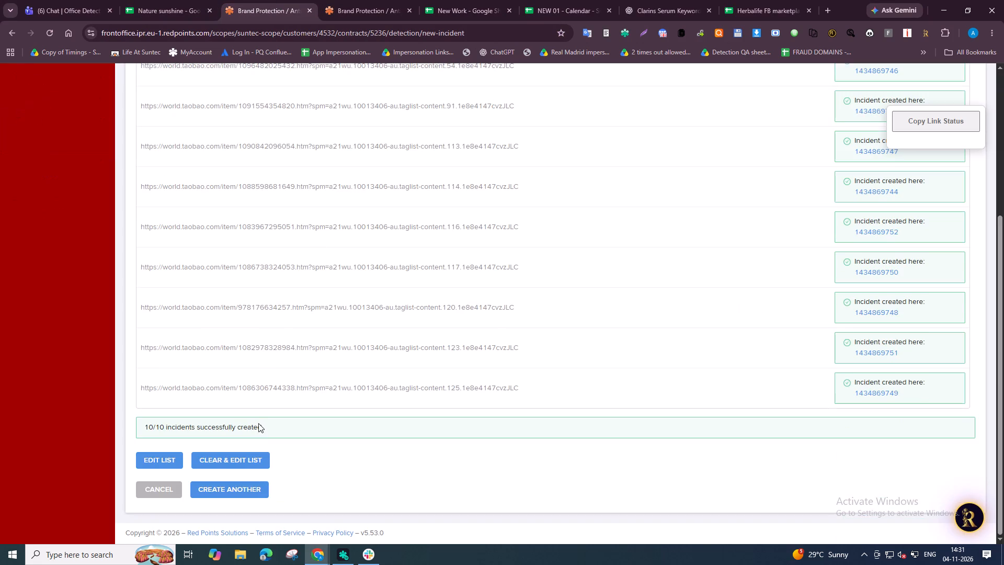
click(254, 457)
click(248, 368)
key(ctrl+v)
click(234, 438)
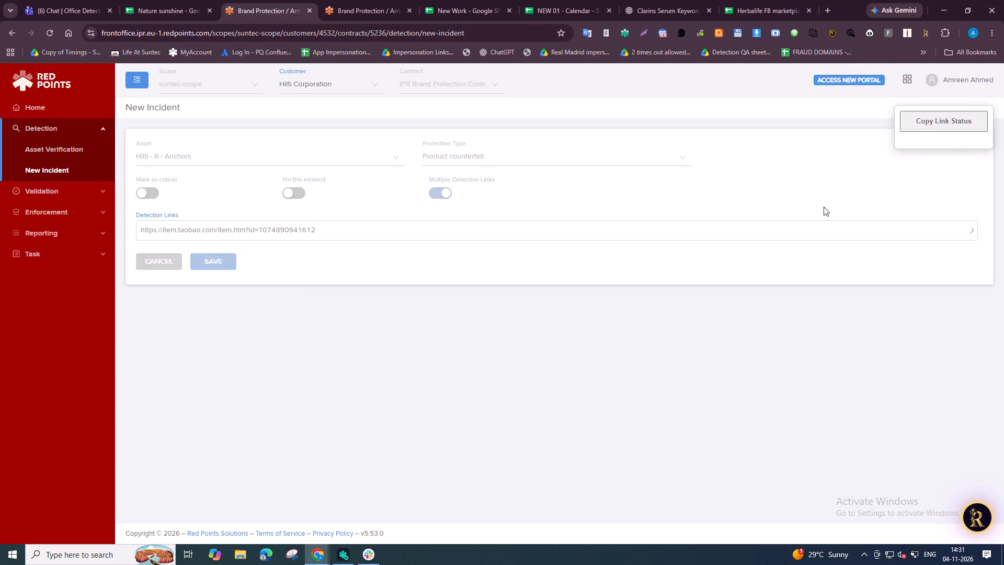
Copy the new incident's link status and paste it at C29454 of the New Work sheet.
click(952, 125)
click(435, 0)
scroll(417, 395, down, 5)
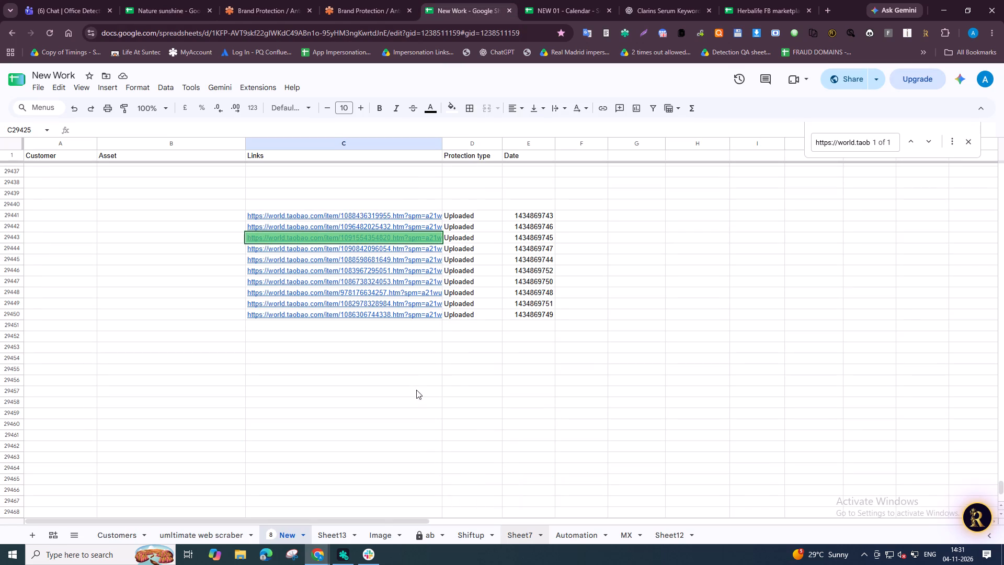
click(407, 361)
key(ctrl+v)
Move the pasted link, status and incident ID from row 29455 to row 29451, directly below the uploaded links.
key(Down)
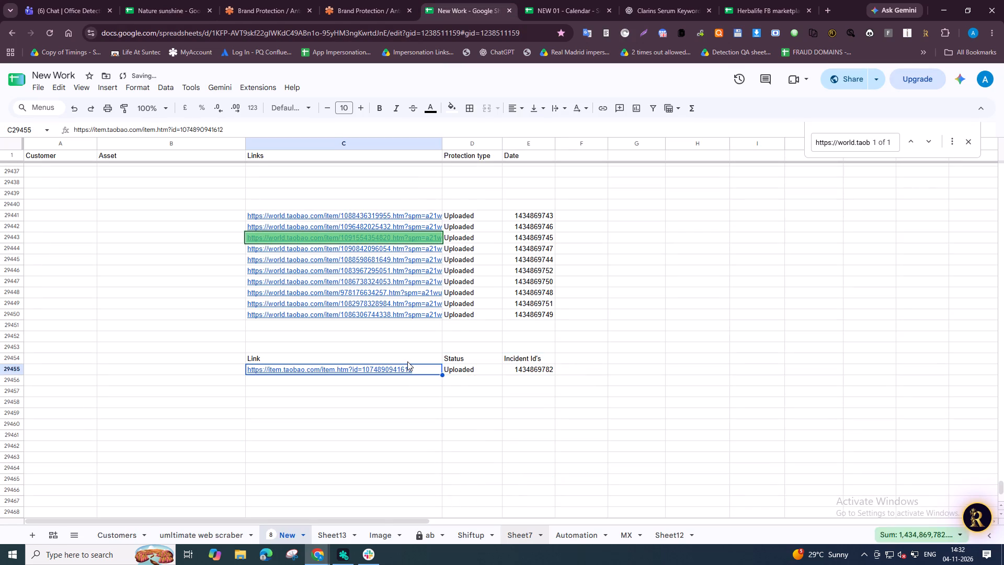
key(ctrl+shift+Right)
key(ctrl+x)
key(ctrl+Up)
key(ctrl+Up)
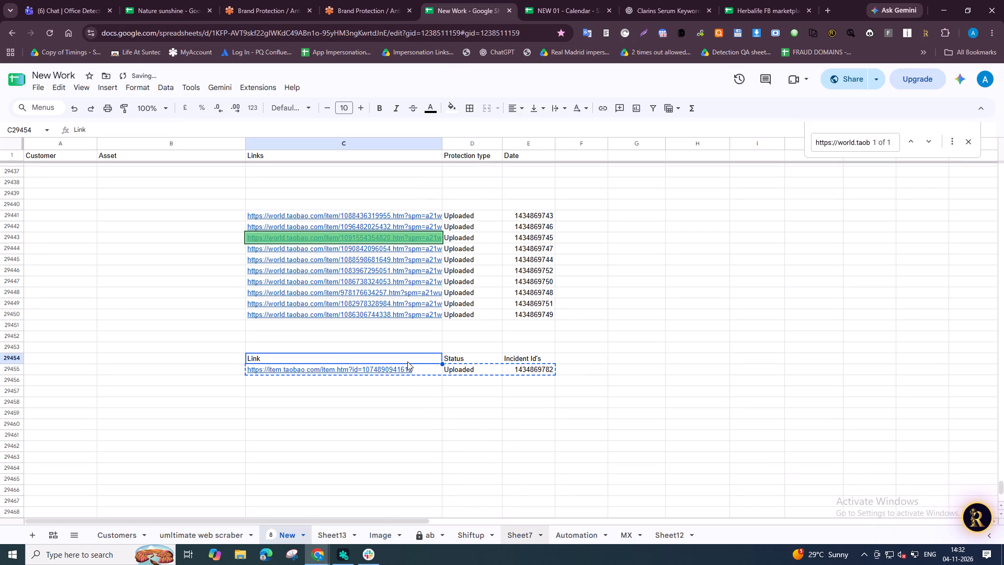
key(Down)
key(ctrl+v)
Return to the newly opened Lovegobuy listings and close the submitted Hda-P listing, keeping the Hsv listings open.
key(alt+Tab)
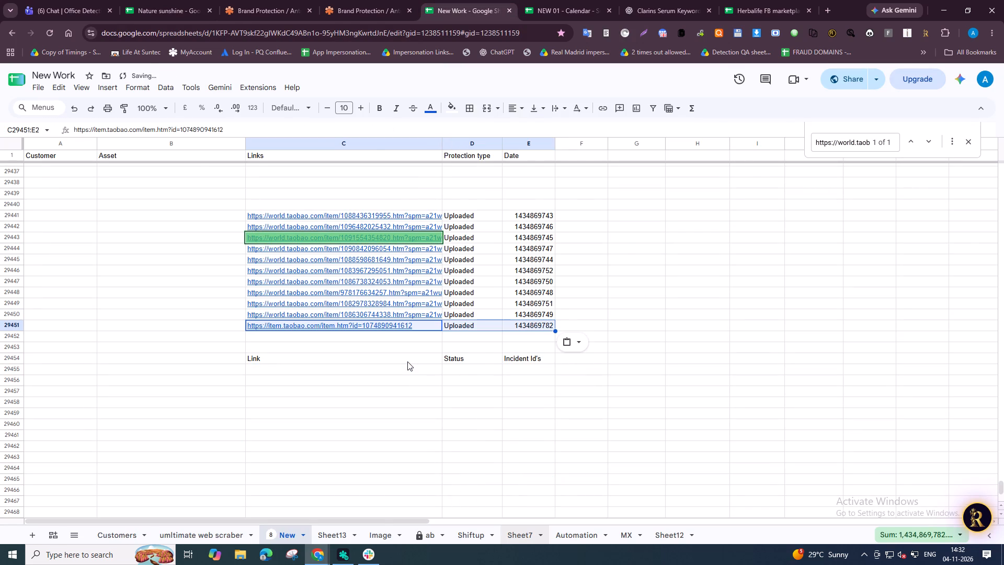
key(ctrl+w)
key(ctrl+shift+t)
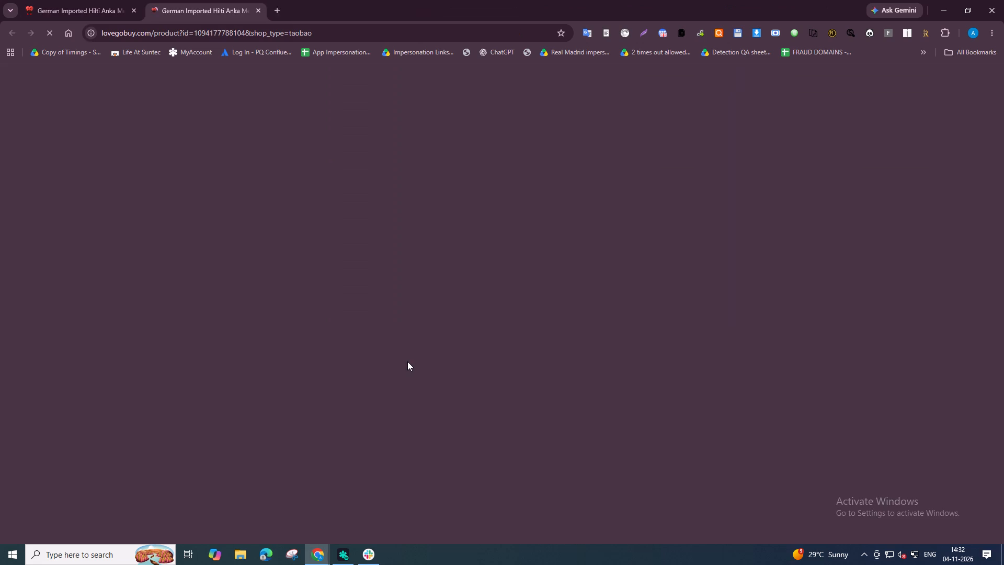
key(alt+Tab)
key(alt+Tab)
key(alt+Tab)
key(ctrl+w)
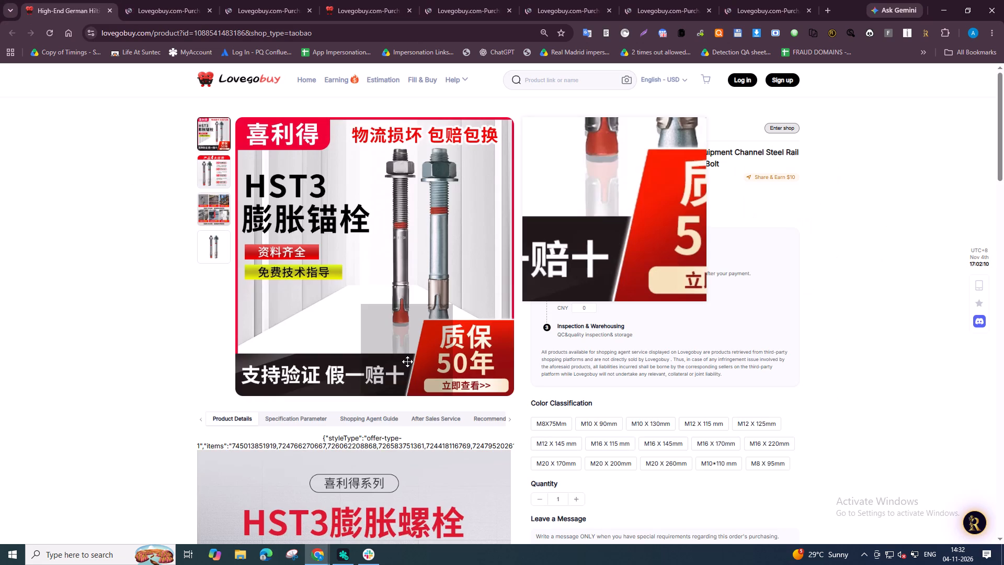
Check the product images of the High-End German Hilti Hst4 listing and copy its Taobao product link.
scroll(407, 361, up, 1)
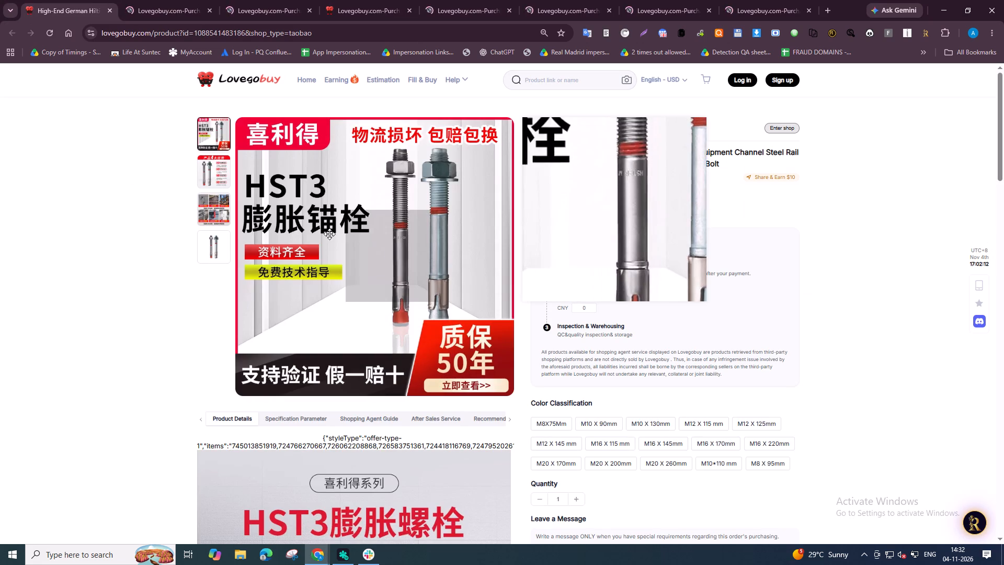
click(213, 169)
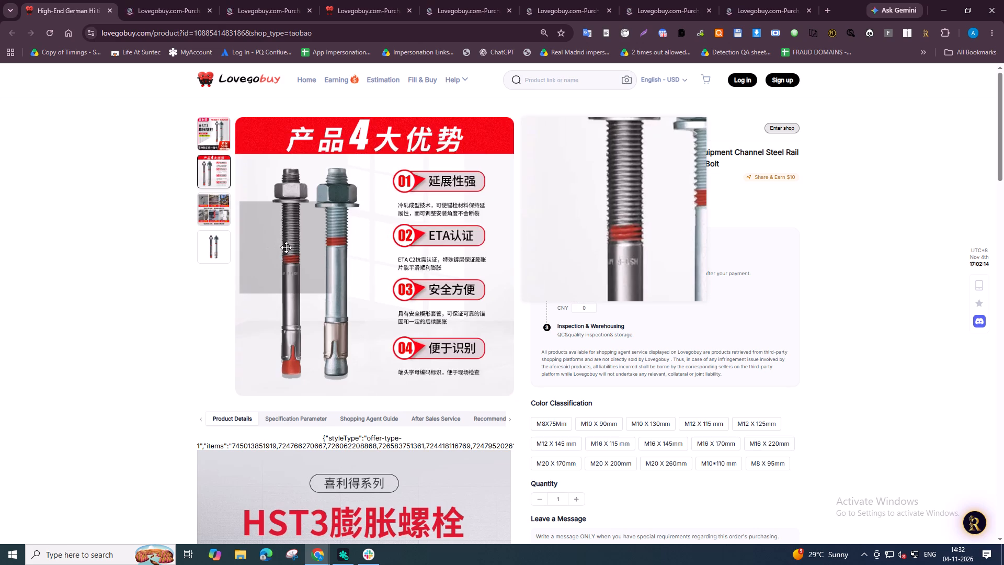
click(214, 210)
click(214, 237)
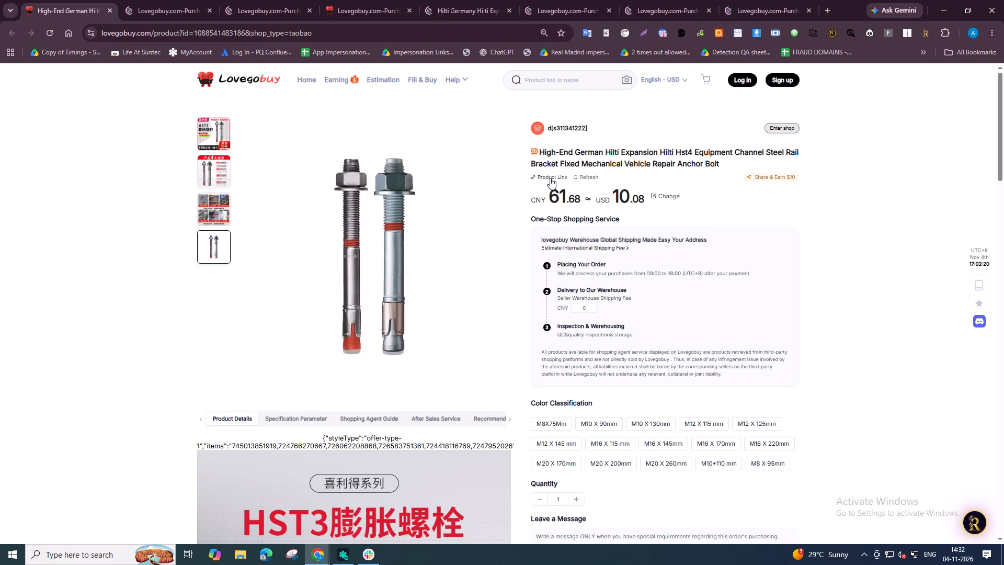
right_click(550, 178)
click(654, 289)
Paste the Hst4 link at C29424 of the New Work sheet, below the logged links, and close that Lovegobuy listing.
key(alt+Tab)
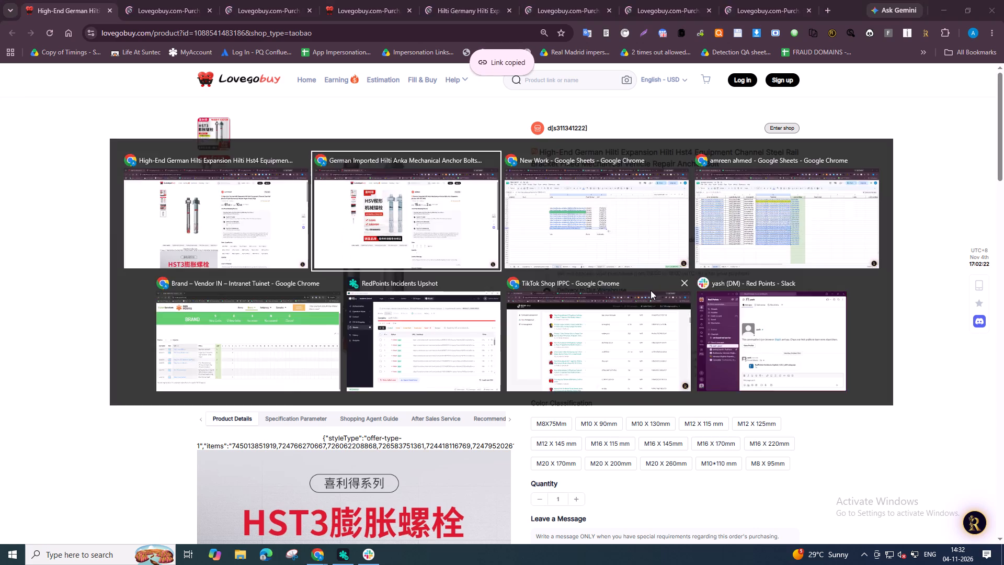
key(alt+Tab)
key(alt+Tab)
click(403, 201)
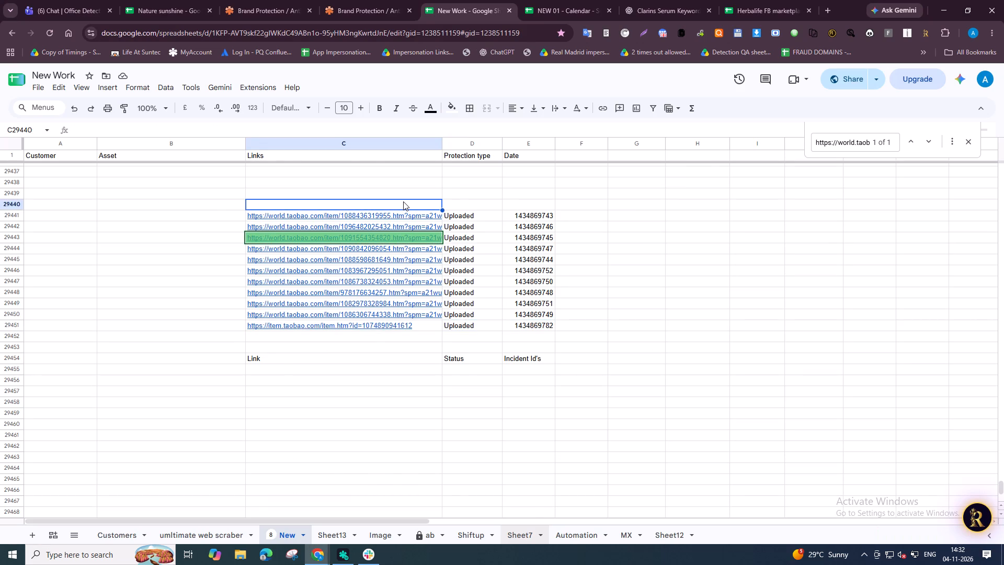
key(ctrl+Up)
key(Down)
key(ctrl+v)
key(alt+Tab)
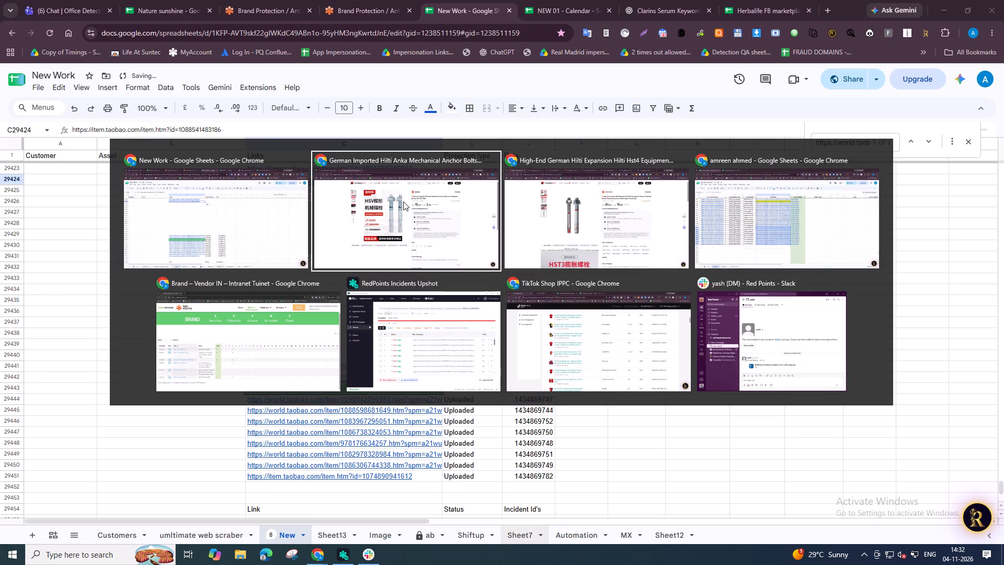
key(alt+Tab)
key(alt+Tab)
key(ctrl+w)
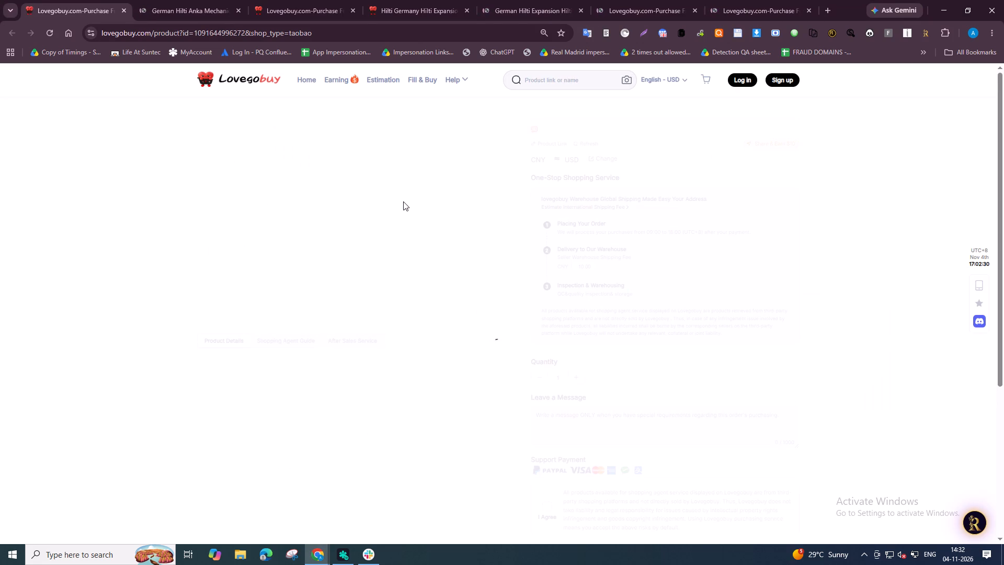
Examine the product images and test report of the Hilti Heavy-Duty Hsl4 anchor bolt listing.
click(287, 0)
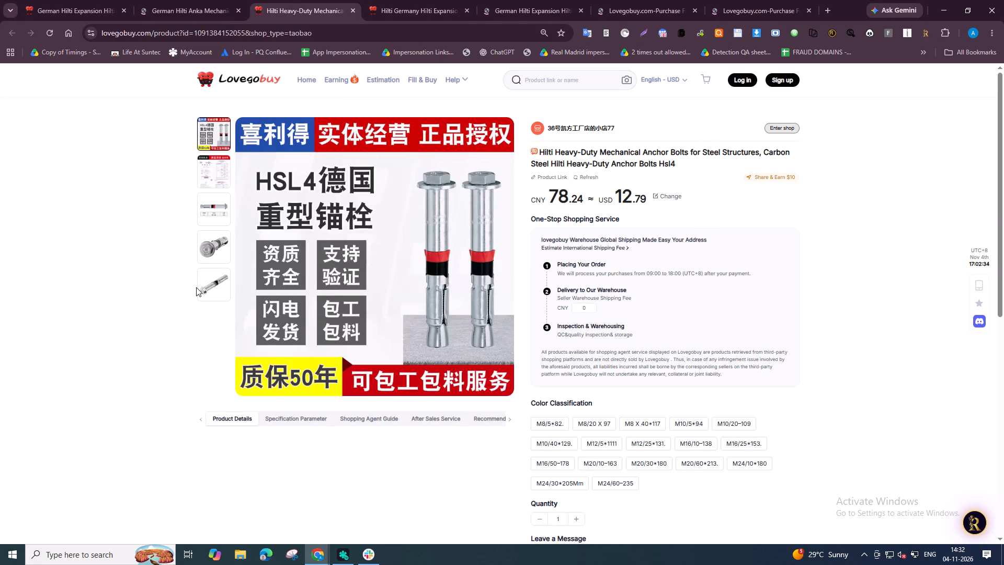
click(196, 287)
click(205, 282)
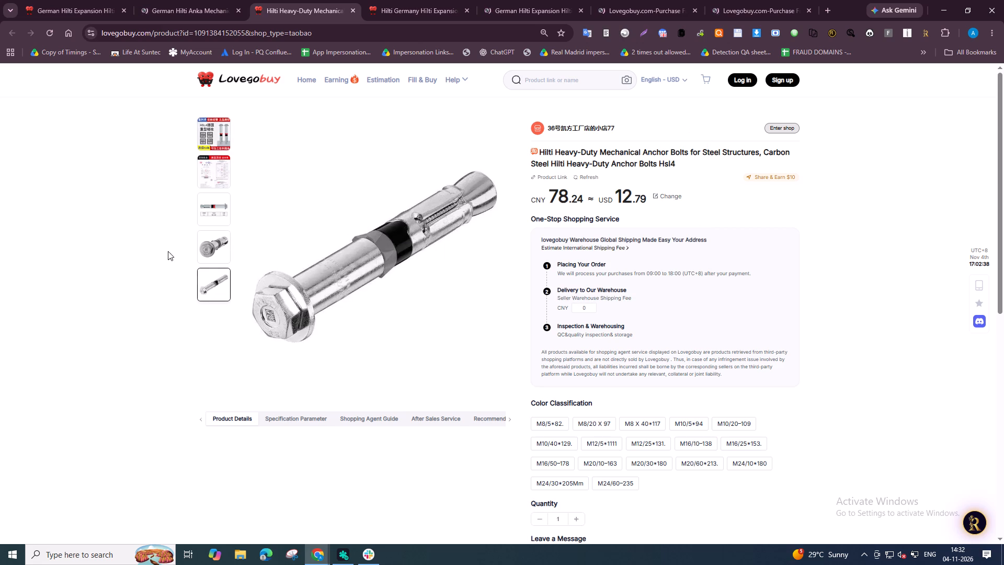
click(200, 245)
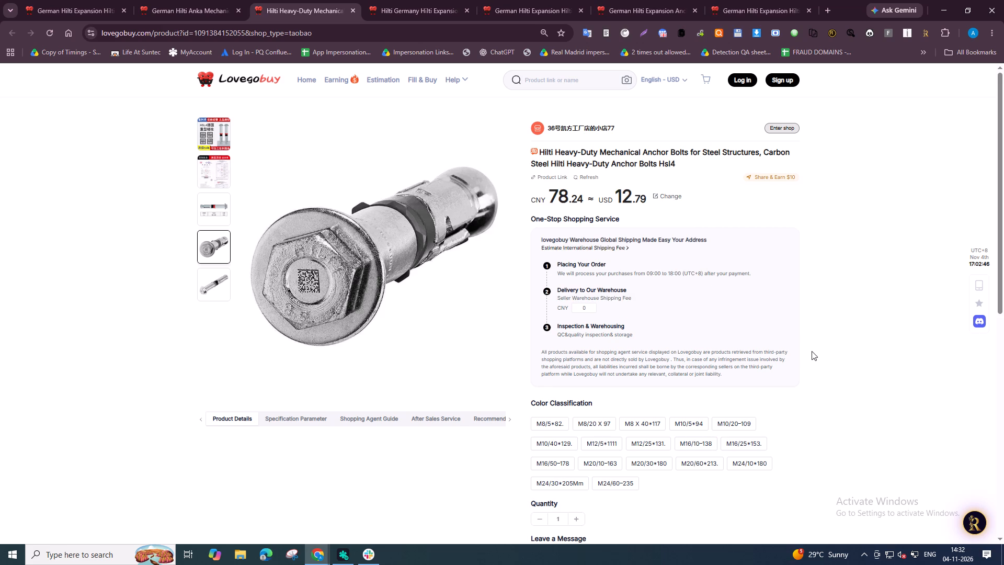
click(219, 147)
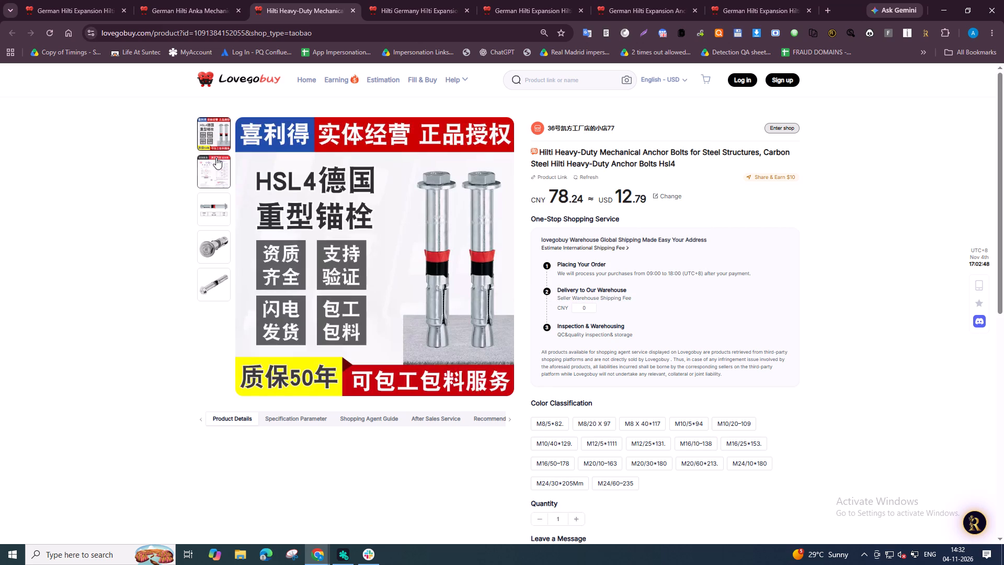
click(216, 157)
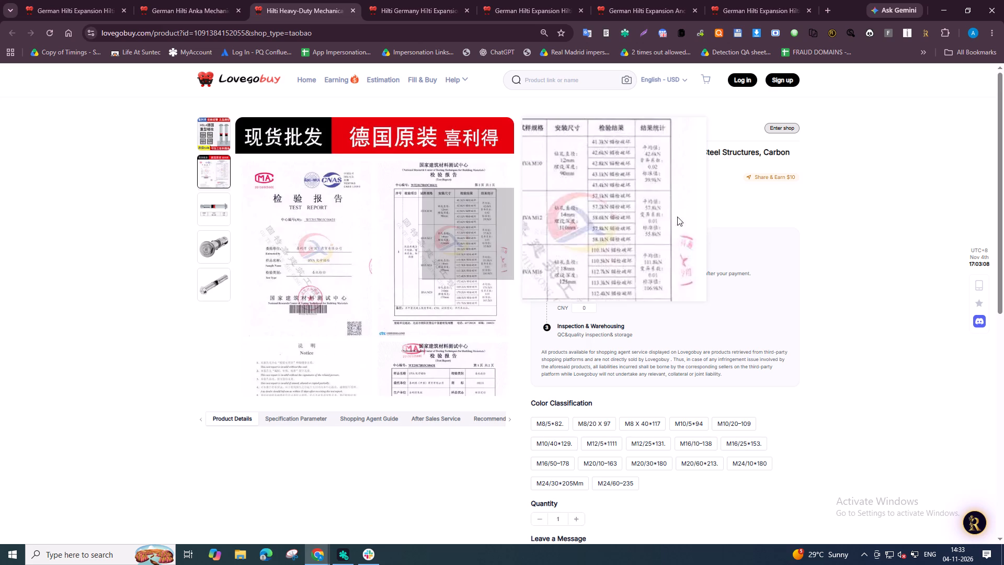
Check the product images of the Hilti Germany Hsa expansion bolt listing and copy its Taobao product link.
click(411, 0)
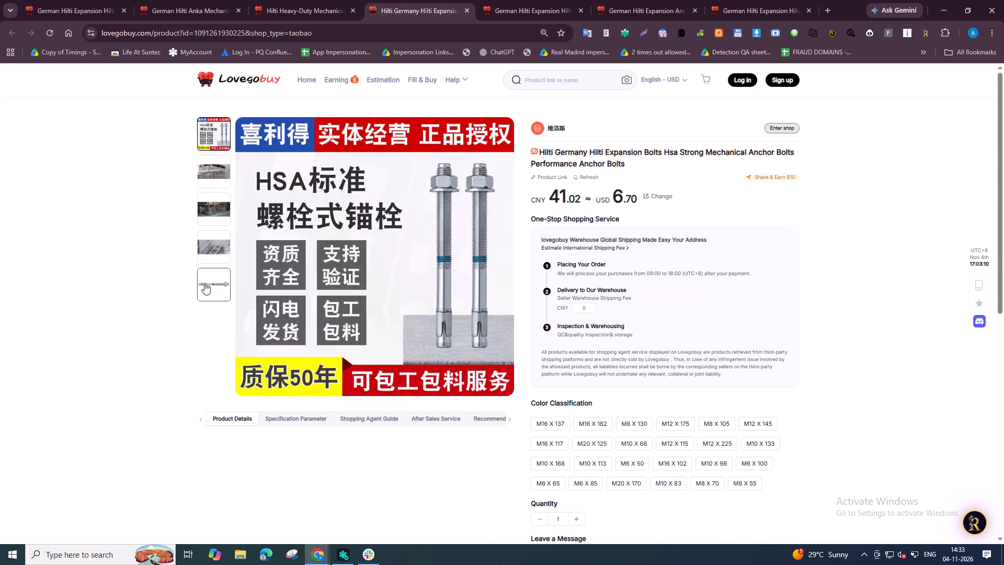
click(204, 283)
click(211, 248)
click(203, 216)
click(215, 188)
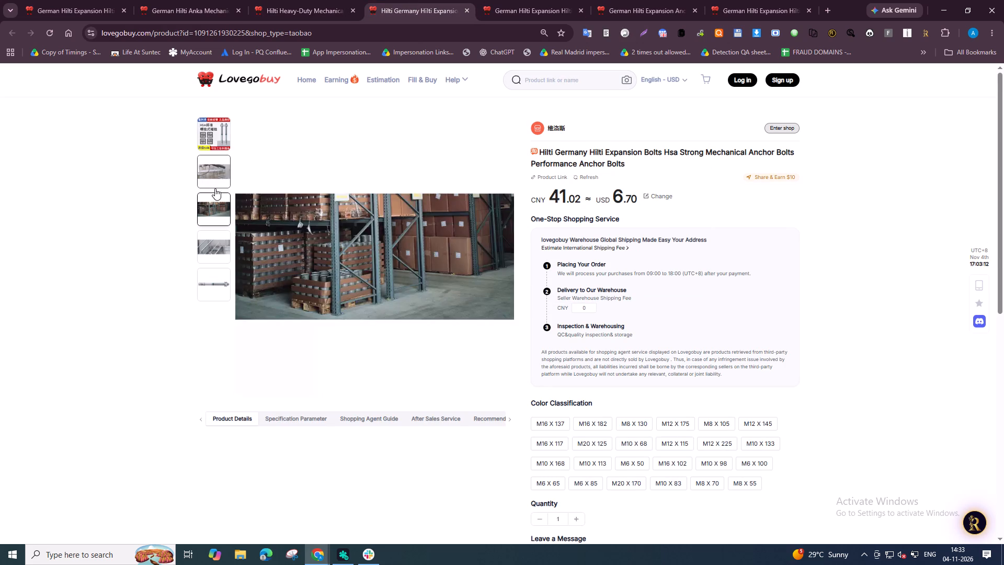
click(216, 132)
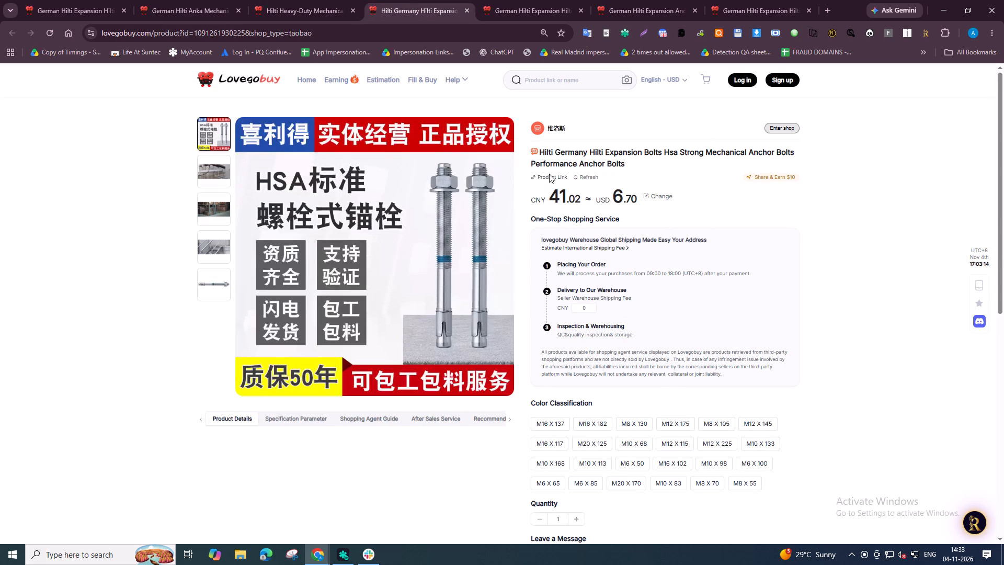
right_click(549, 176)
click(700, 288)
Paste the Hsa link at C29425 of the New Work sheet and close that Lovegobuy listing.
key(alt+Tab)
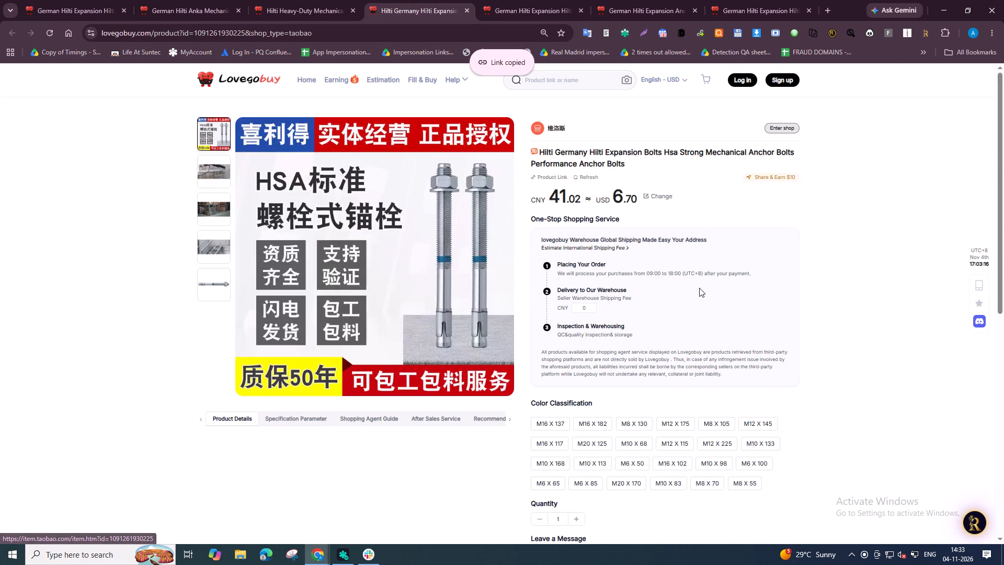
key(alt+Tab)
key(alt+Tab)
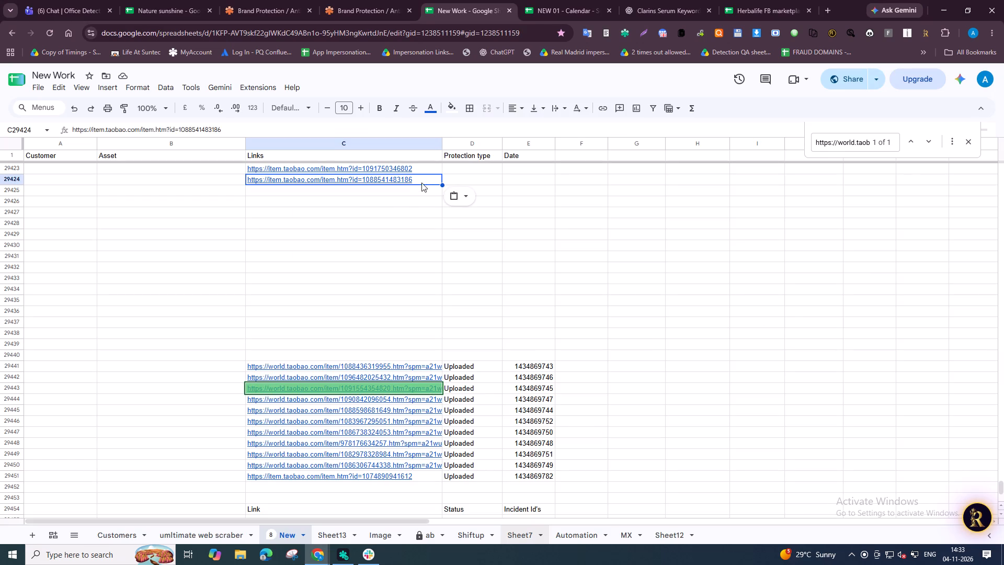
click(421, 187)
key(ctrl+v)
key(alt+Tab)
key(alt+Tab)
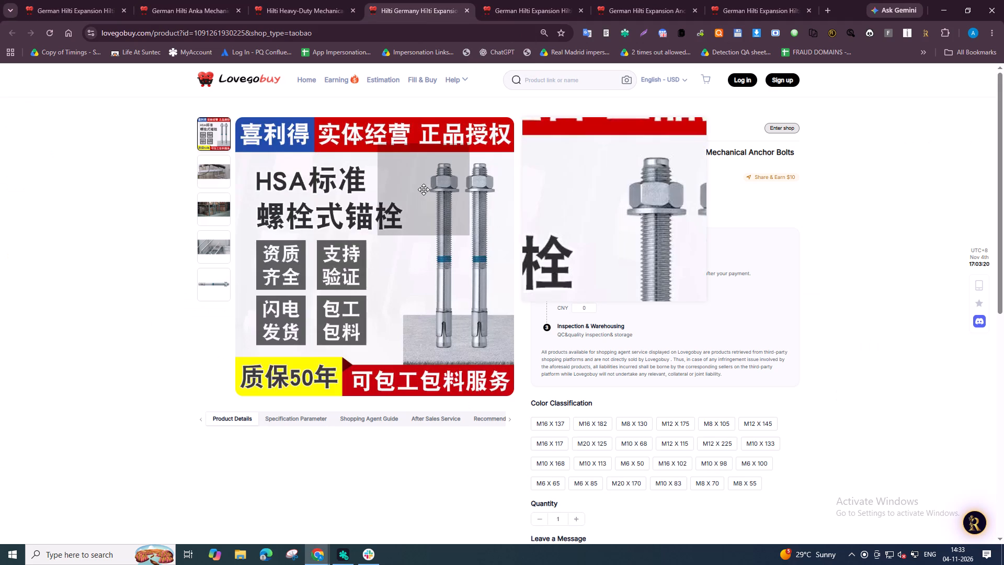
key(ctrl+w)
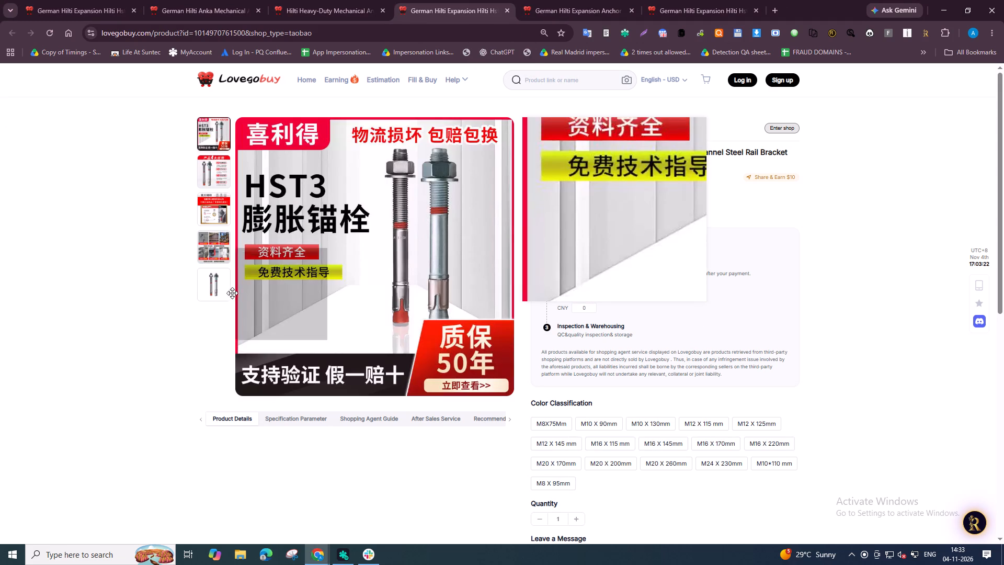
Check the images and Hilti certificate of the German Hilti Expansion Hst listing and copy its Taobao product link.
click(211, 289)
click(216, 242)
click(211, 210)
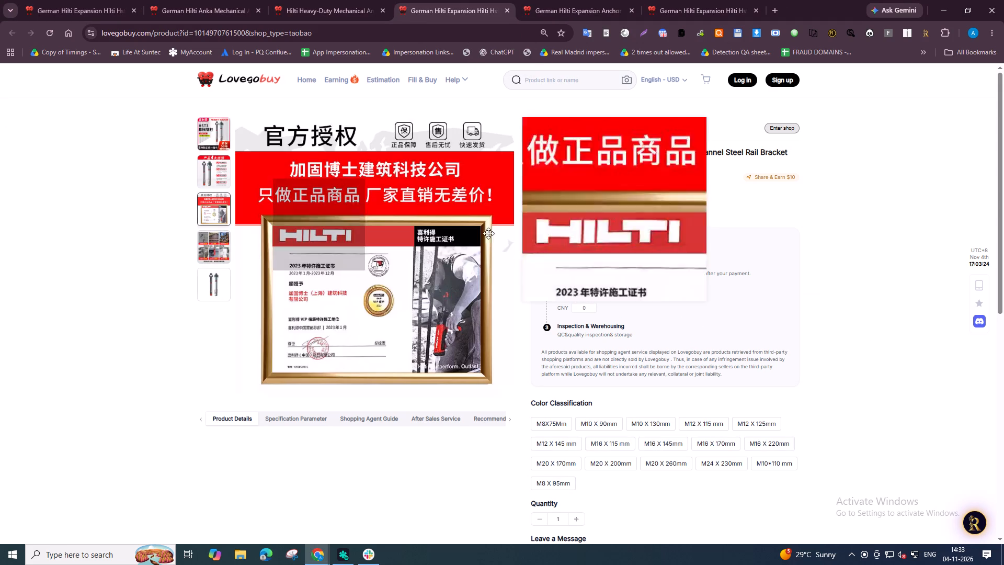
right_click(550, 179)
click(607, 290)
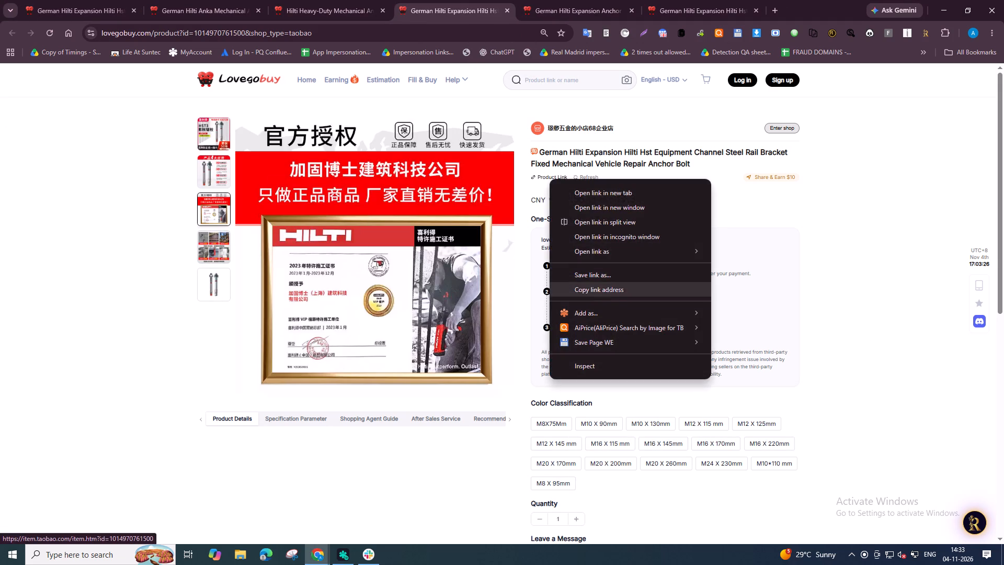
Clear the old link in the RedPoints New Incident form and submit the copied Taobao link under Hilti - 6 - Anchors as Product counterfeit.
key(alt+Tab)
click(241, 0)
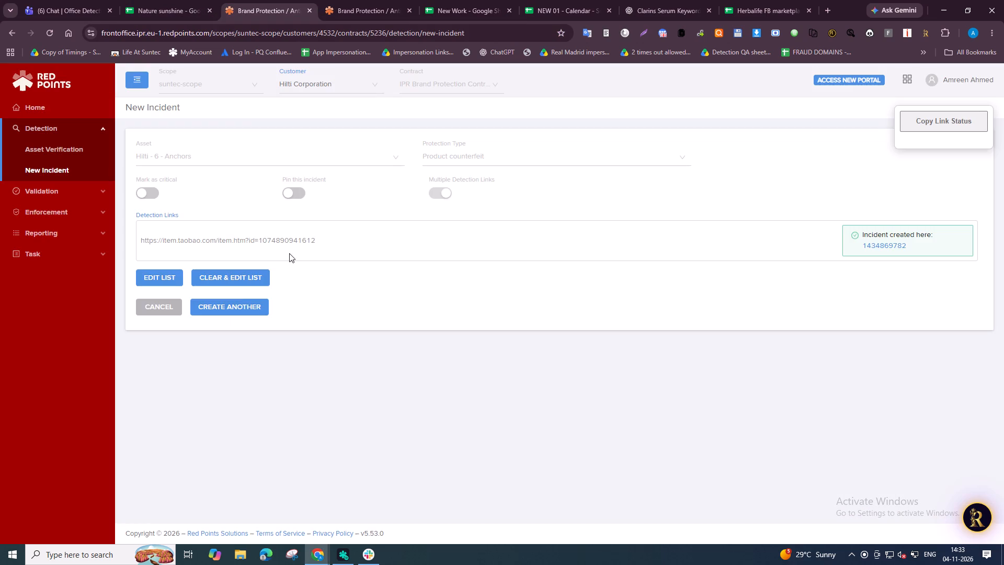
double_click(249, 282)
key(ctrl+v)
drag(226, 421, 222, 432)
click(219, 437)
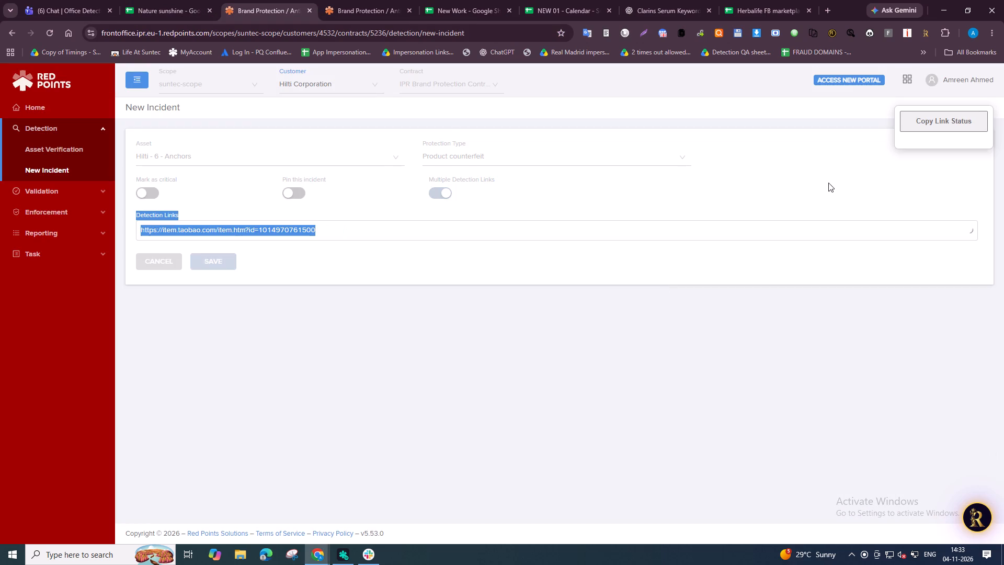
Copy the new incident's link status and switch to the New Work sheet.
click(932, 125)
click(928, 121)
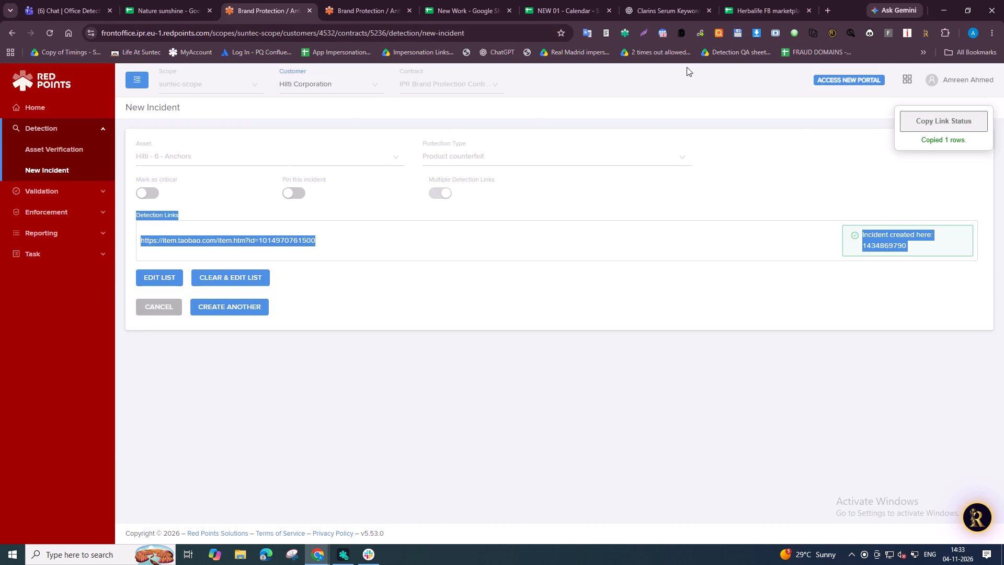
click(481, 0)
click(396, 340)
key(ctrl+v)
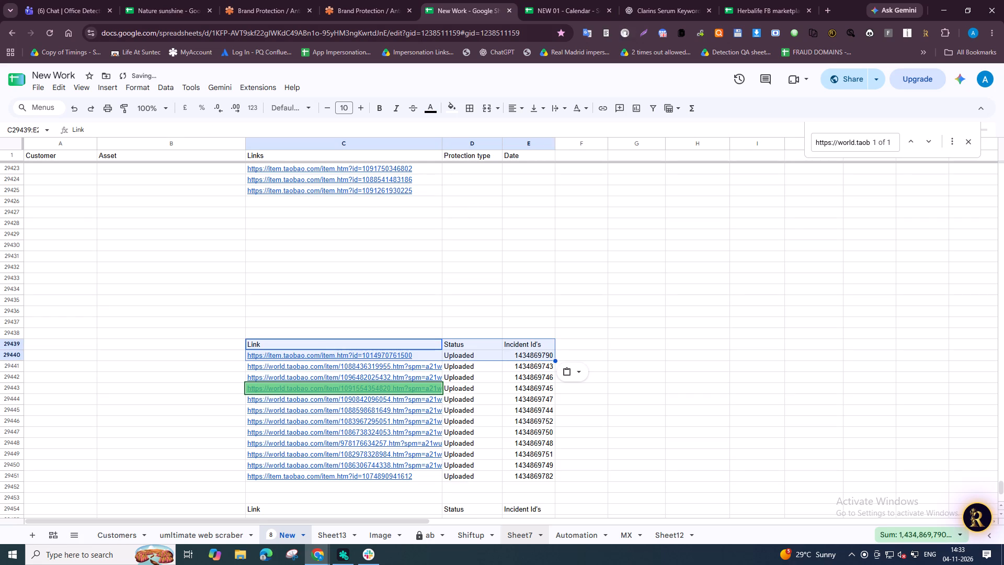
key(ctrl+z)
Paste the link status at C29435 and move its link, status and incident ID row to row 29440, directly above the uploaded links.
click(409, 296)
key(ctrl+v)
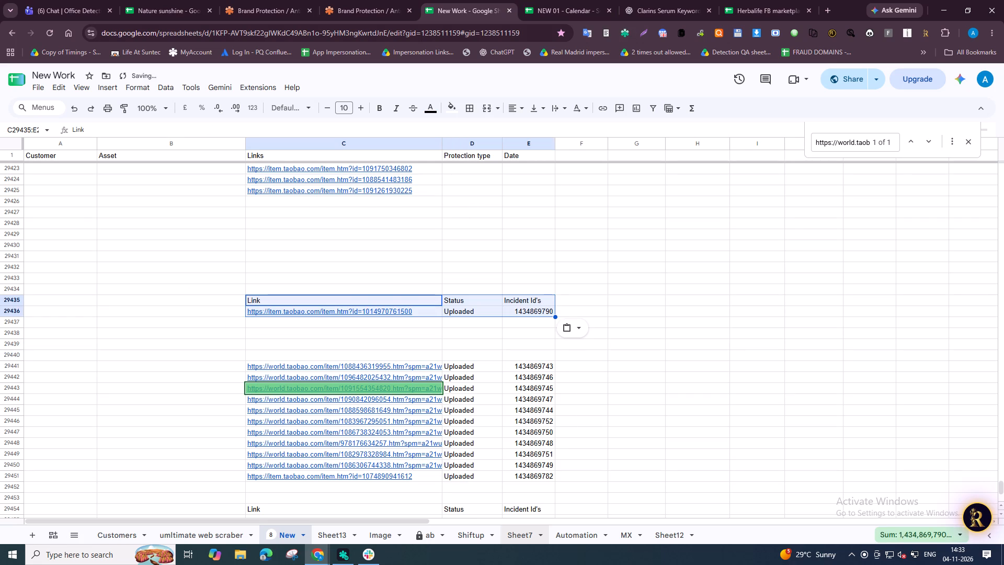
key(Down)
key(ctrl+shift+Right)
key(ctrl+x)
key(ctrl+Down)
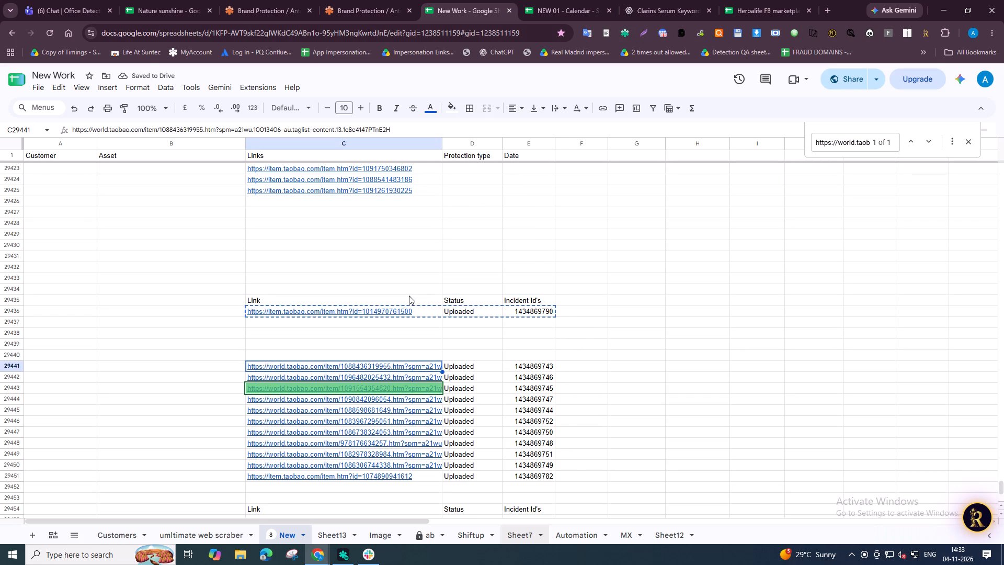
key(Up)
key(ctrl+v)
Return to the Lovegobuy listings and close the submitted Hst listing.
key(alt+Tab)
key(ctrl+w)
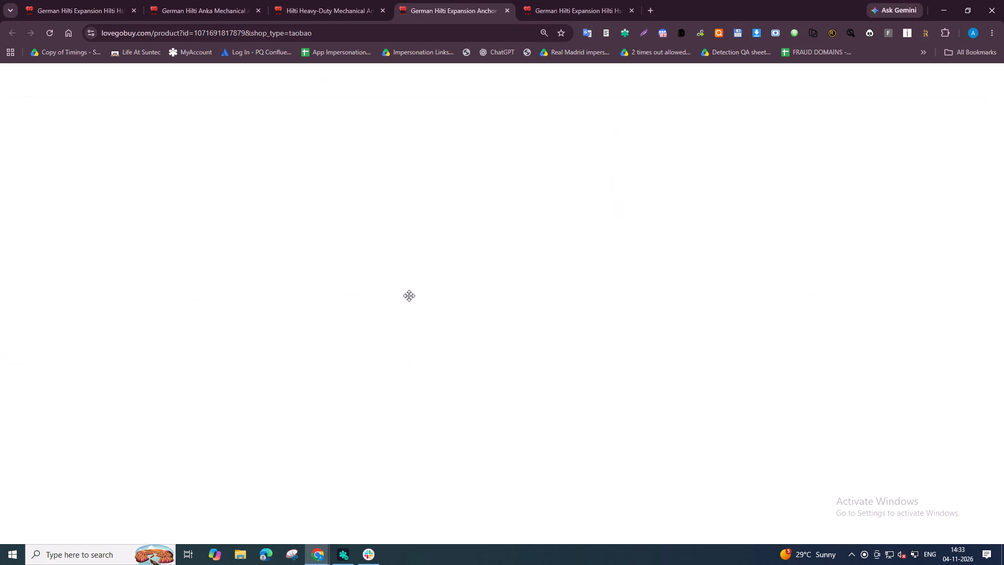
Check the product images of the Hst3 Wedge Anchor M12M20 listing and copy its Taobao product link.
click(231, 280)
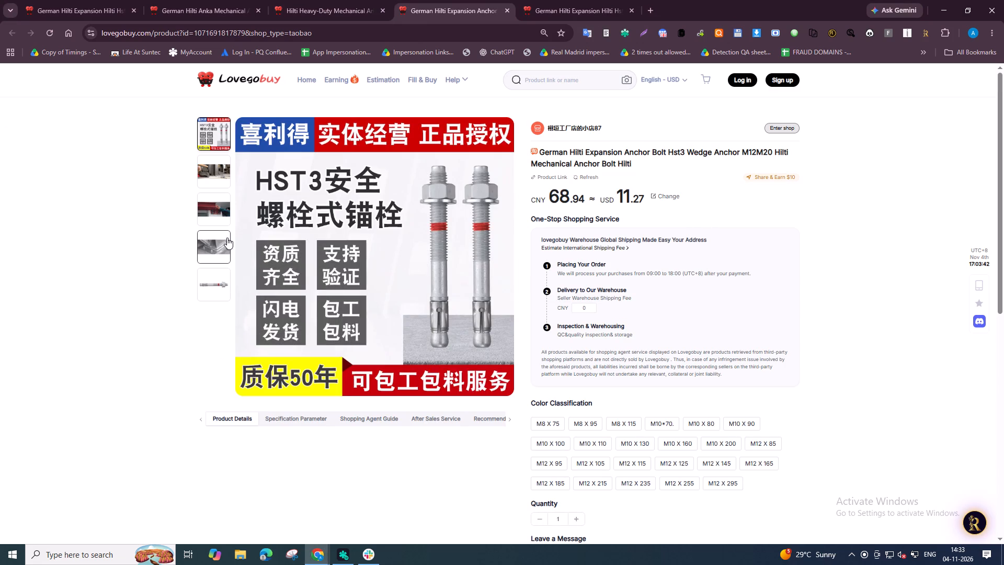
click(227, 238)
click(211, 224)
click(211, 202)
click(209, 177)
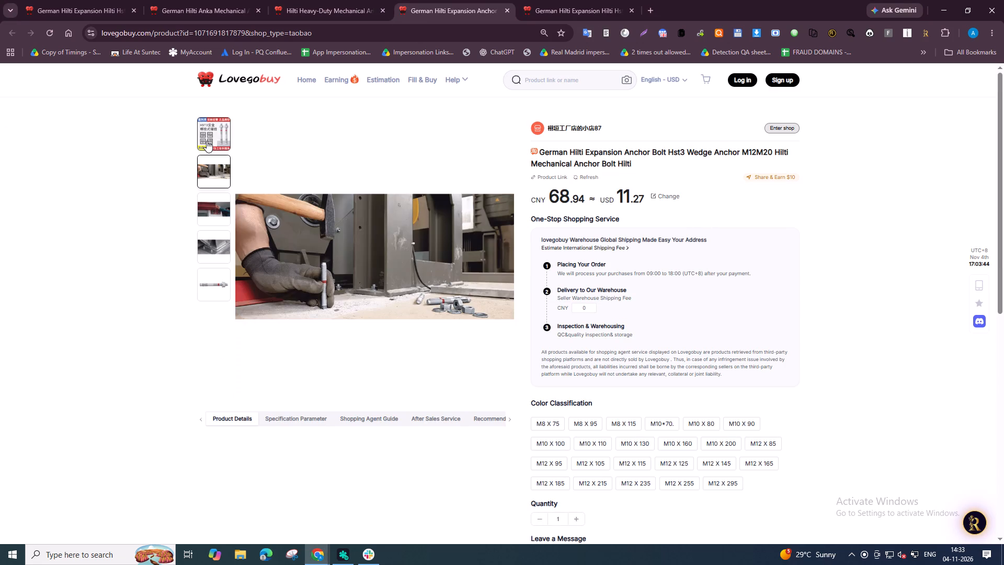
click(207, 141)
right_click(554, 177)
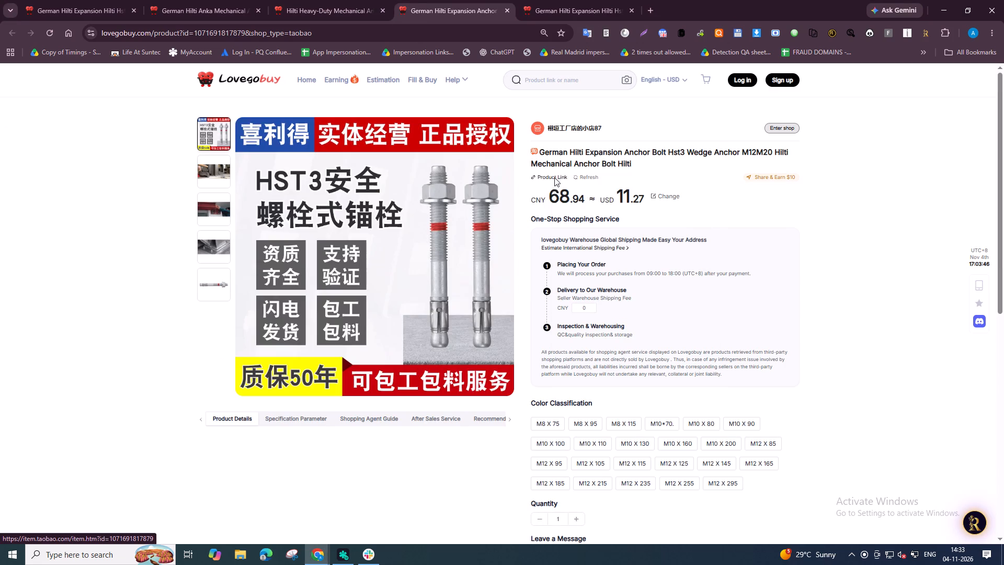
click(625, 292)
Paste the Hst3 link at C29426 of the New Work sheet, recheck the listing's anchor photo and close the listing.
key(alt+Tab)
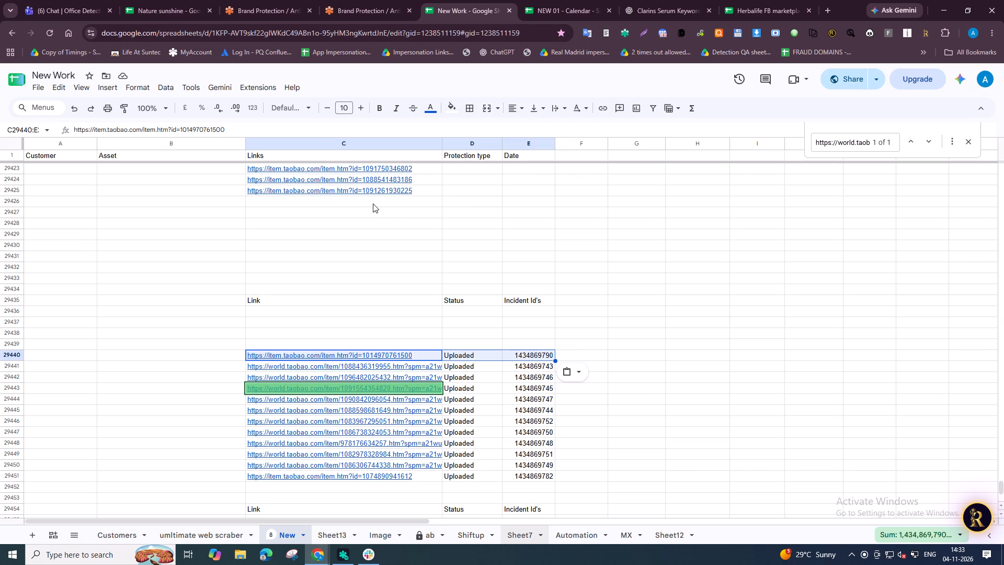
click(373, 204)
key(ctrl+v)
key(alt+Tab)
click(206, 287)
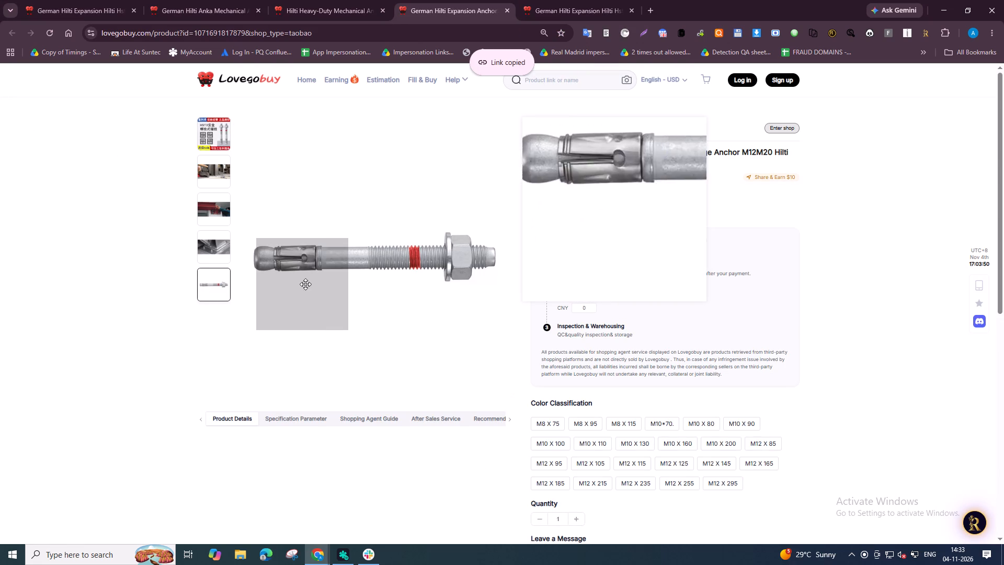
key(ctrl+w)
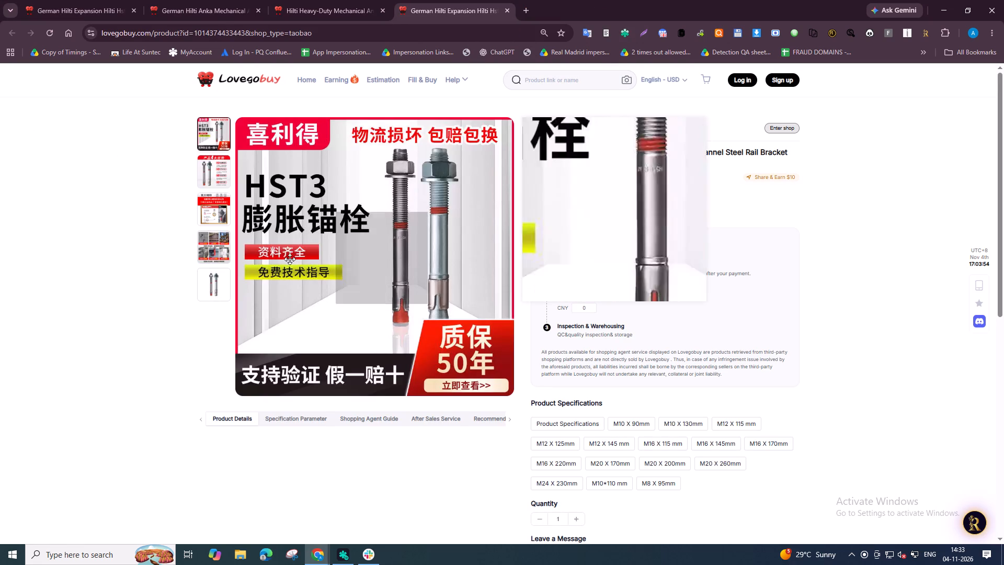
Check the product images of the German Hilti Expansion Hst anchor listing and copy its Taobao product link.
click(201, 270)
click(207, 256)
click(211, 232)
click(214, 216)
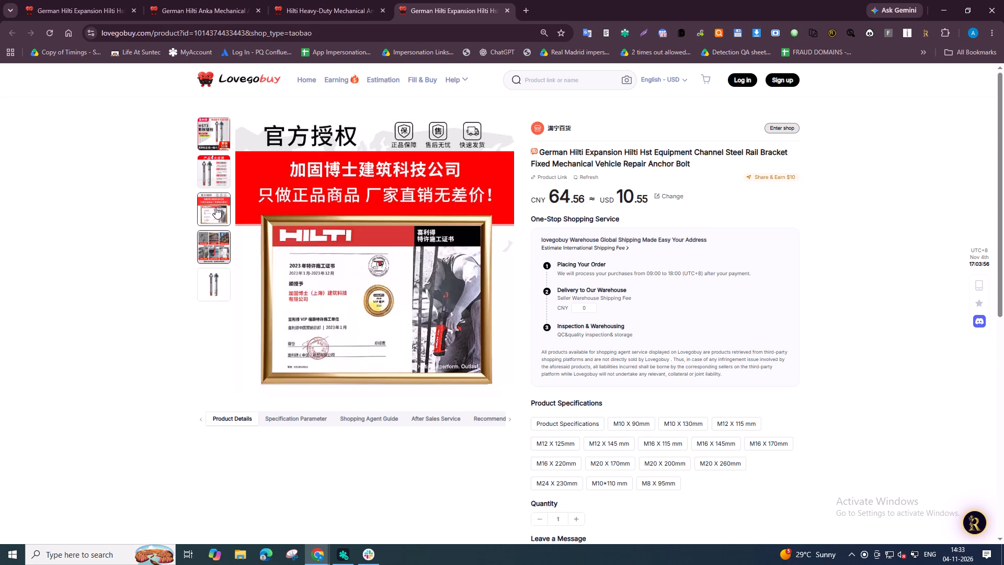
right_click(558, 177)
click(631, 283)
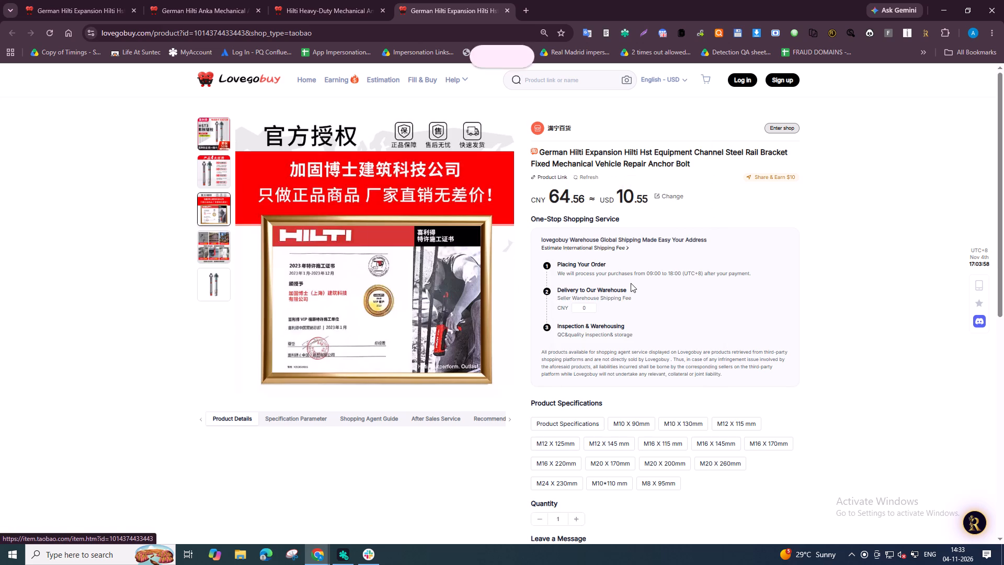
Submit the copied Hst link as a new RedPoints incident for Hilti - 6 - Anchors with protection type Product counterfeit.
key(alt+Tab)
click(266, 0)
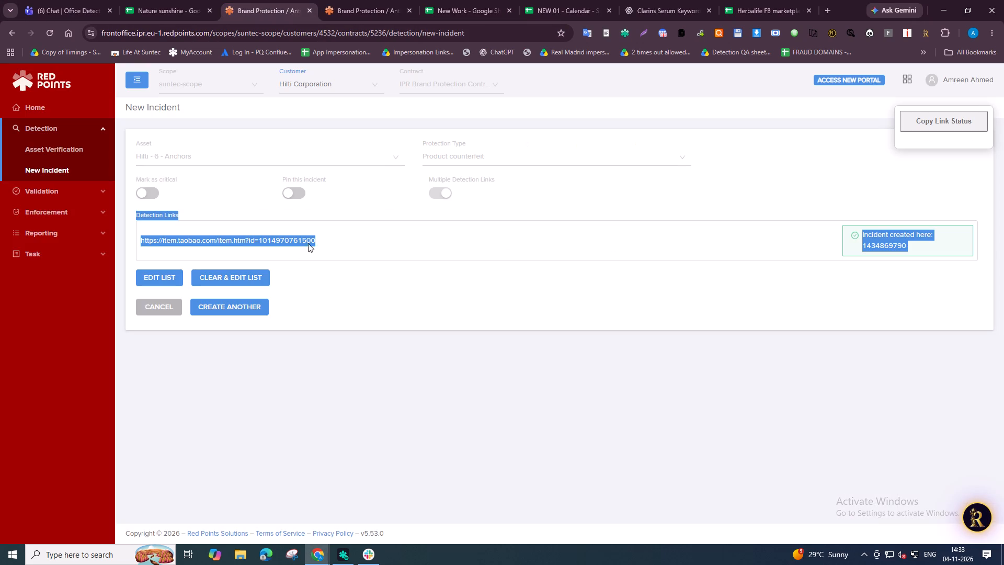
double_click(262, 282)
key(ctrl+v)
key(ctrl+v)
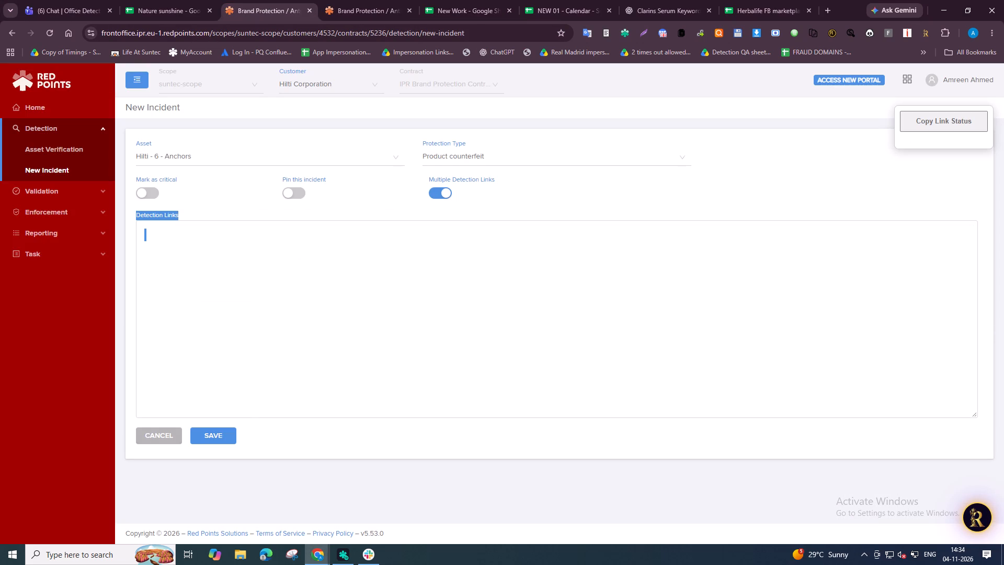
click(247, 314)
key(ctrl+v)
click(229, 432)
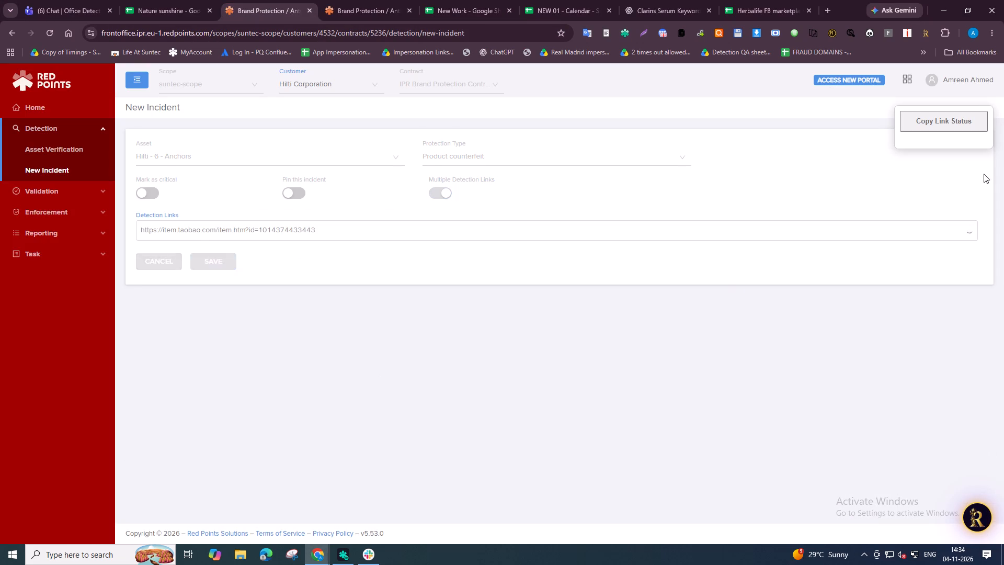
Copy the link status, paste it at C29436 of the New Work sheet and move its link, status and incident ID row to row 29439.
click(996, 126)
click(974, 135)
click(972, 124)
click(458, 0)
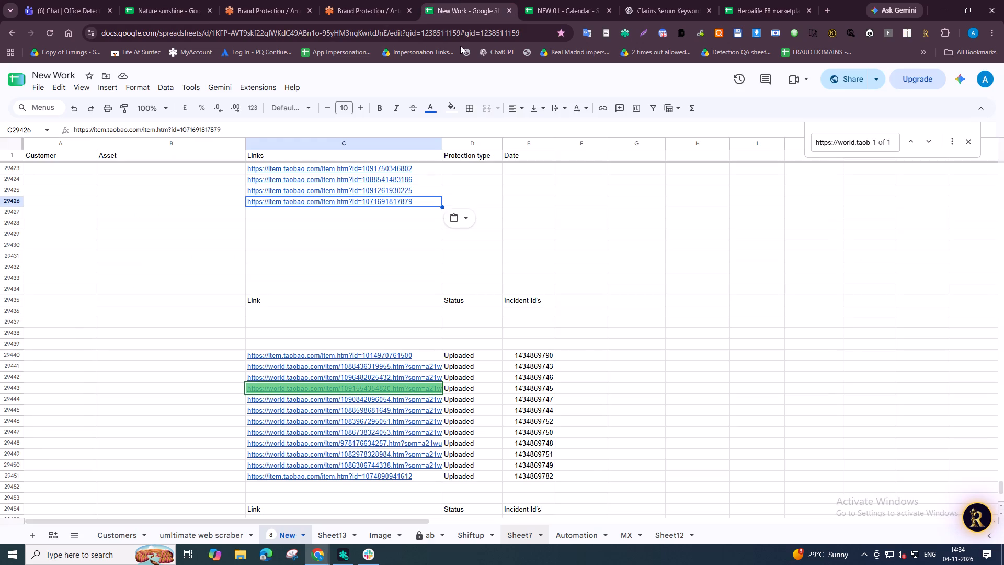
click(393, 314)
key(ctrl+v)
key(Down)
key(ctrl+shift+Right)
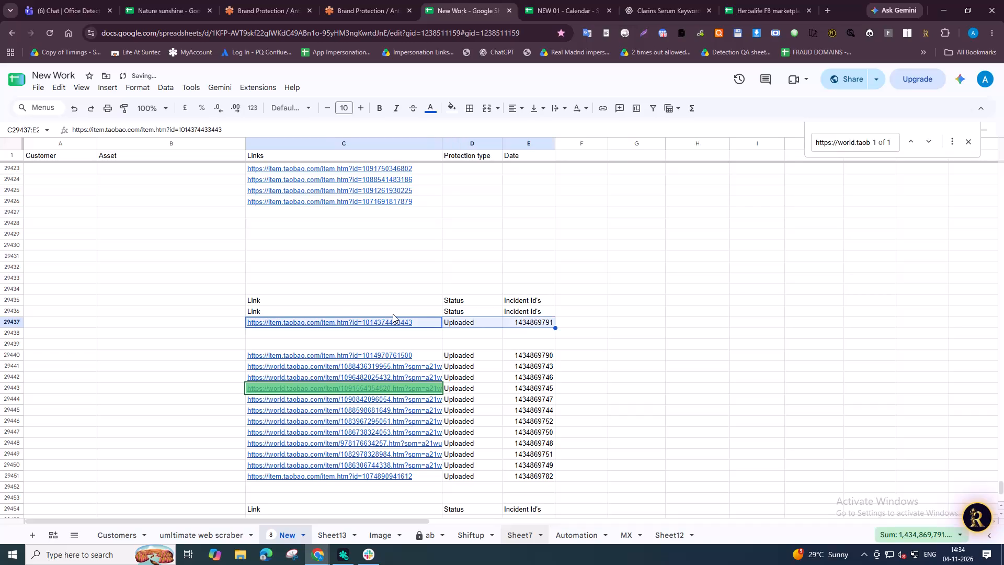
key(ctrl+x)
key(ctrl+x)
key(ctrl+Down)
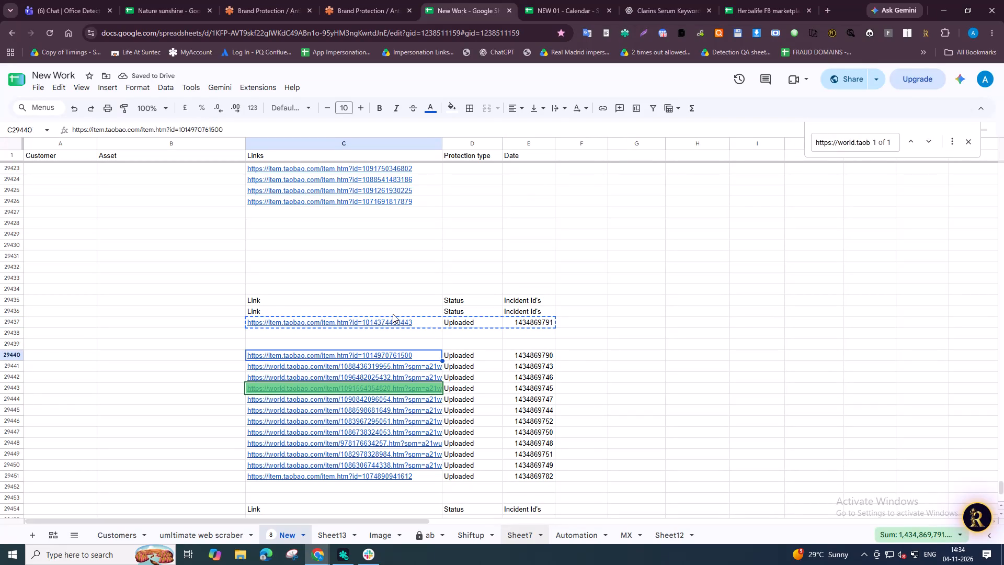
key(Up)
key(ctrl+v)
key(Up)
Clear the leftover Link, Status and Incident Id's headers in rows 29435, 29436 and 29454.
key(ctrl+Up)
key(shift+Up)
key(shift+Right)
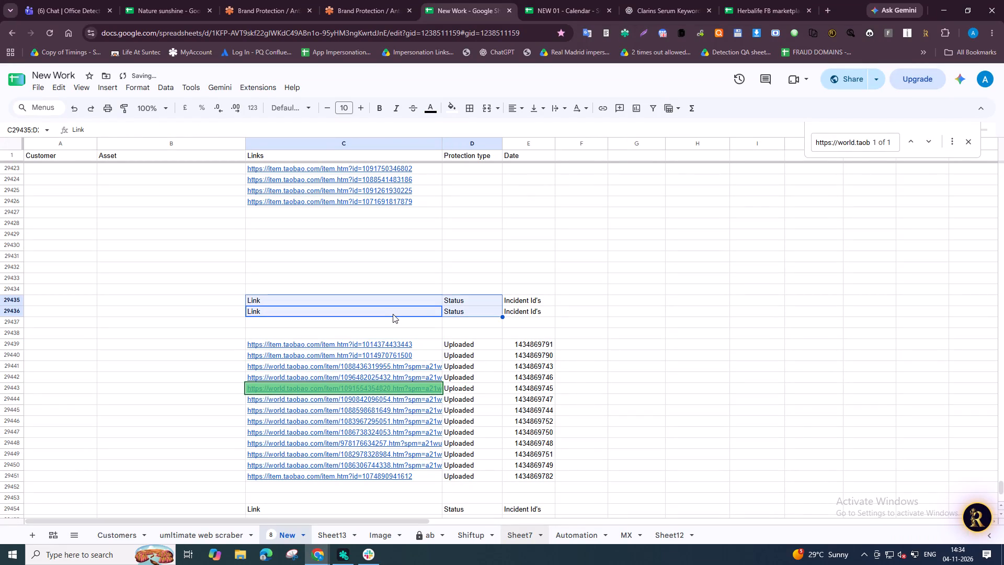
key(shift+Right)
key(Delete)
key(ctrl+Down)
key(ctrl+Down)
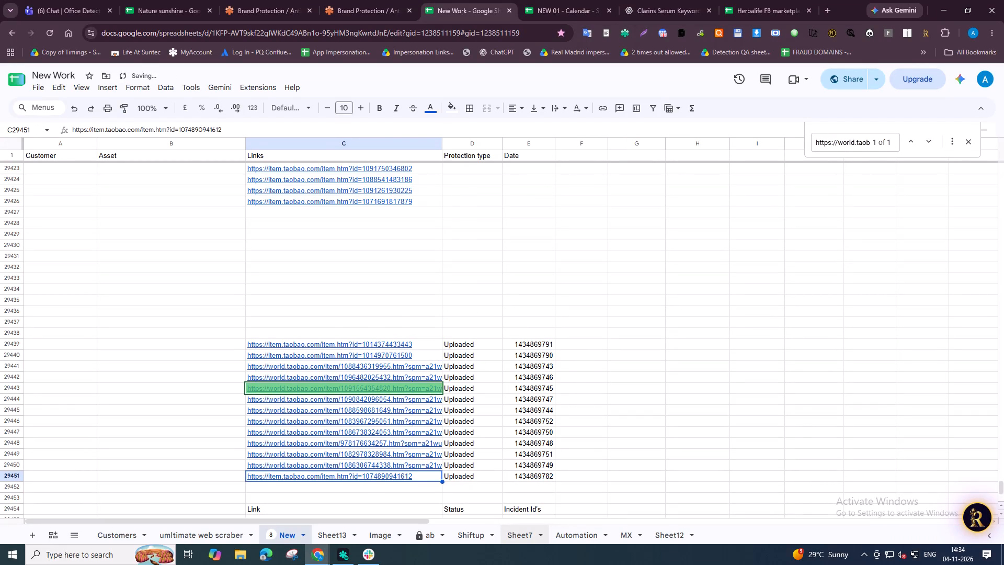
key(ctrl+Down)
key(ctrl+shift+Right)
key(Delete)
key(ctrl+Up)
key(ctrl+Up)
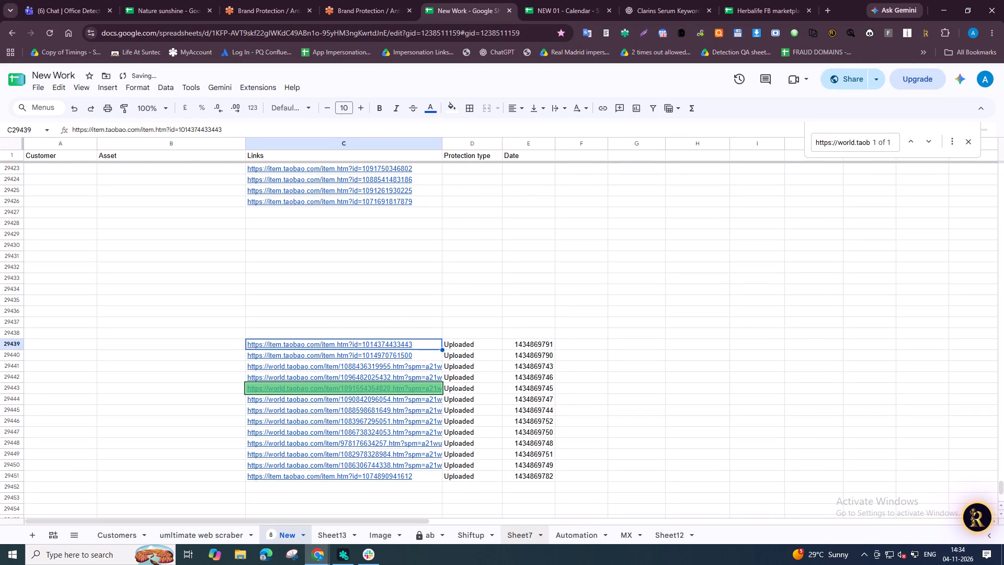
Return to the Lovegobuy listings and close the submitted Hst listing and the Hilti Heavy-Duty Mechanical Anchor listing.
key(alt+Tab)
key(ctrl+w)
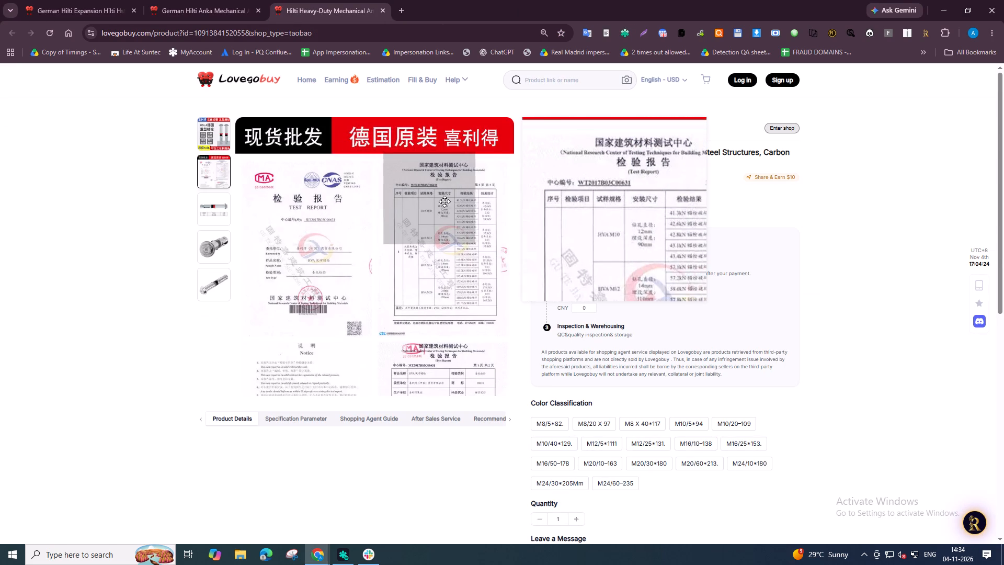
key(ctrl+w)
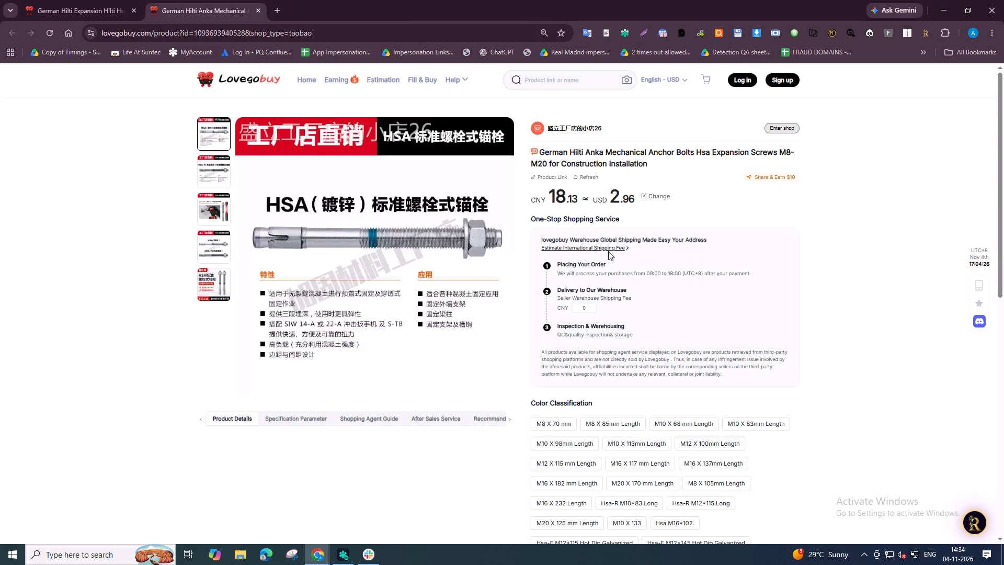
Examine all product images of the German Hilti Anka Hsa anchor bolt listing for signs of counterfeiting or brand abuse.
click(217, 282)
click(207, 243)
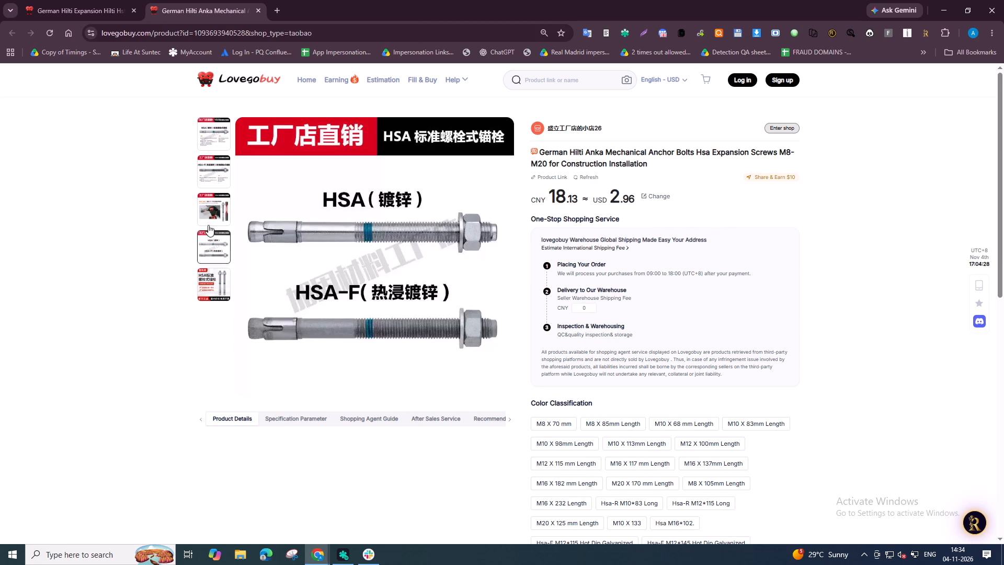
click(209, 211)
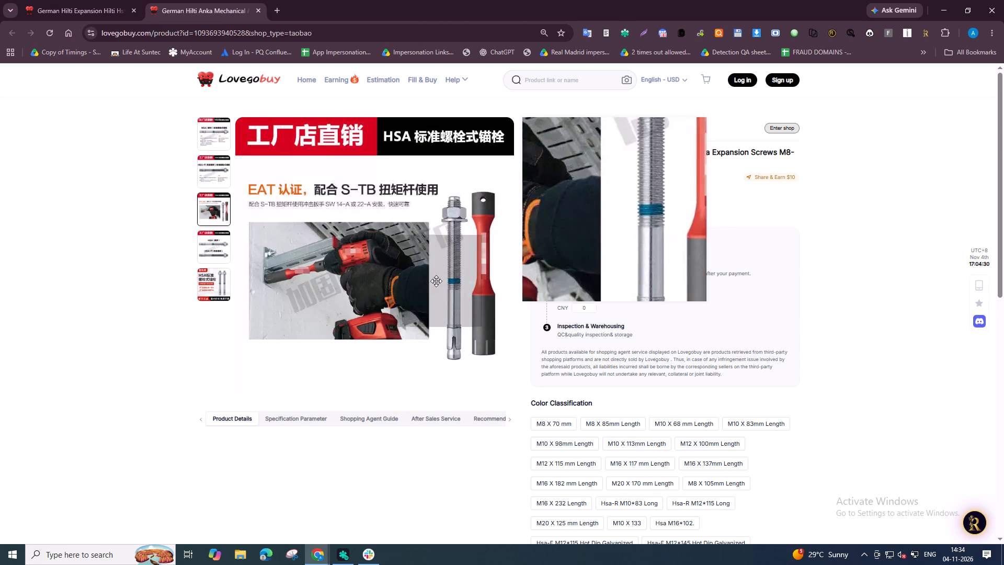
click(220, 172)
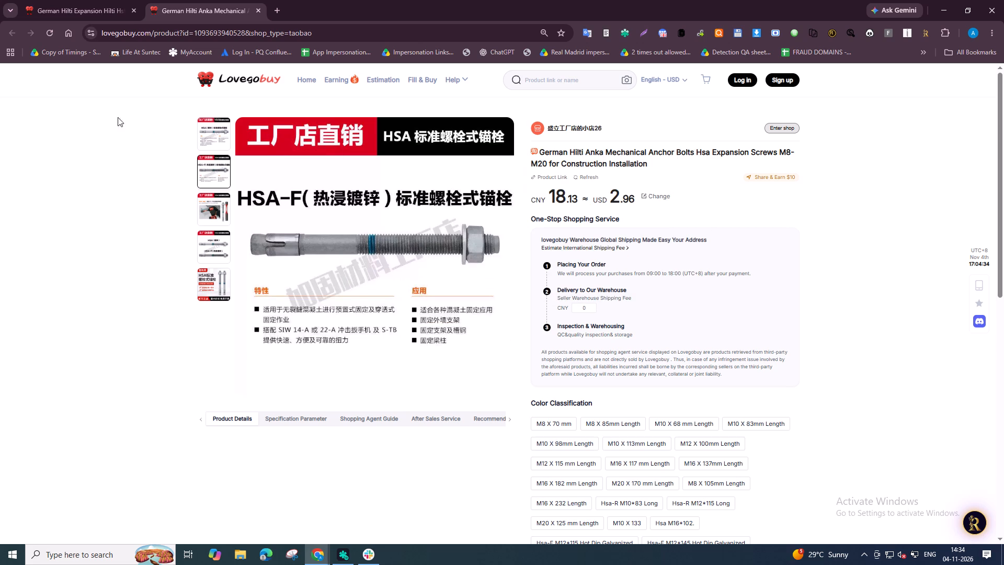
click(212, 141)
click(227, 175)
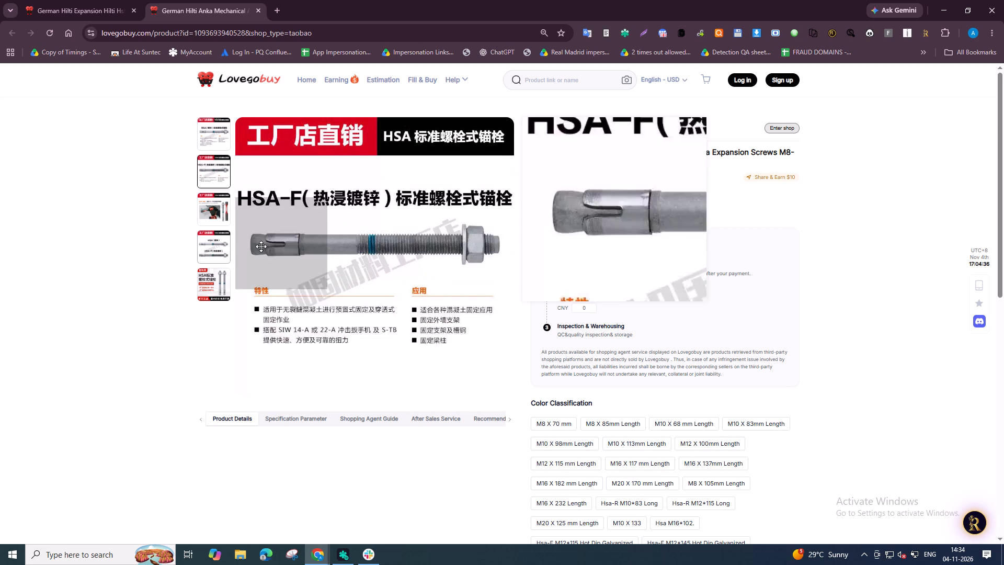
click(214, 131)
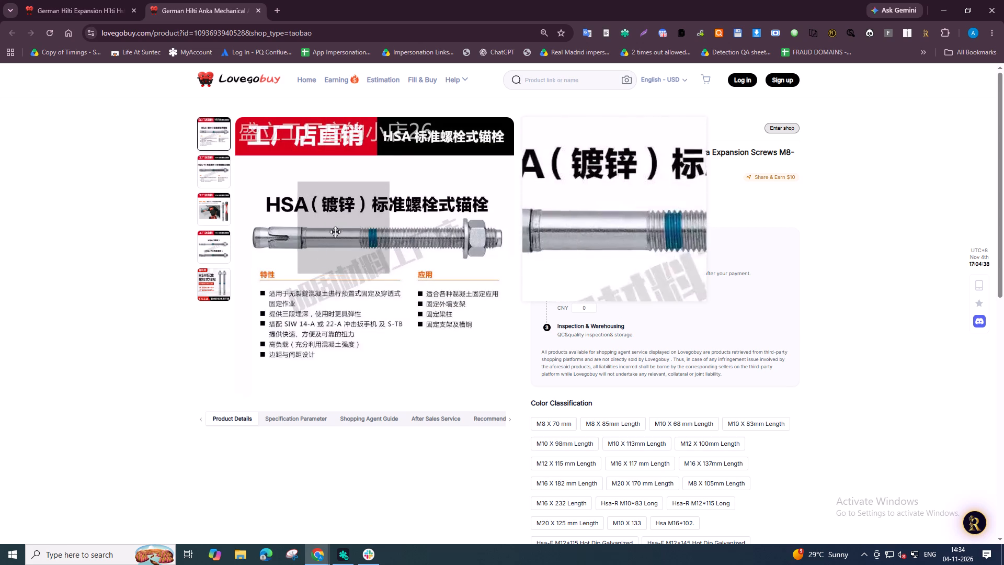
click(231, 290)
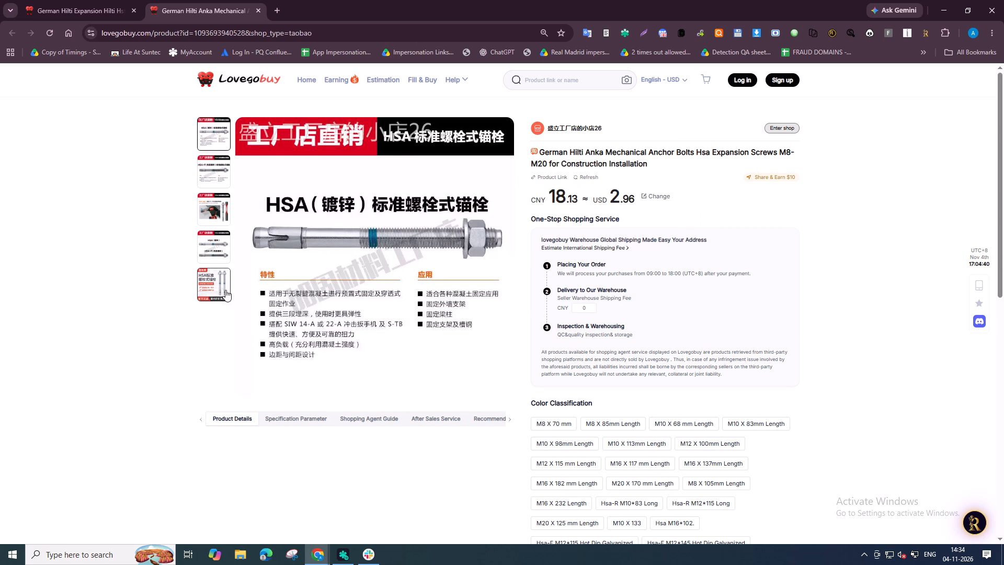
click(225, 290)
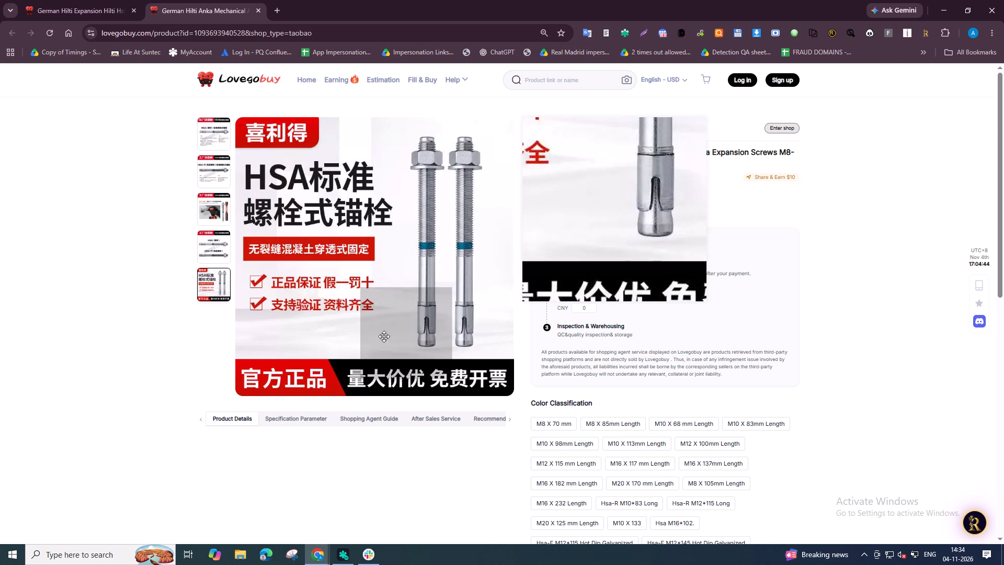
click(208, 248)
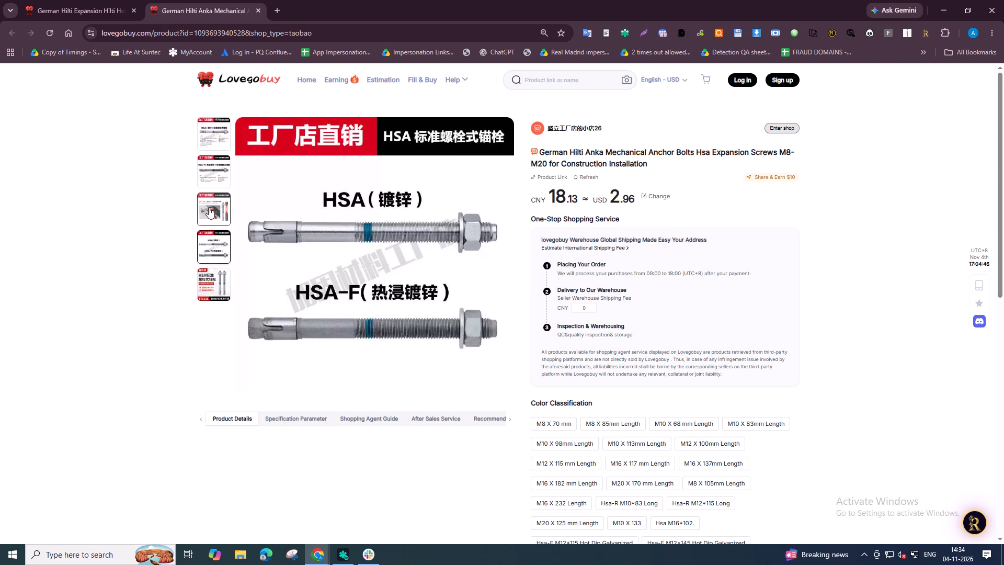
click(209, 207)
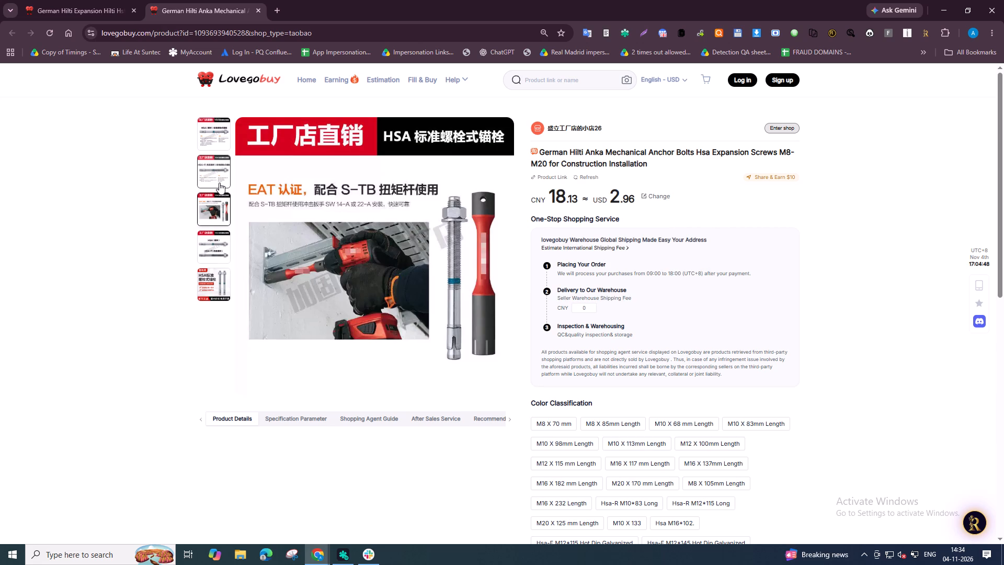
click(219, 183)
click(213, 145)
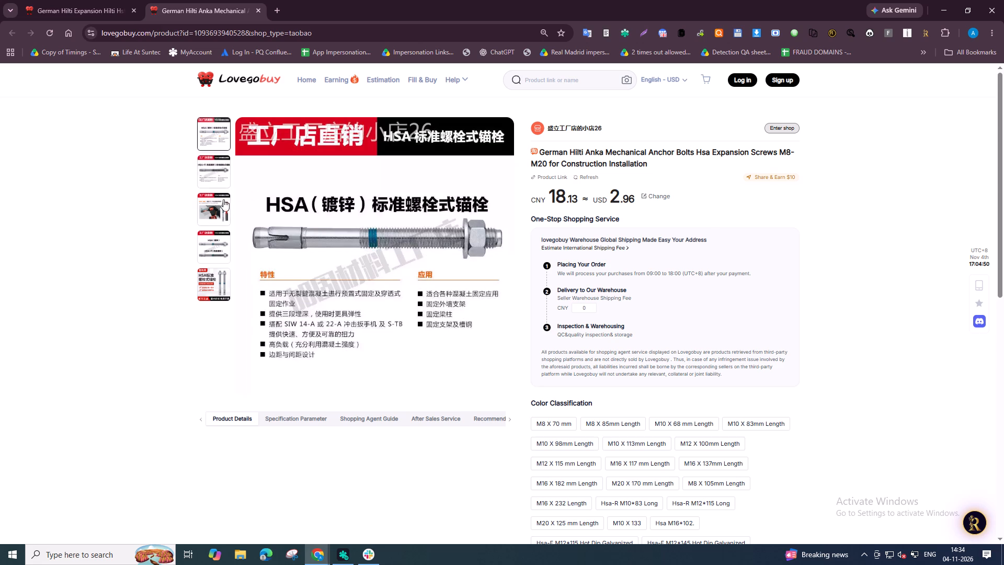
click(238, 279)
click(211, 283)
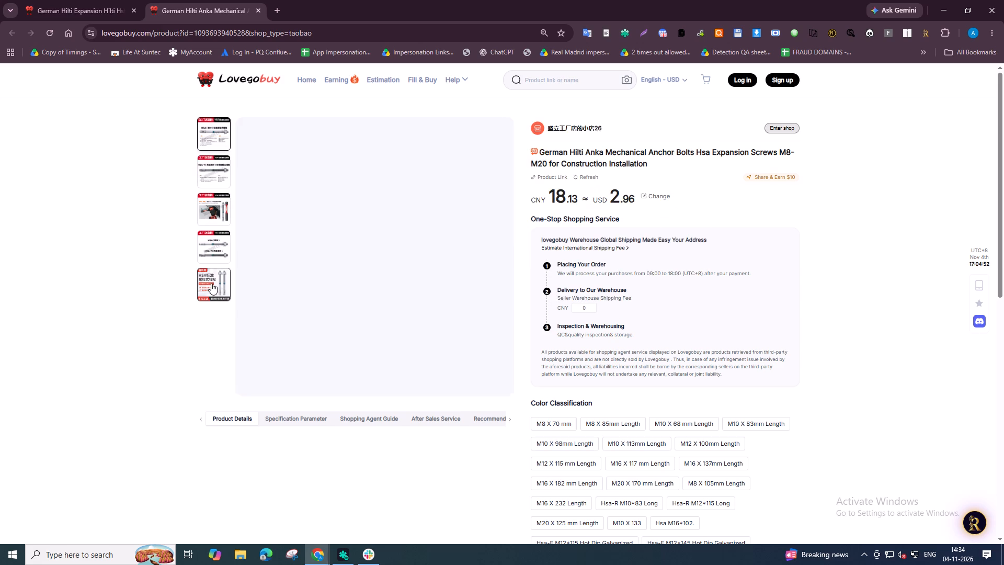
Copy the Hsa listing's Taobao product link, paste it at C29427 of the New Work sheet and close the listing.
right_click(554, 176)
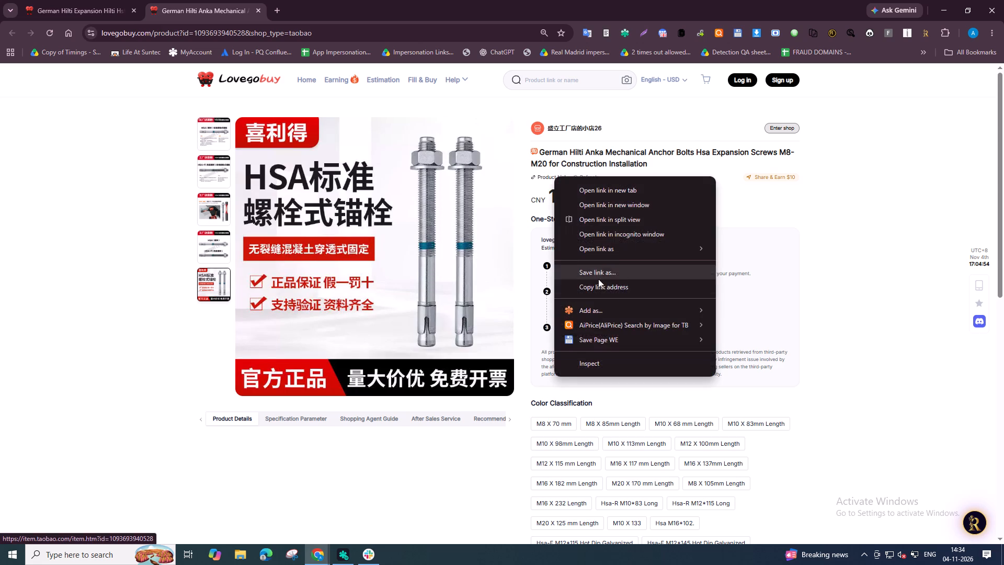
click(616, 285)
key(alt+Tab)
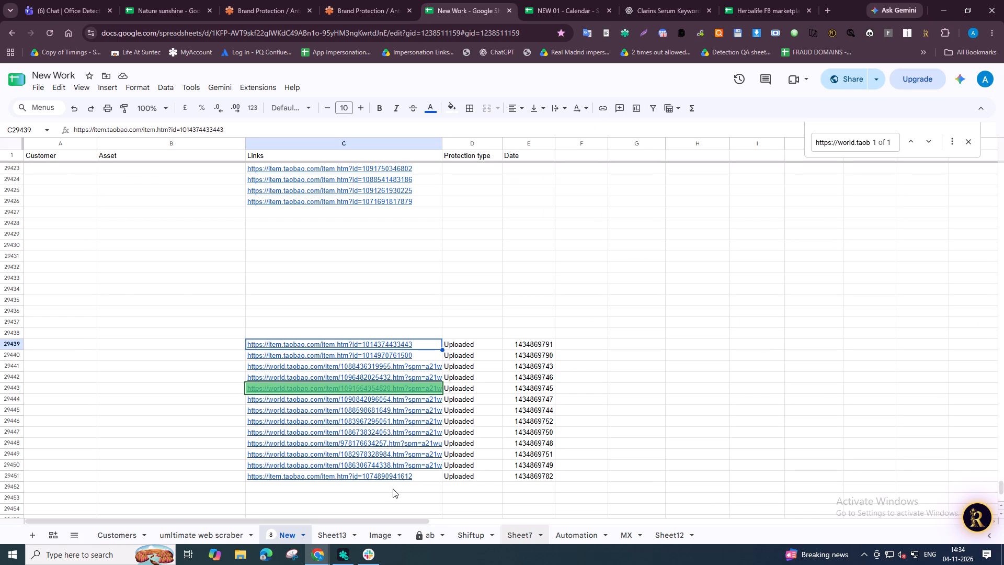
click(395, 488)
click(382, 214)
key(ctrl+v)
key(alt+Tab)
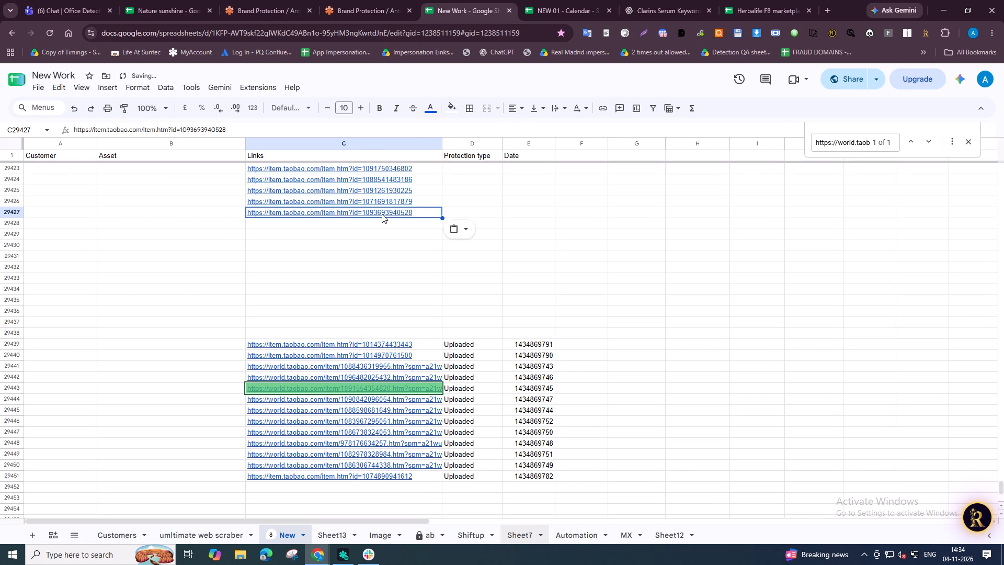
key(ctrl+w)
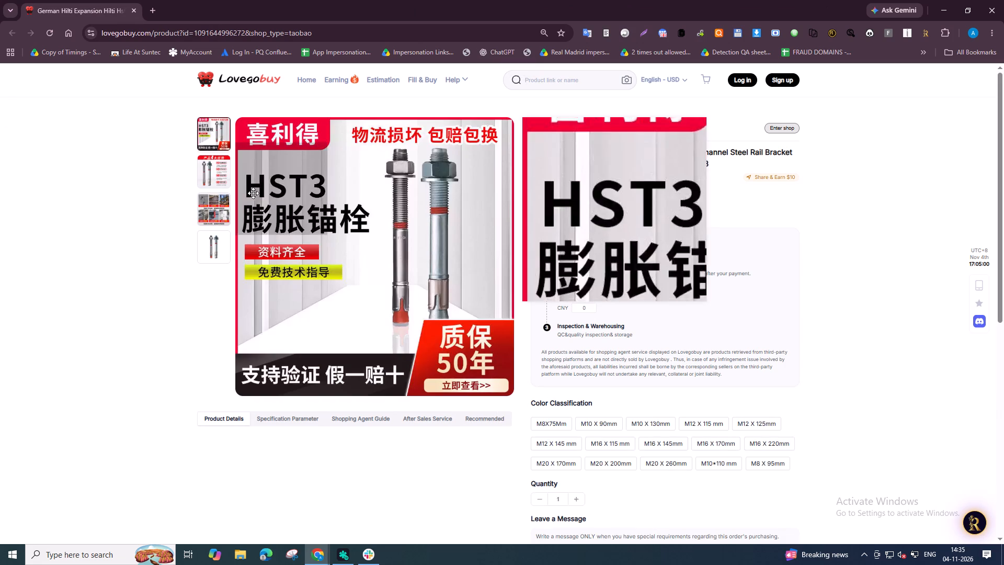
Check the product images of the Hilti Hst4 anchor bolt listing, copy its Taobao product link and close the listing.
click(210, 243)
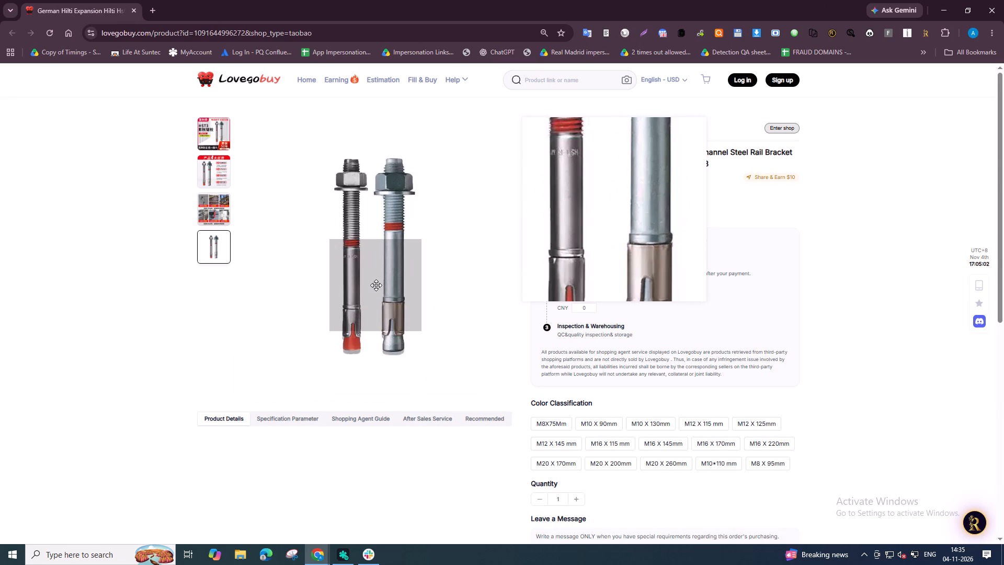
click(210, 218)
click(212, 175)
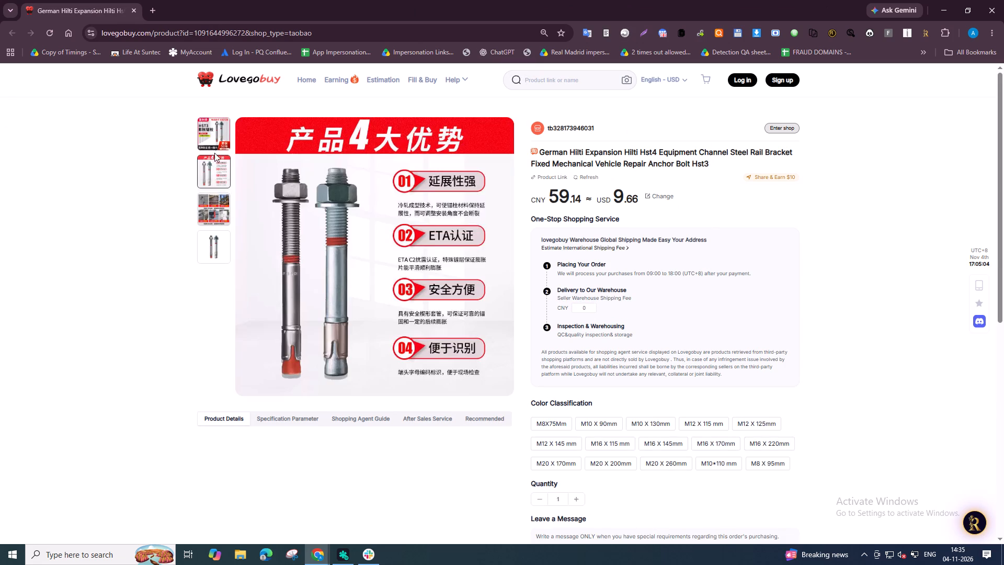
click(218, 157)
click(219, 139)
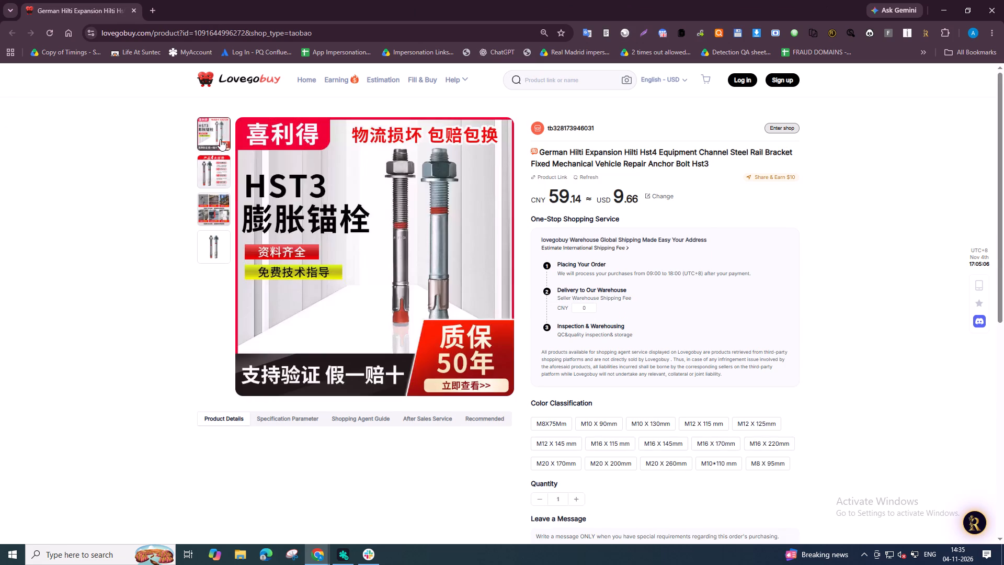
right_click(558, 176)
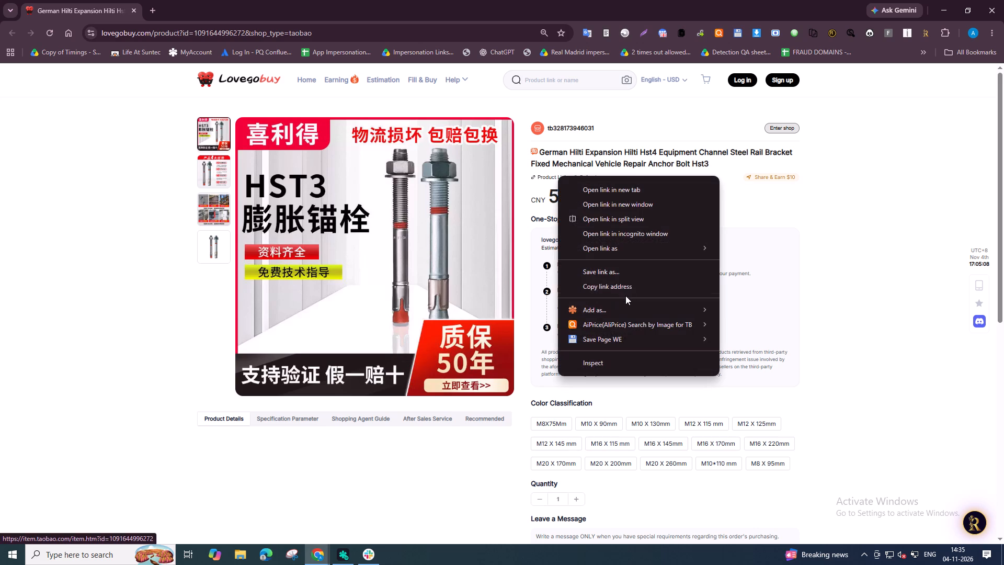
click(629, 287)
key(ctrl+w)
Paste the Hst4 link into the New Work sheet, move it to C29428 directly below the Hsa link and return to the Lovegobuy listings.
click(377, 230)
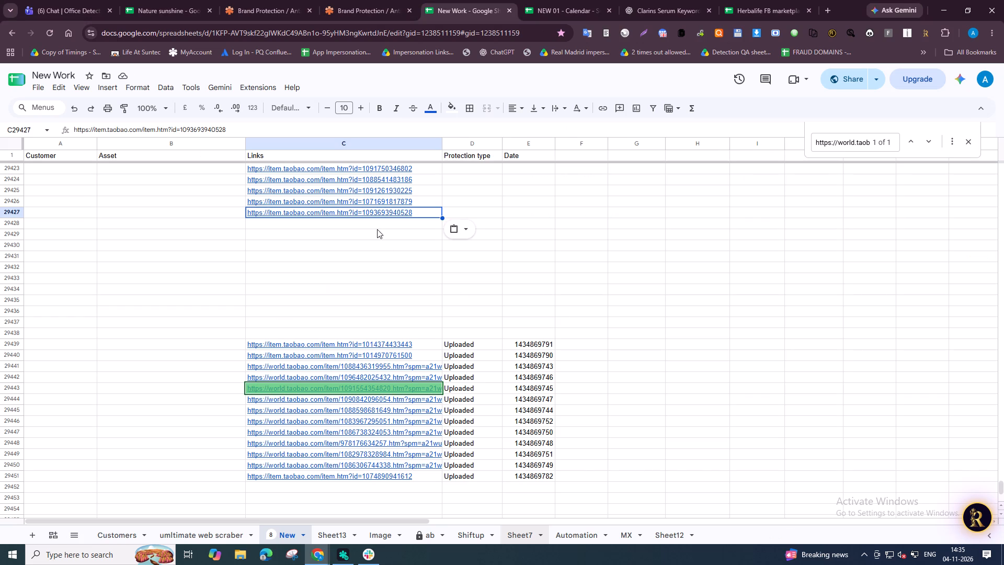
key(ctrl+v)
key(Down)
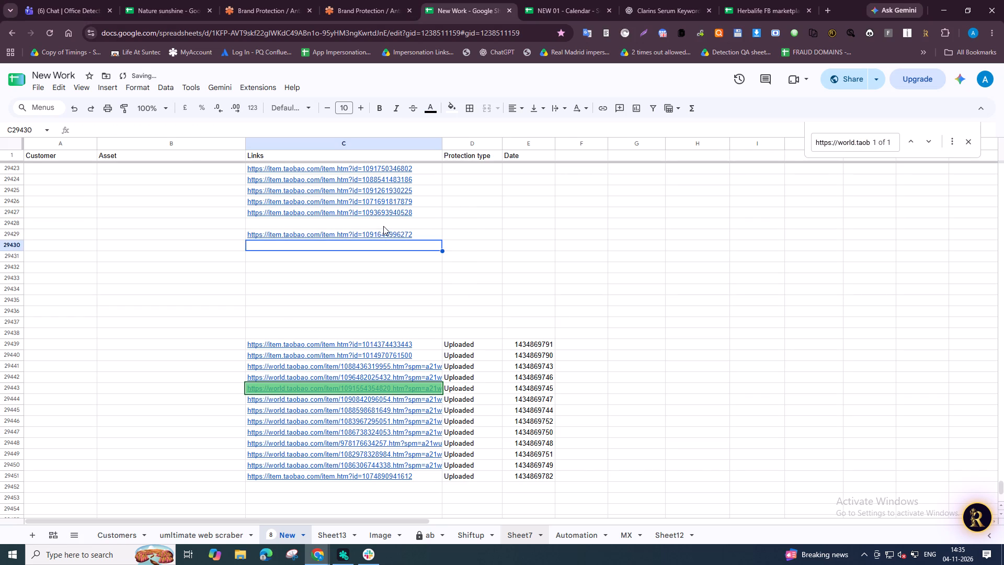
key(Up)
key(ctrl+x)
key(Up)
key(ctrl+v)
key(alt+Tab)
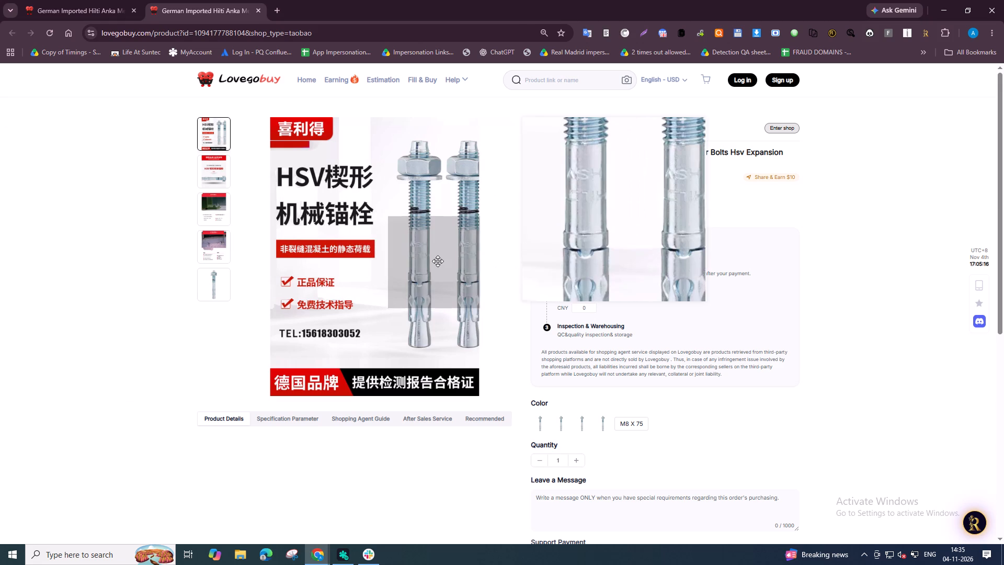
Close the remaining Hilti anchor bolt listings on Lovegobuy and return to the New Work sheet.
key(ctrl+w)
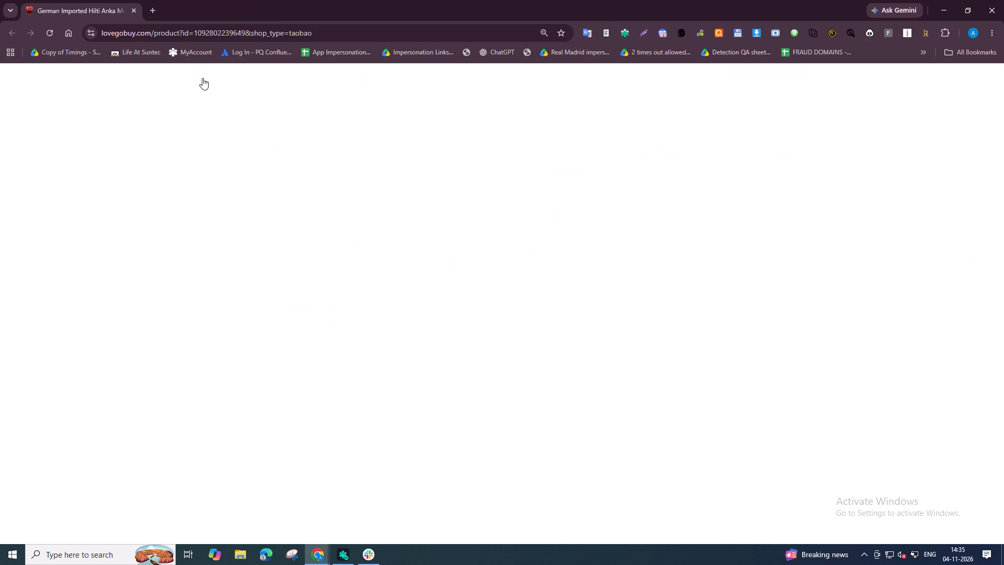
key(ctrl+w)
Submit the Taobao links in C29415:C29428 as Product brand abuse incidents for the asset Hilti - 6 - Anchors.
key(ctrl+shift+Up)
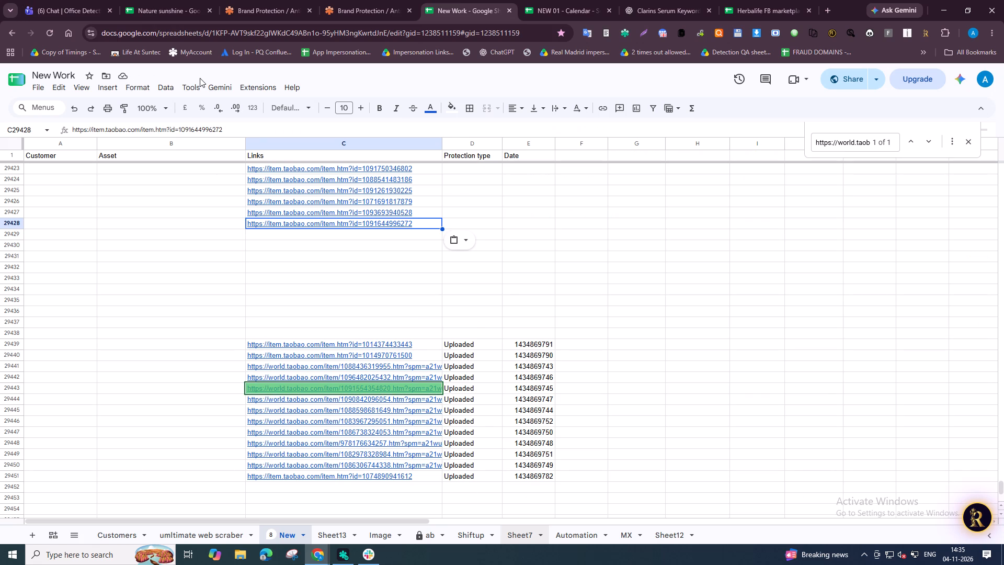
key(ctrl+c)
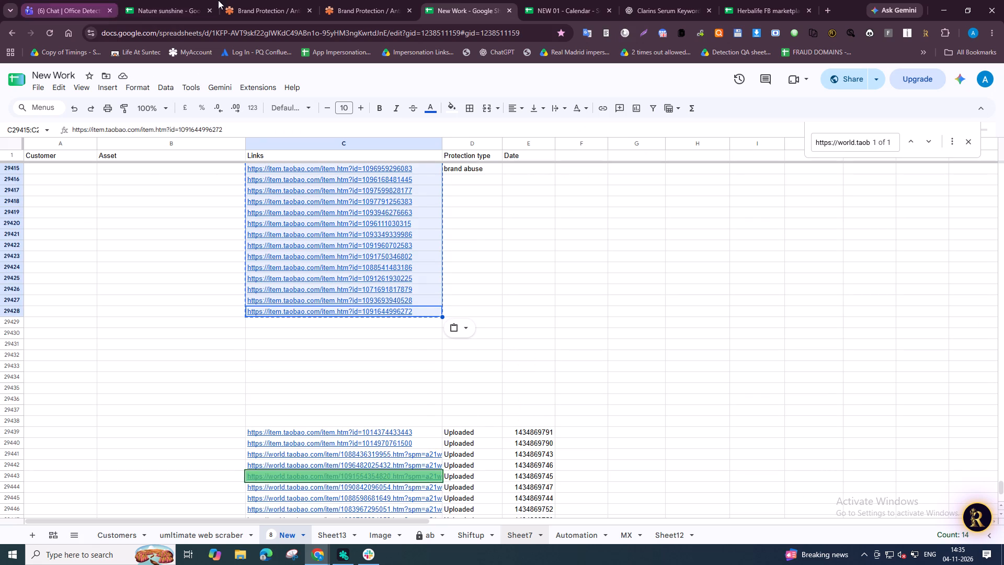
click(291, 0)
click(228, 282)
click(516, 161)
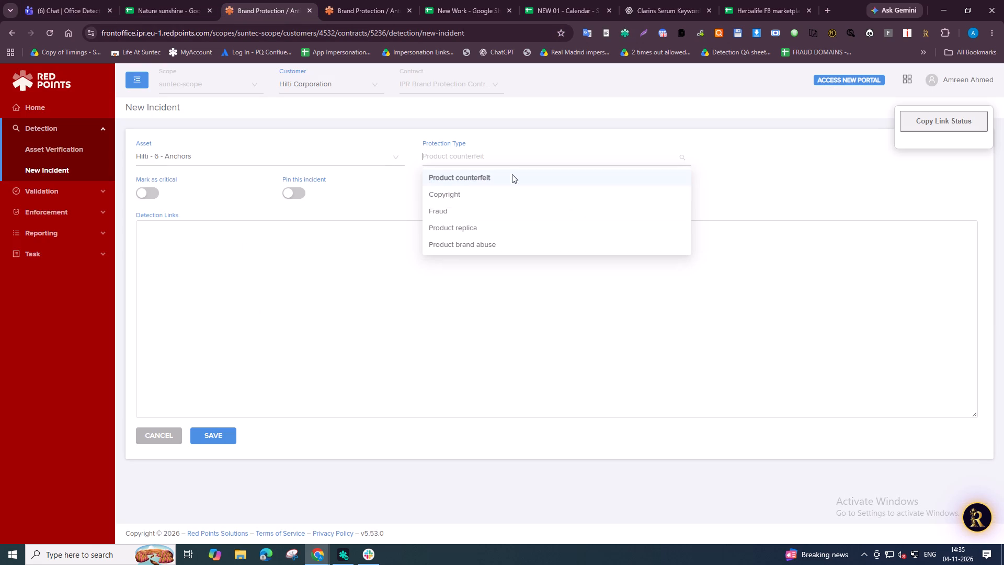
click(463, 249)
click(374, 286)
key(ctrl+v)
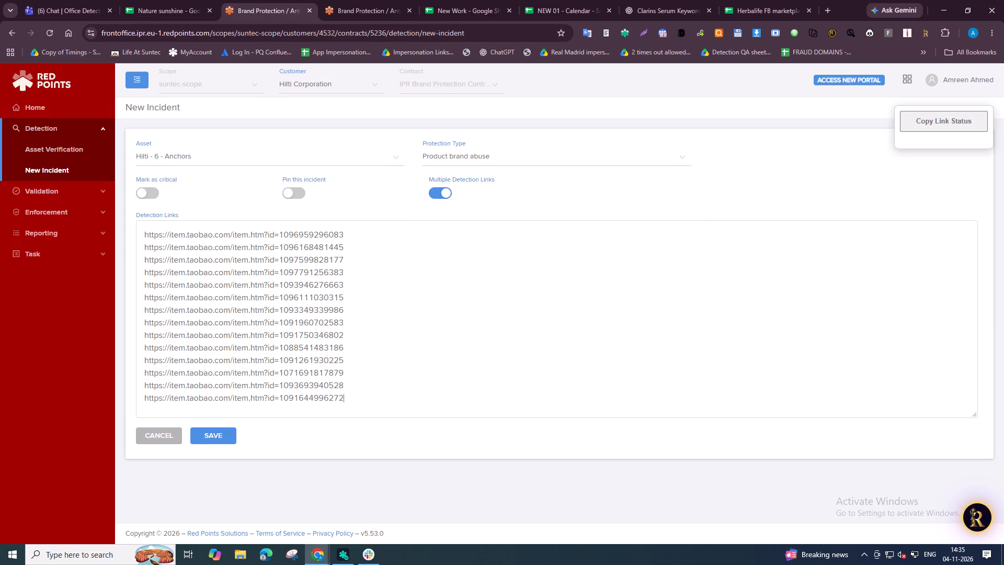
click(461, 0)
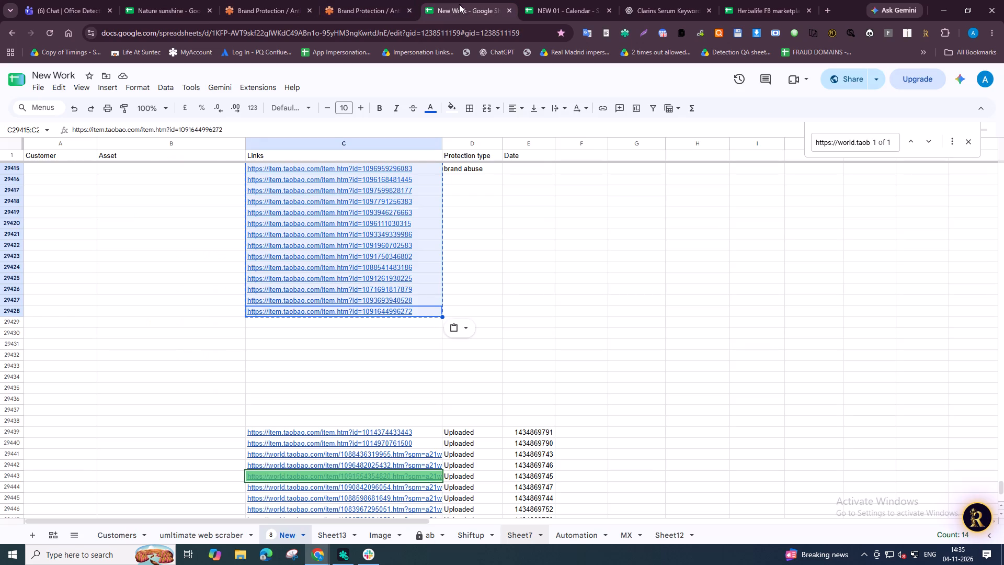
scroll(360, 201, up, 1)
click(274, 0)
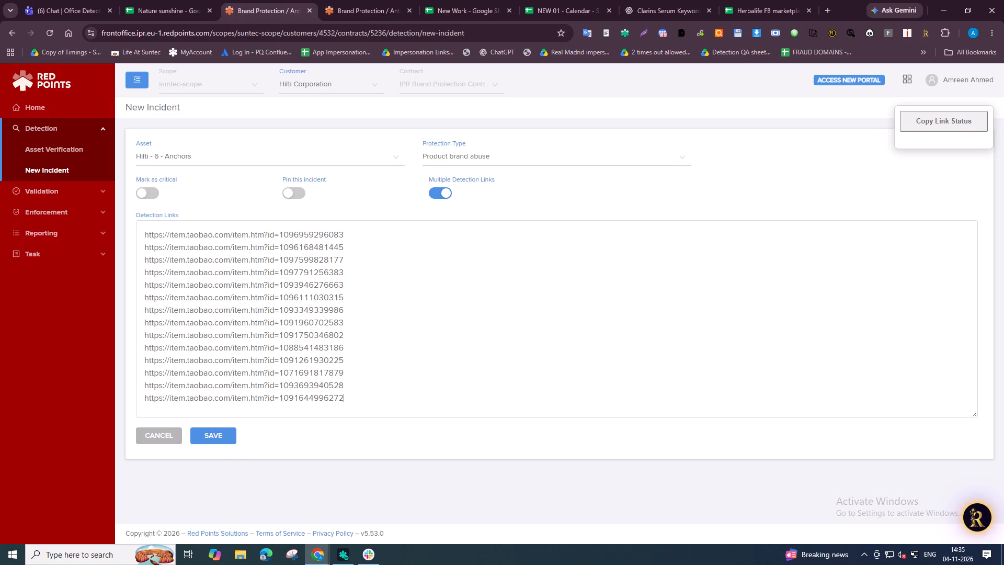
click(223, 438)
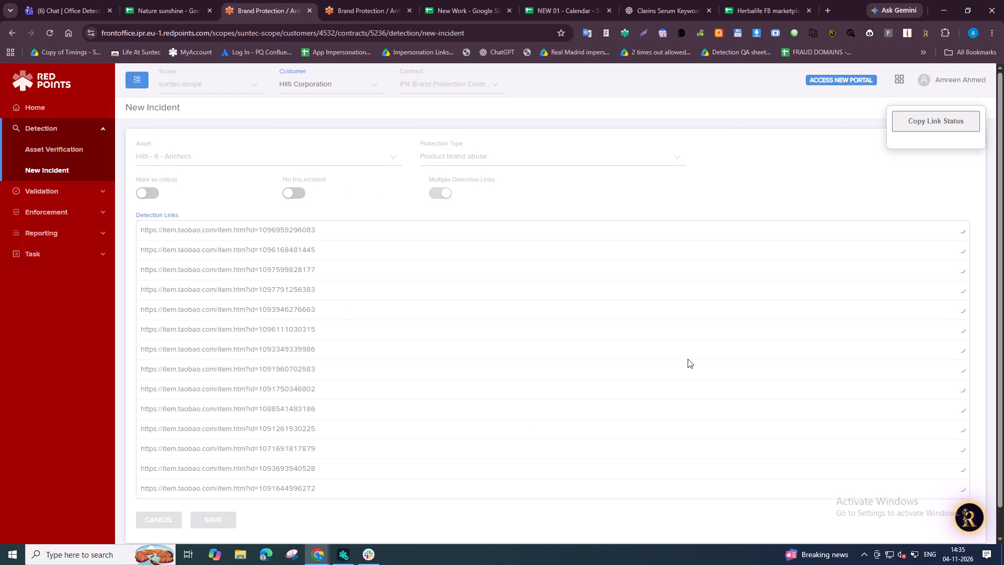
Copy the link status of the submitted incidents and paste it over the links starting at C29415 of the New Work sheet.
click(919, 117)
scroll(847, 218, down, 8)
click(454, 0)
key(ctrl+v)
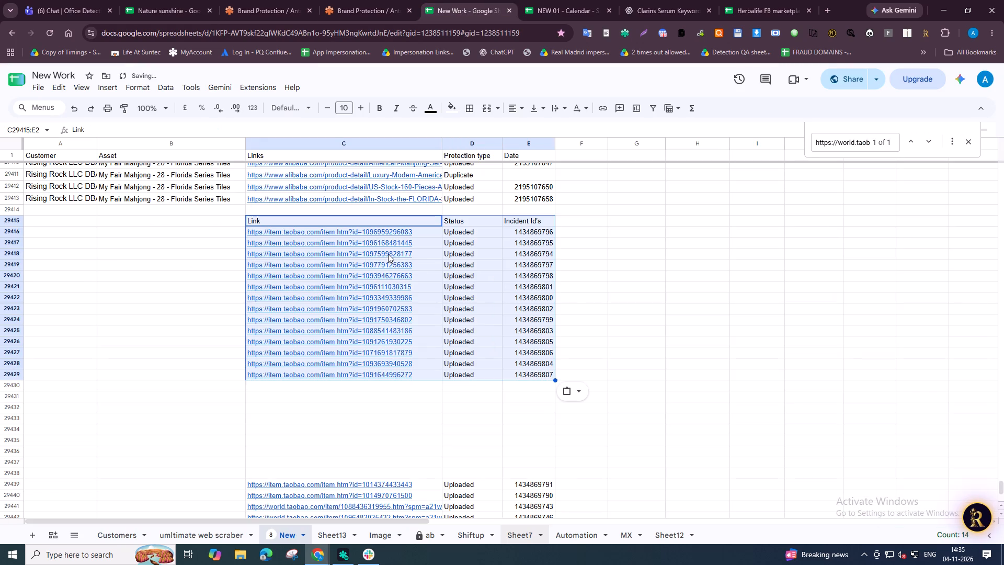
Delete the pasted header in row 29415 and move the links, statuses and incident IDs up one row to start at C29415.
key(Up)
key(Down)
key(ctrl+shift+Right)
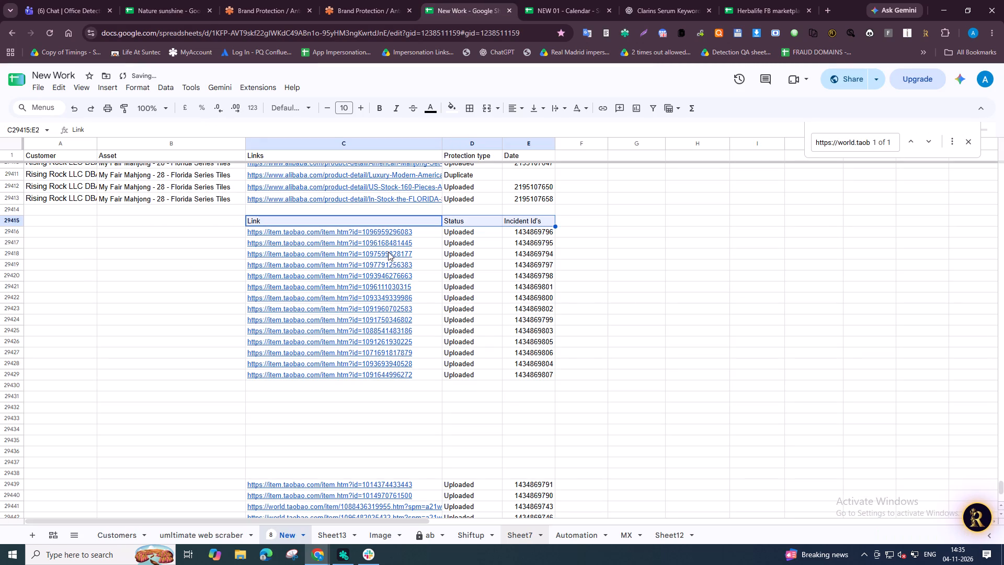
key(Delete)
key(Down)
key(ctrl+shift+Down)
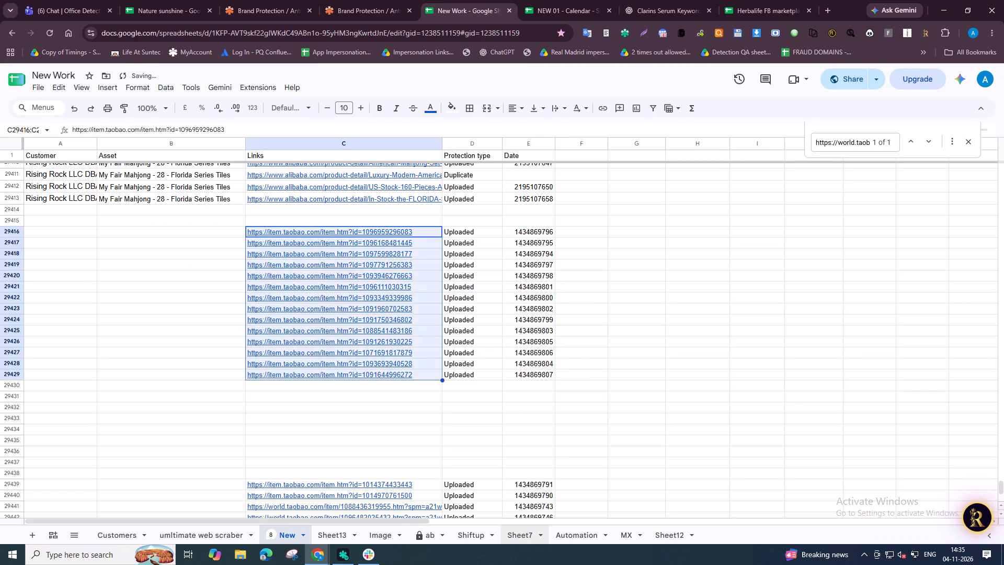
key(ctrl+shift+Right)
key(ctrl+x)
key(Up)
key(ctrl+v)
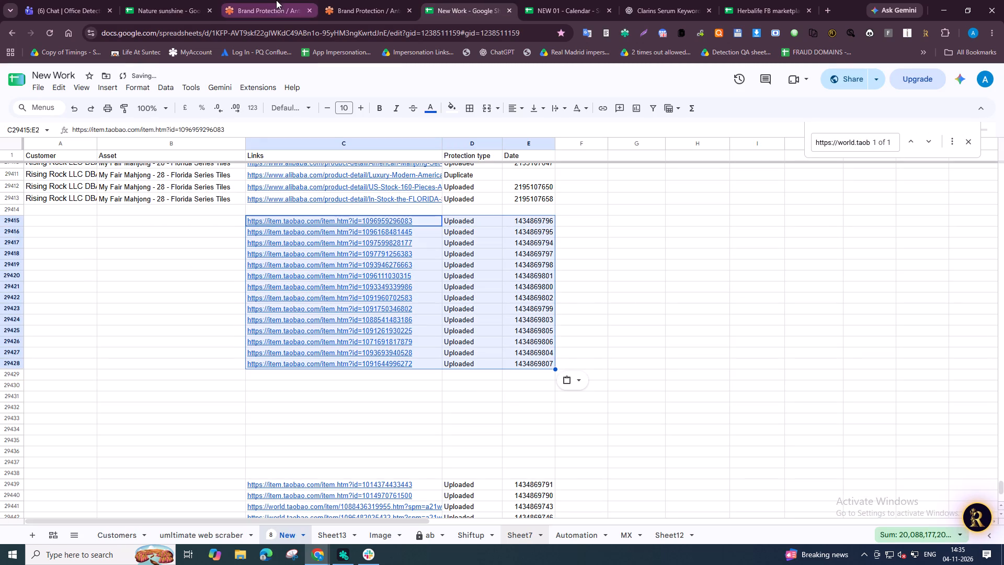
Search the computer for the Kuro app and launch it.
click(115, 549)
text(kuro)
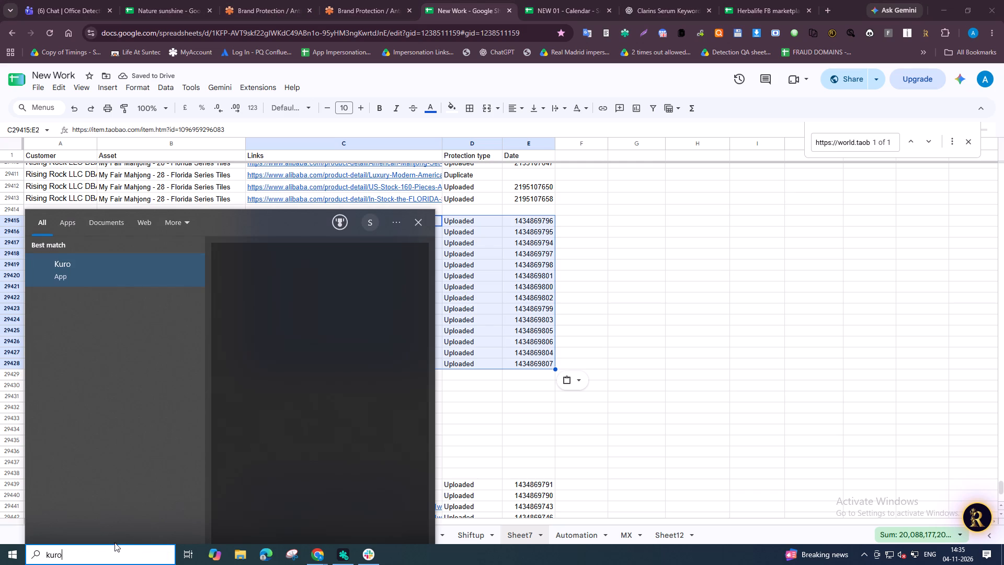
click(177, 275)
Copy the asset name Hilti - 6 - Anchors from the incident form and fill it into B29415:B29428 of the New Work sheet.
click(687, 276)
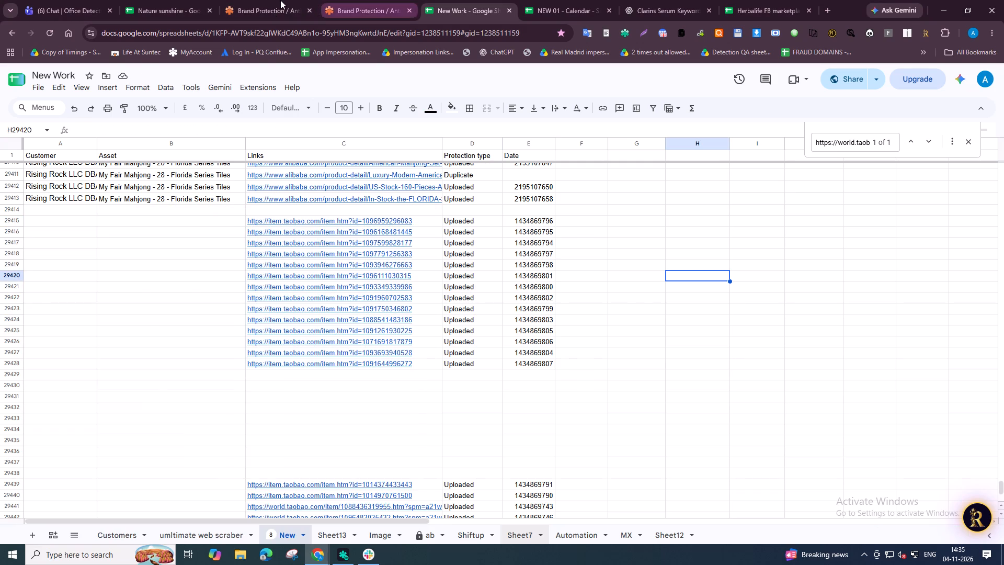
click(224, 0)
scroll(399, 134, up, 12)
alt+click(301, 157)
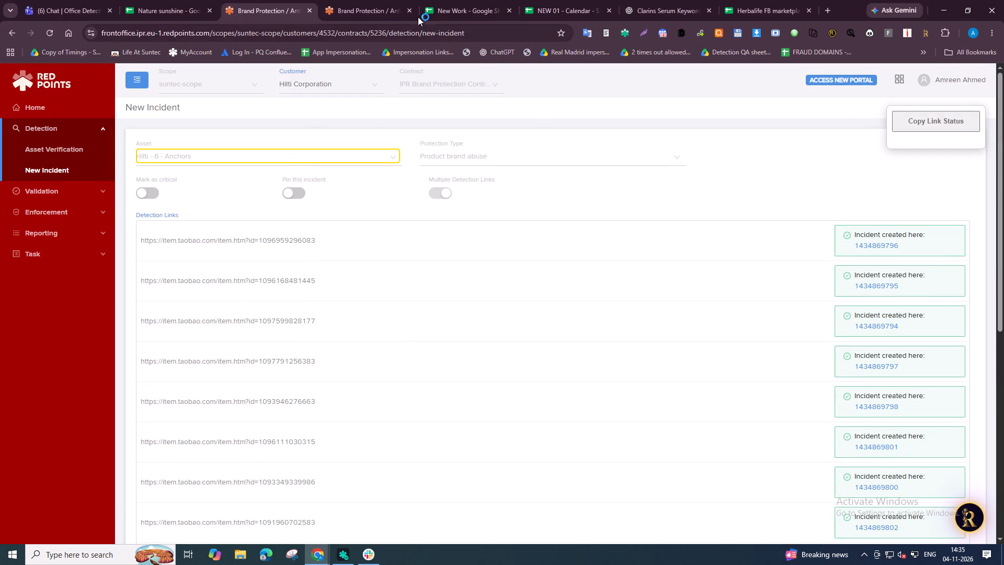
click(469, 0)
click(221, 217)
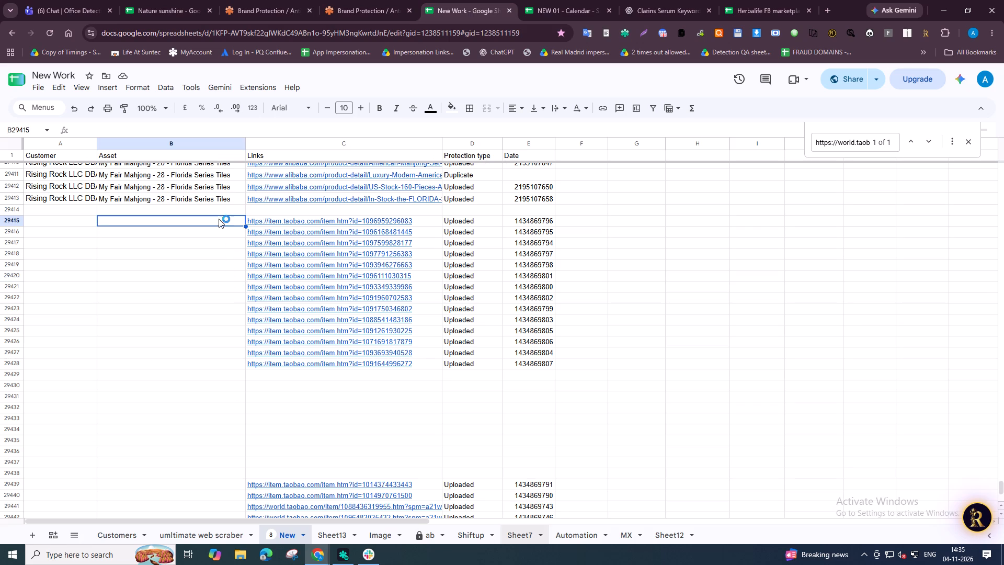
key(ctrl+v)
shift+click(230, 361)
key(ctrl+d)
click(215, 393)
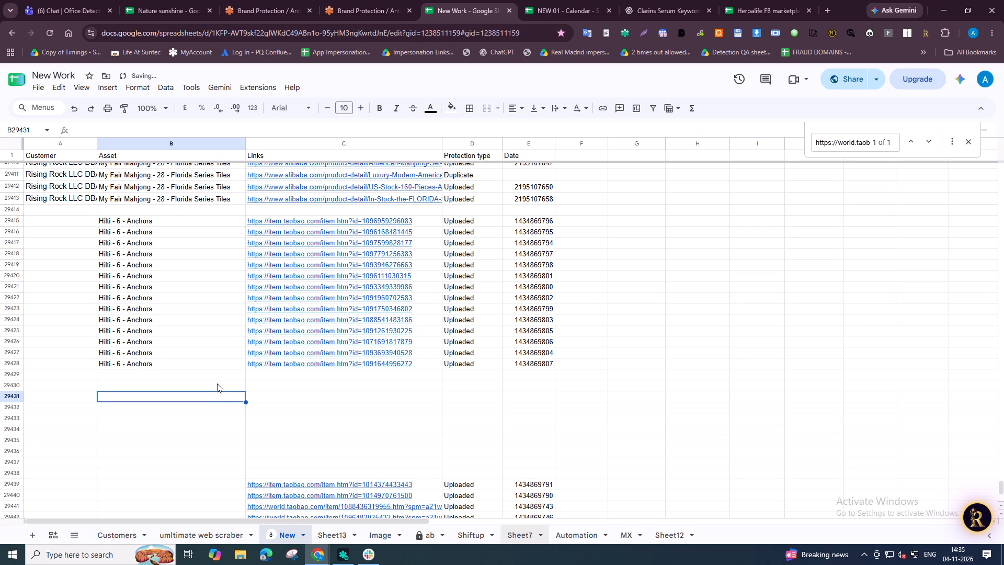
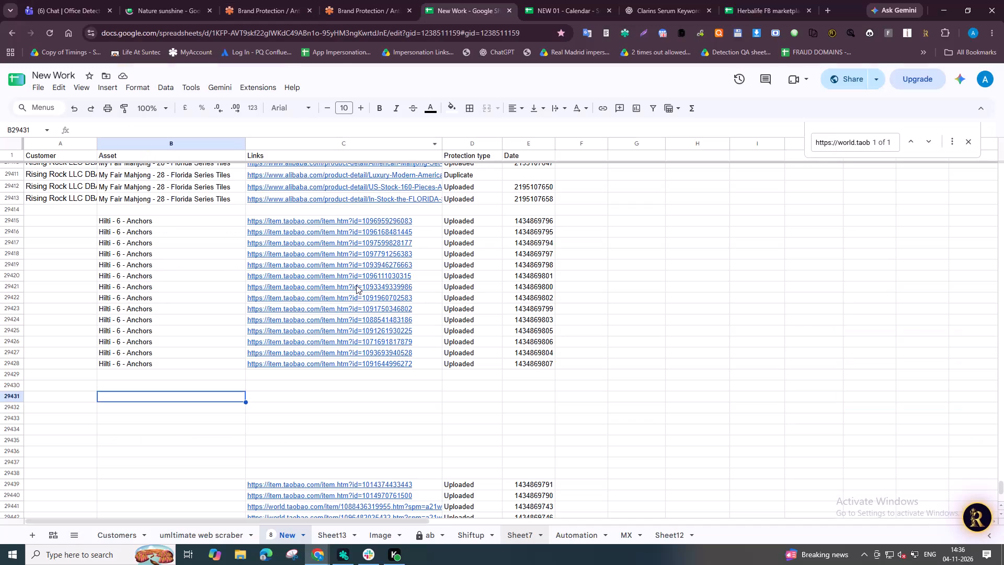
Copy the protection type Product brand abuse from the incident form and fill it into F29415:F29428 of the New Work sheet.
scroll(296, 364, down, 1)
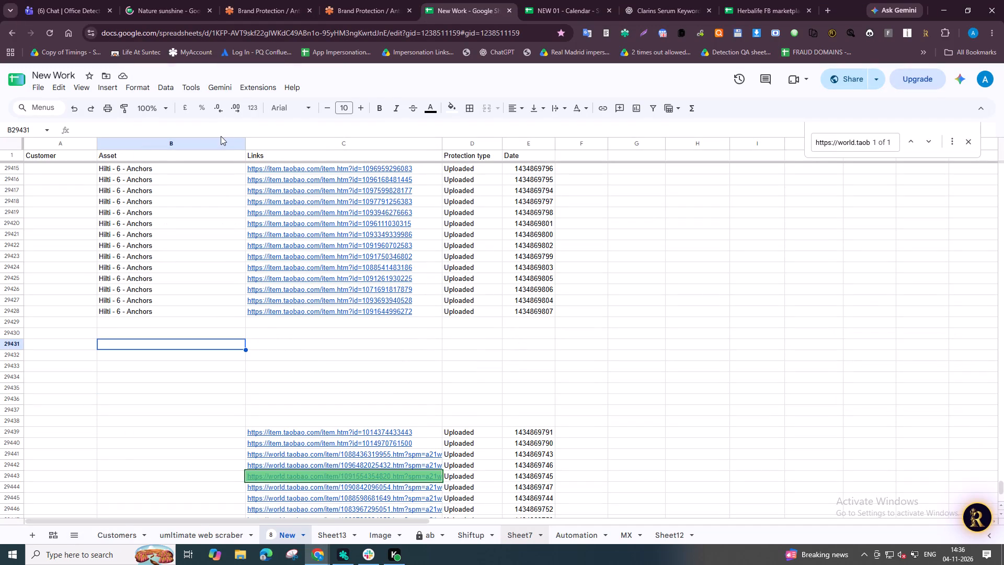
click(301, 0)
scroll(307, 116, up, 5)
alt+click(490, 156)
click(507, 0)
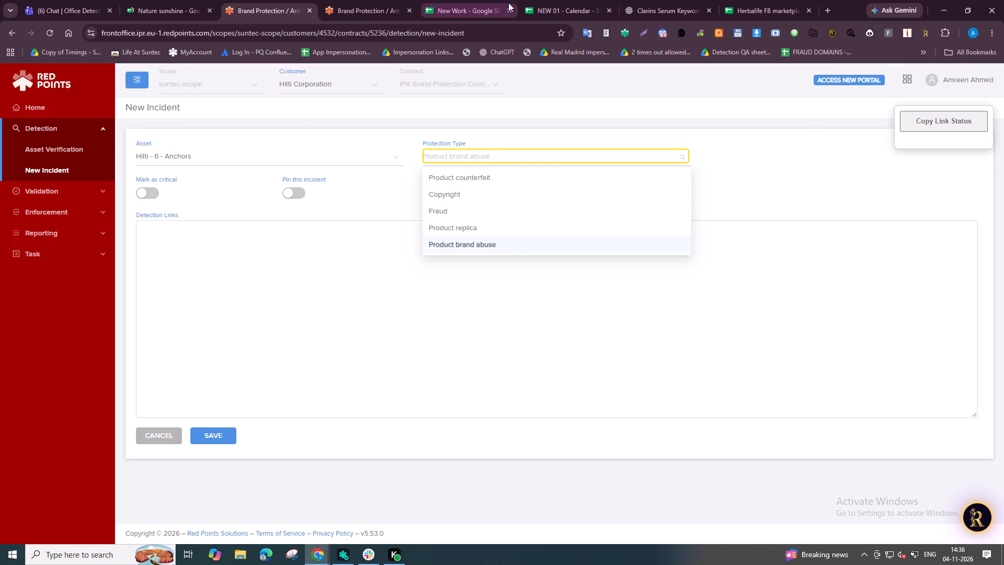
scroll(544, 233, up, 2)
click(567, 279)
key(ctrl+v)
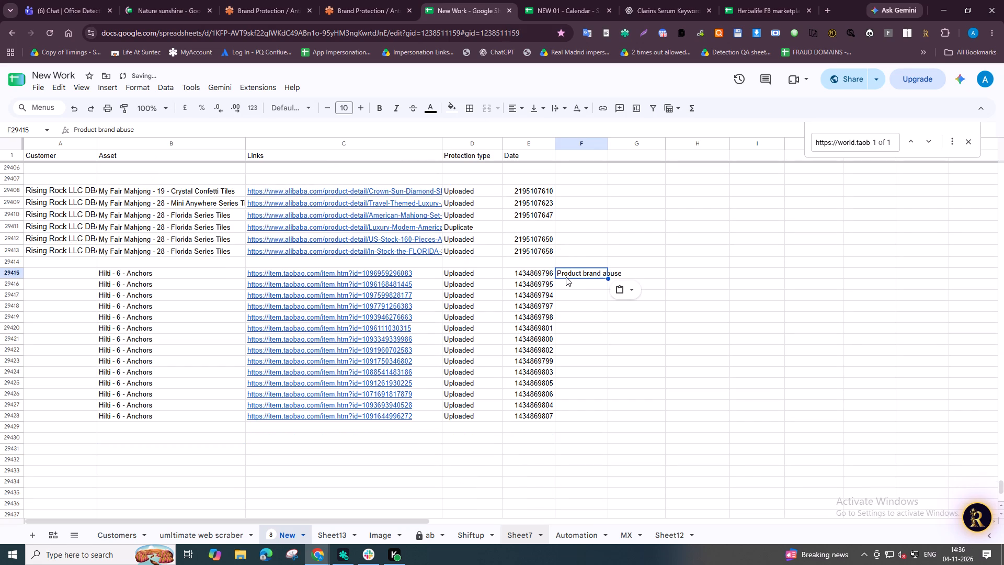
key(Left)
key(ctrl+Down)
key(Right)
key(ctrl+shift+Up)
key(ctrl+d)
Move the links, statuses and incident IDs in C29439:E29451 up to start at C29429, directly below the existing Hilti rows.
key(Left)
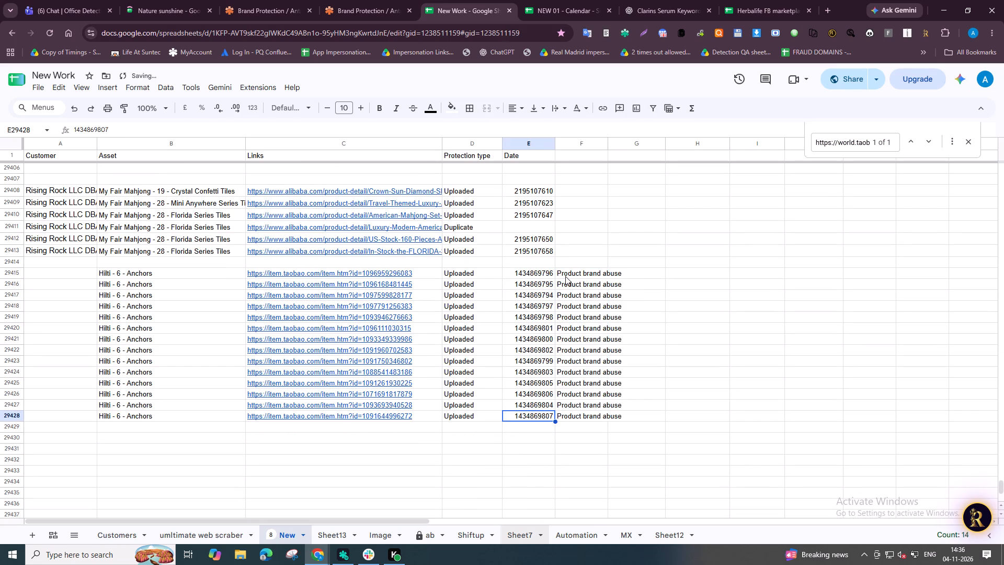
key(Left)
key(Left)
key(ctrl+Down)
key(ctrl+shift+Down)
key(shift+Right)
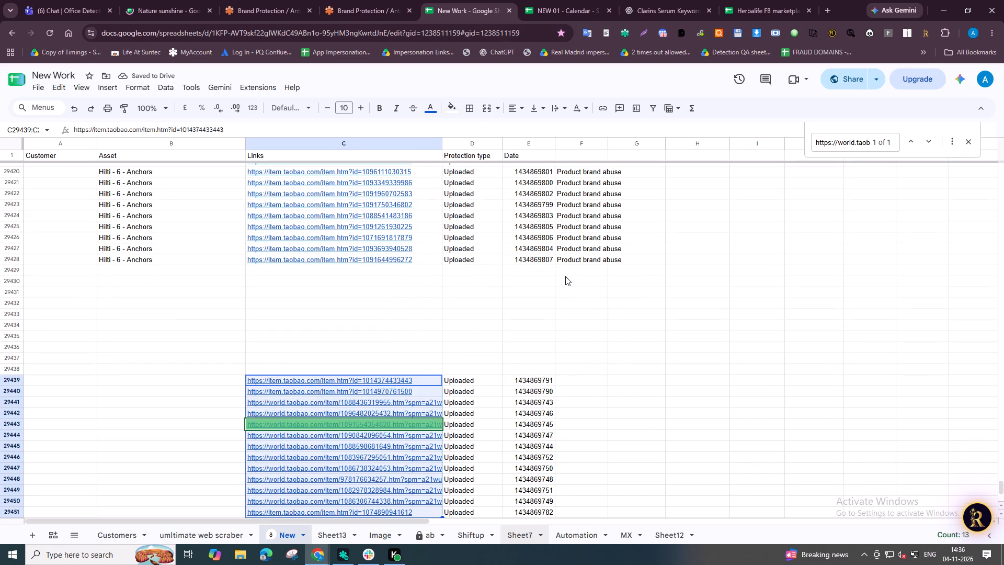
key(shift+Right)
key(ctrl+x)
key(ctrl+Up)
key(Down)
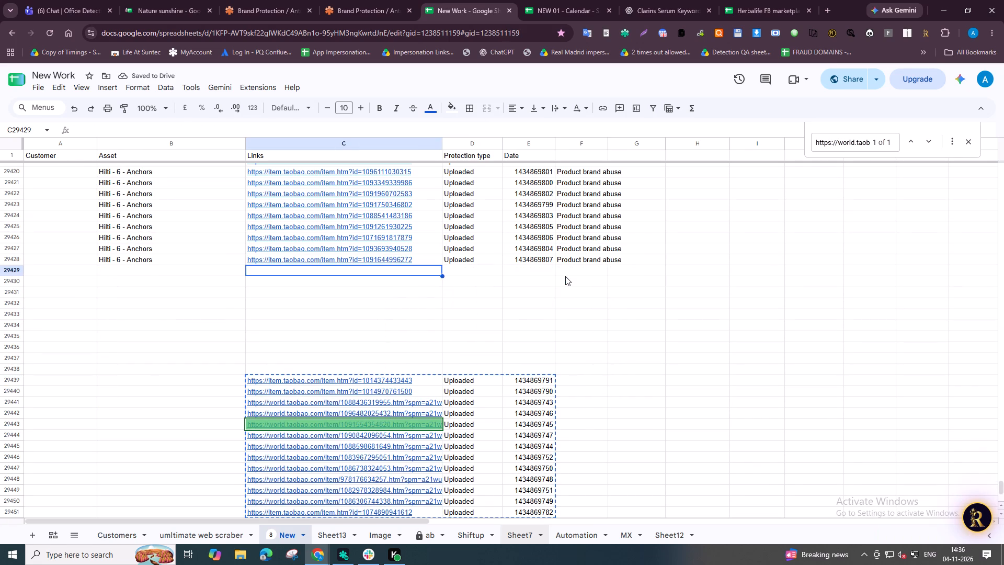
key(ctrl+v)
Fill the asset name Hilti - 6 - Anchors down column B through row 29441.
key(ctrl+Down)
key(Left)
key(ctrl+shift+Up)
key(ctrl+d)
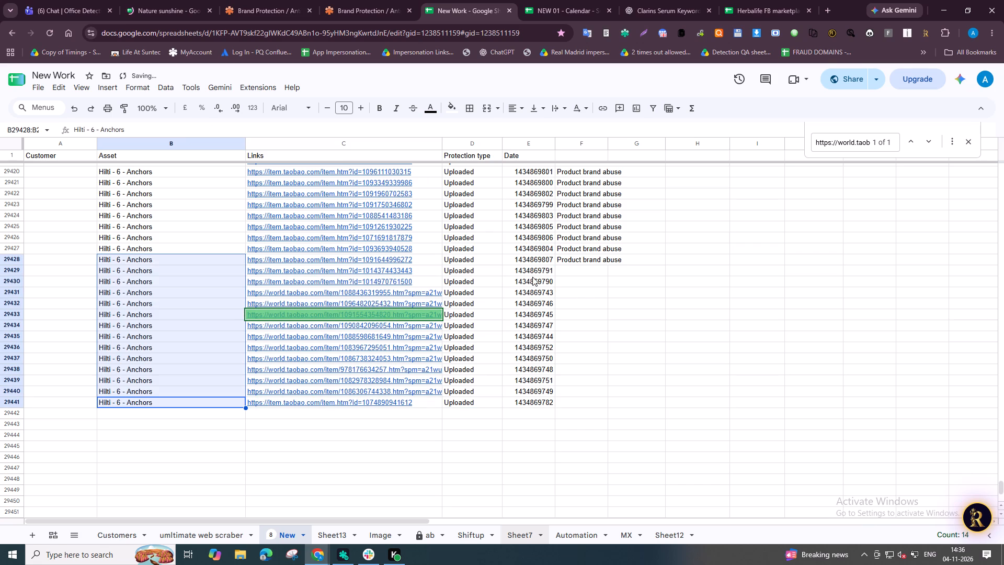
Set the incident form's protection type to Product counterfeit, copy it and fill it into F29429:F29441 of the New Work sheet.
click(264, 0)
click(466, 155)
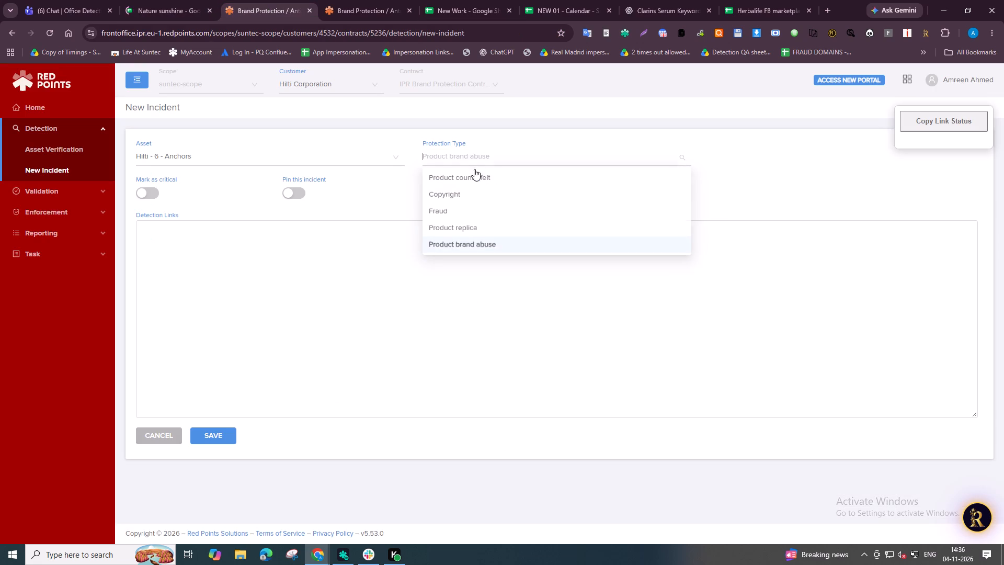
click(493, 178)
alt+click(488, 165)
click(506, 0)
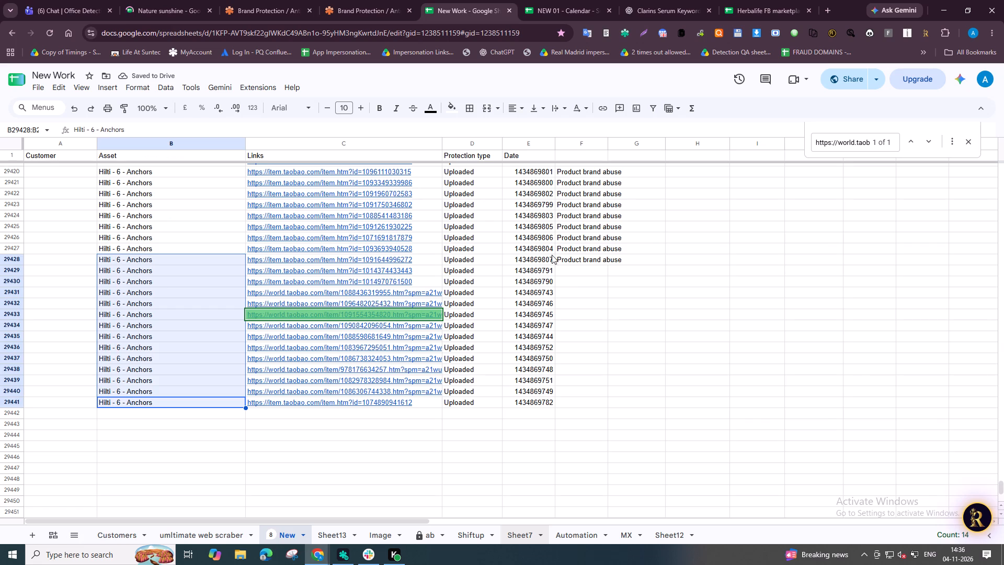
click(575, 268)
key(ctrl+v)
key(Left)
key(ctrl+Down)
key(Right)
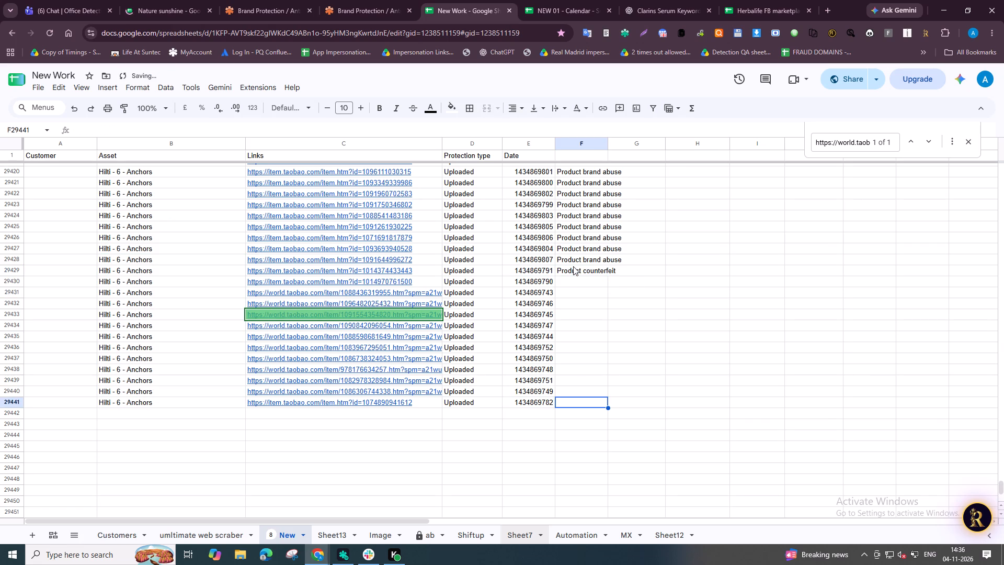
key(ctrl+shift+Up)
key(ctrl+d)
Copy the customer name Hilti Corporation from the incident form and fill it into A29415:A29441 of the New Work sheet.
key(Left)
key(Left)
key(Left)
key(Left)
key(Left)
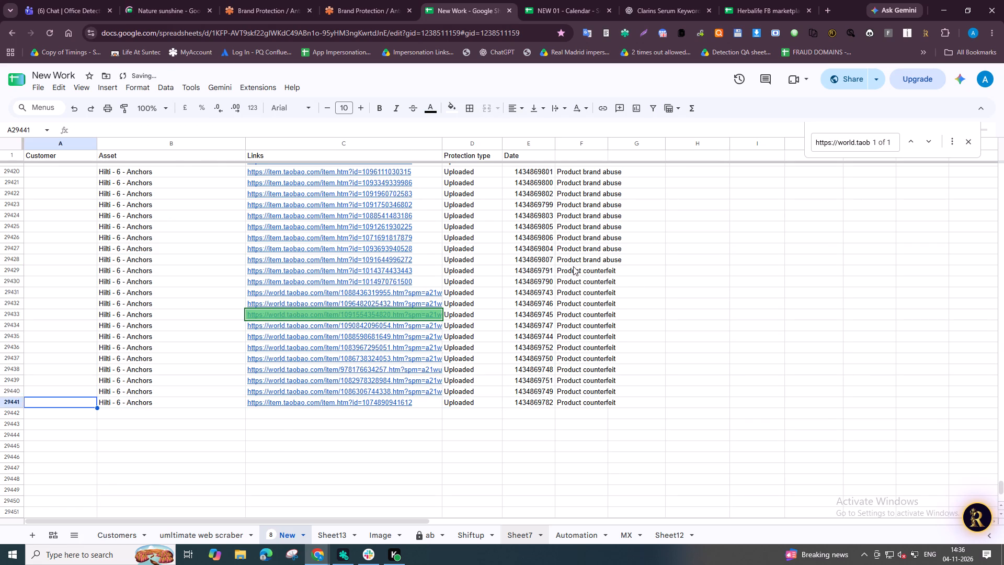
key(ctrl+Up)
click(309, 0)
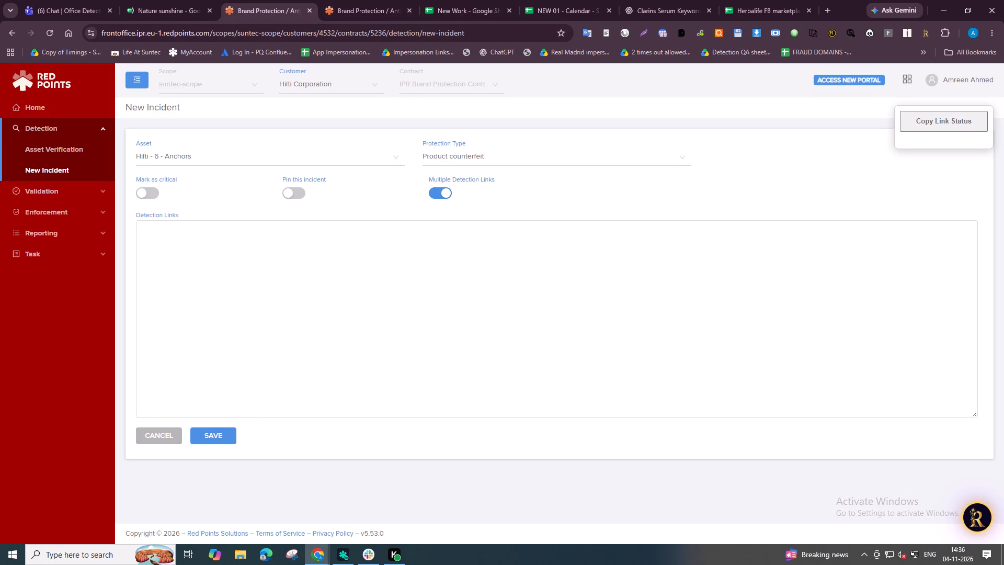
alt+click(356, 91)
click(466, 0)
click(61, 189)
key(ctrl+v)
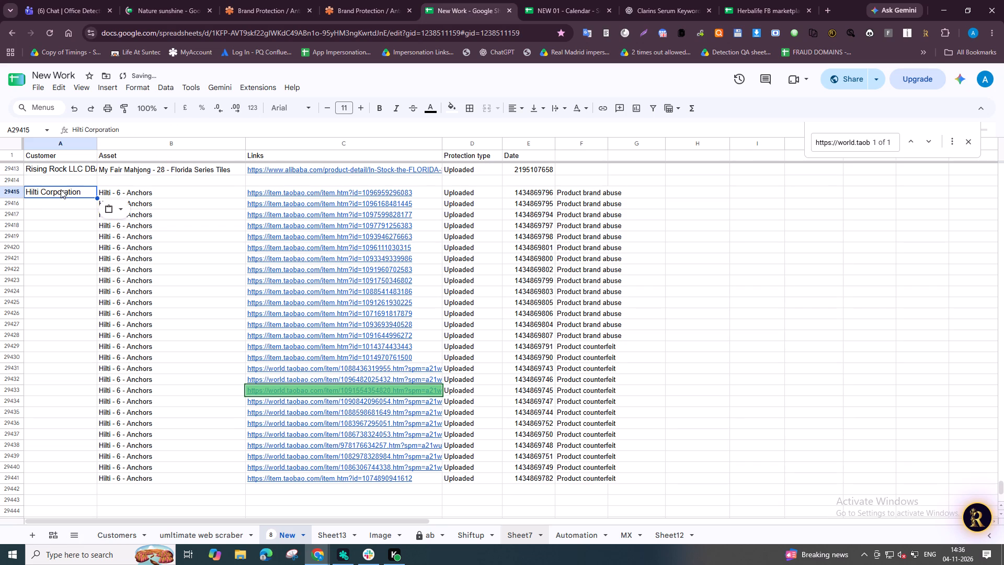
key(Right)
key(ctrl+Down)
key(Left)
key(ctrl+shift+Up)
key(ctrl+d)
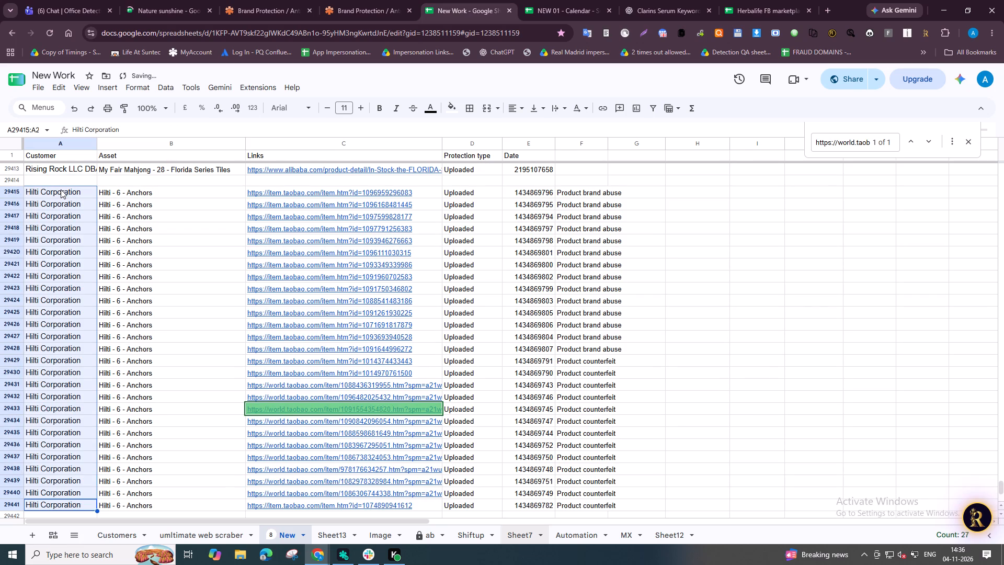
Count the Hilti link statuses in D29415:D29441.
click(482, 311)
key(ctrl+Up)
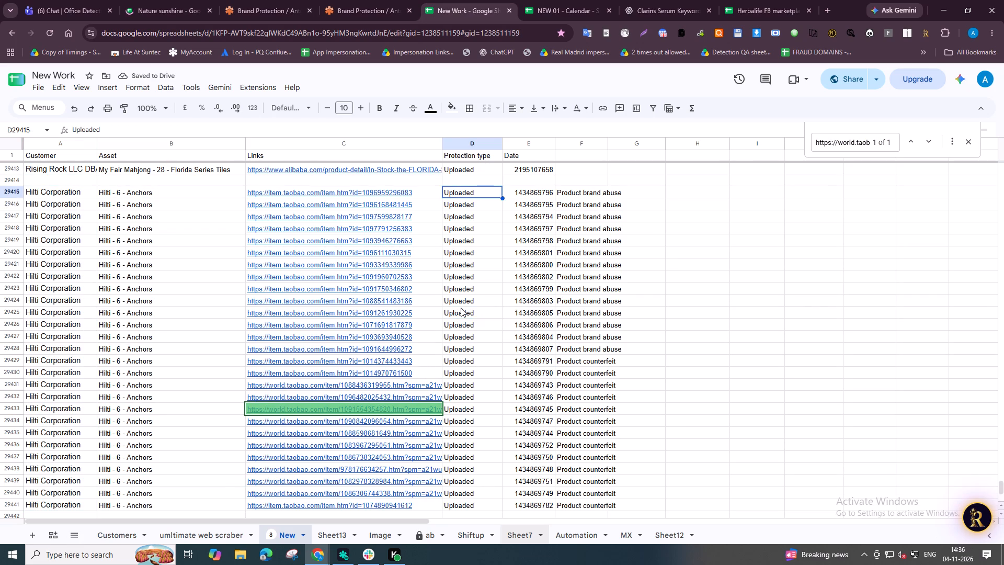
key(ctrl+shift+Down)
scroll(527, 301, down, 4)
click(714, 349)
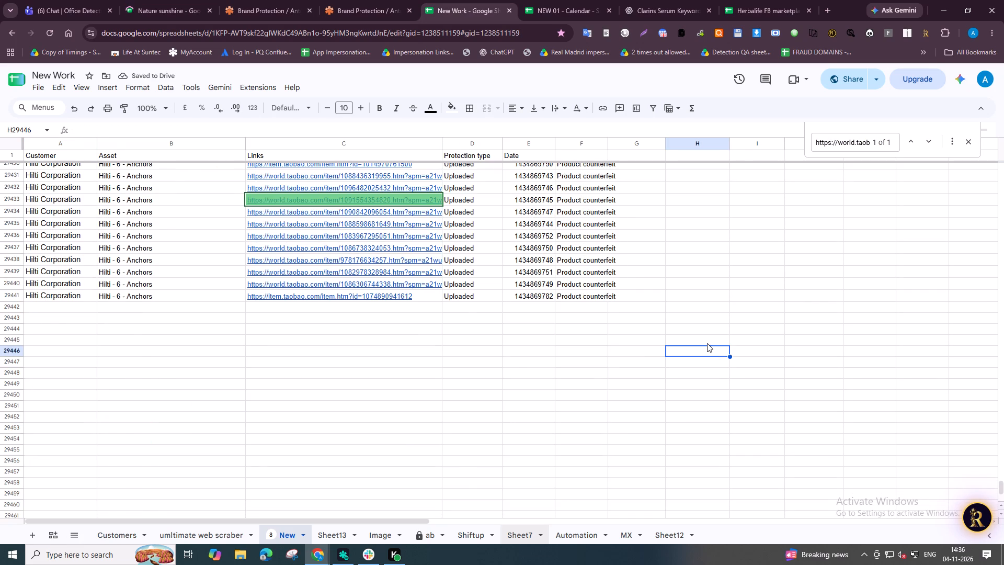
Enter 27 in both count columns, I29158 and J29158, of the Hilti Corporation row in the customer summary table.
key(ctrl+Up)
key(ctrl+Up)
key(Down)
key(Down)
key(Down)
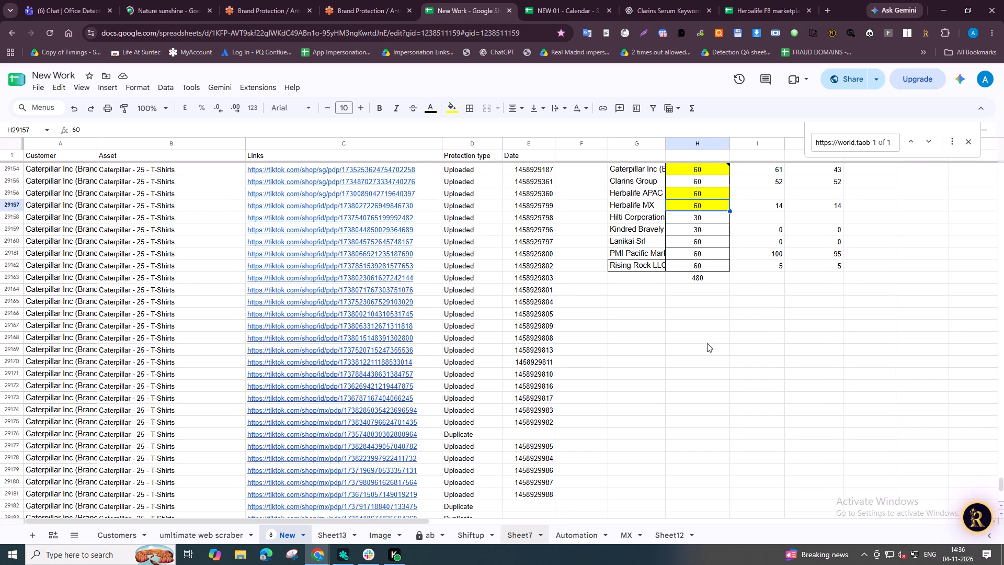
key(Right)
key(Down)
text(27)
key(Right)
text(27)
key(Right)
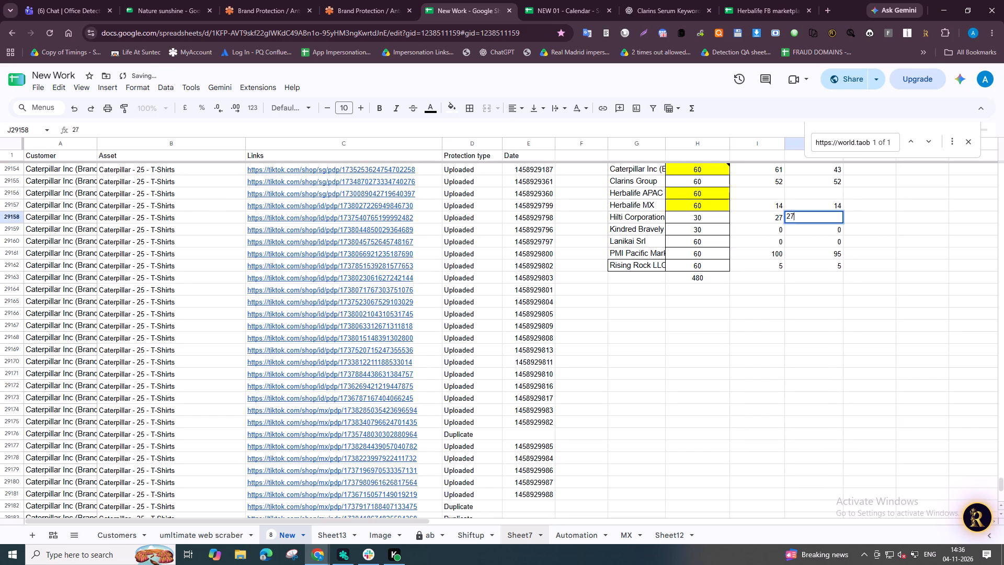
Check the sum of the second count column, J29154:J29162, in the customer summary table and close the find bar.
key(Up)
key(Left)
key(Left)
key(Up)
key(Up)
key(Up)
key(Up)
key(Up)
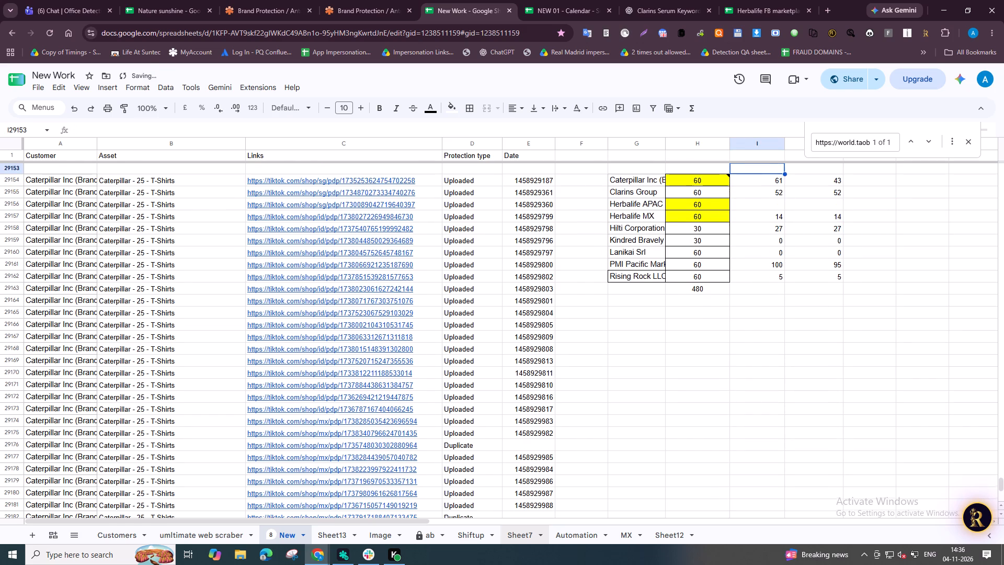
key(Right)
key(Down)
key(Down)
key(ctrl+shift+Down)
key(ctrl+shift+Down)
key(ctrl+shift+Down)
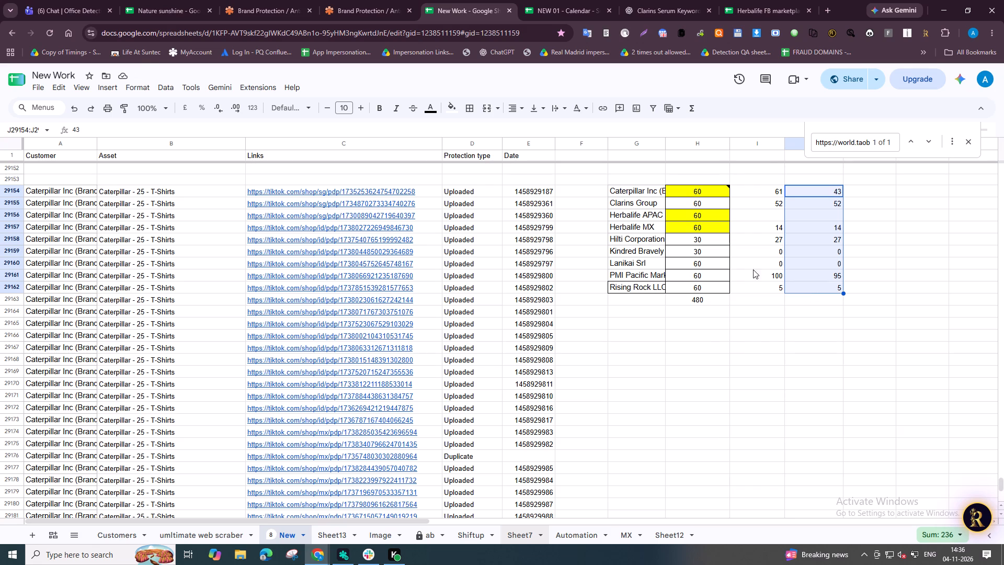
click(972, 146)
click(791, 331)
key(ctrl+End)
key(ctrl+Left)
key(ctrl+Left)
key(ctrl+Up)
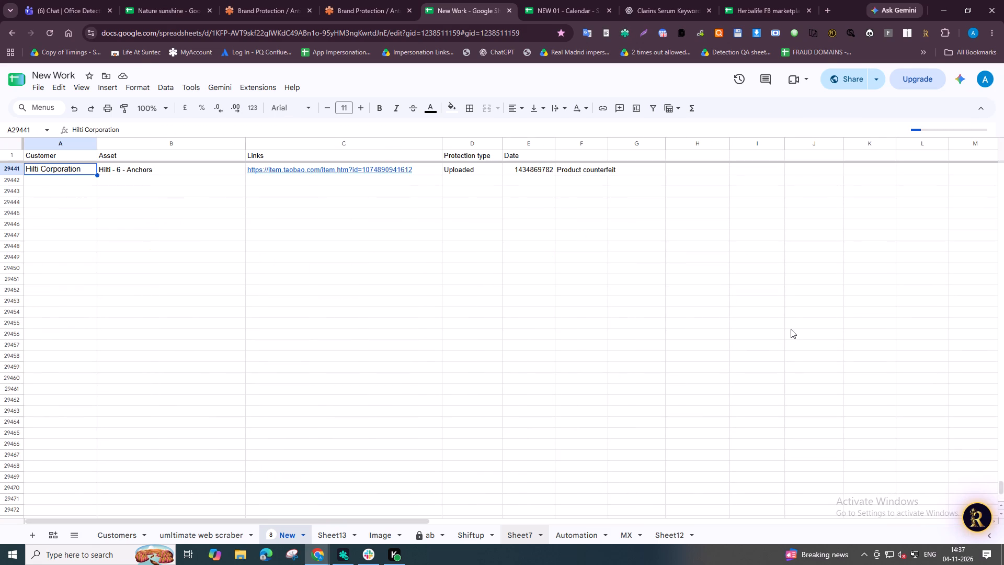
click(765, 341)
key(ctrl+Up)
scroll(756, 344, up, 4)
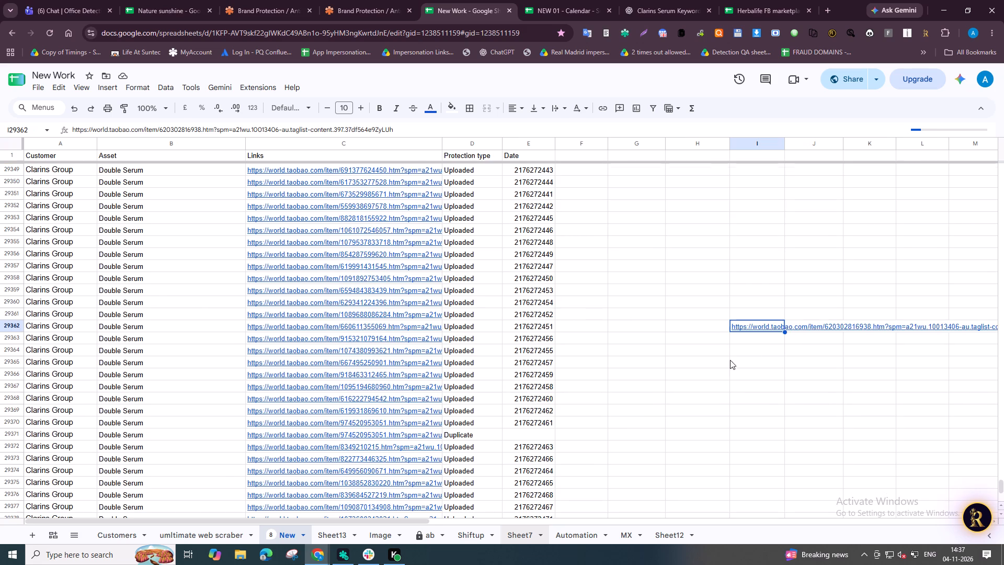
scroll(722, 366, down, 1)
double_click(198, 129)
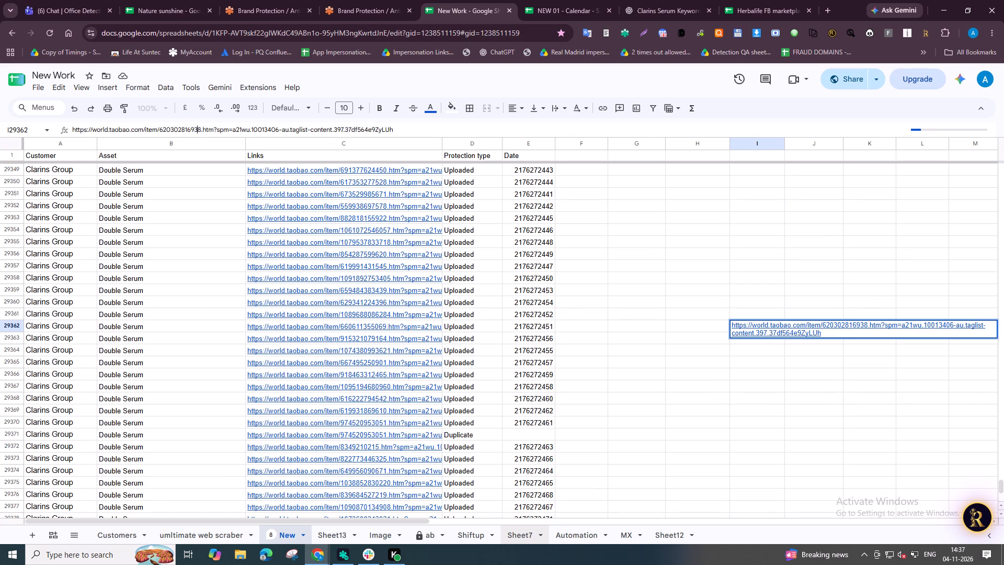
key(ctrl+c)
Switch to the Brand – Vendor IN browser window of the Tuinet intranet.
key(alt+Tab)
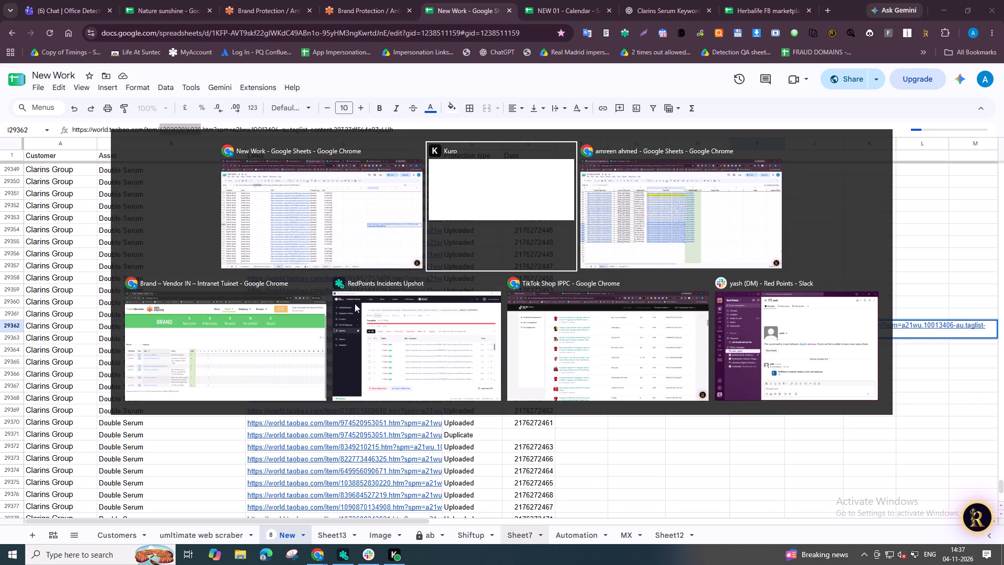
alt+click(287, 385)
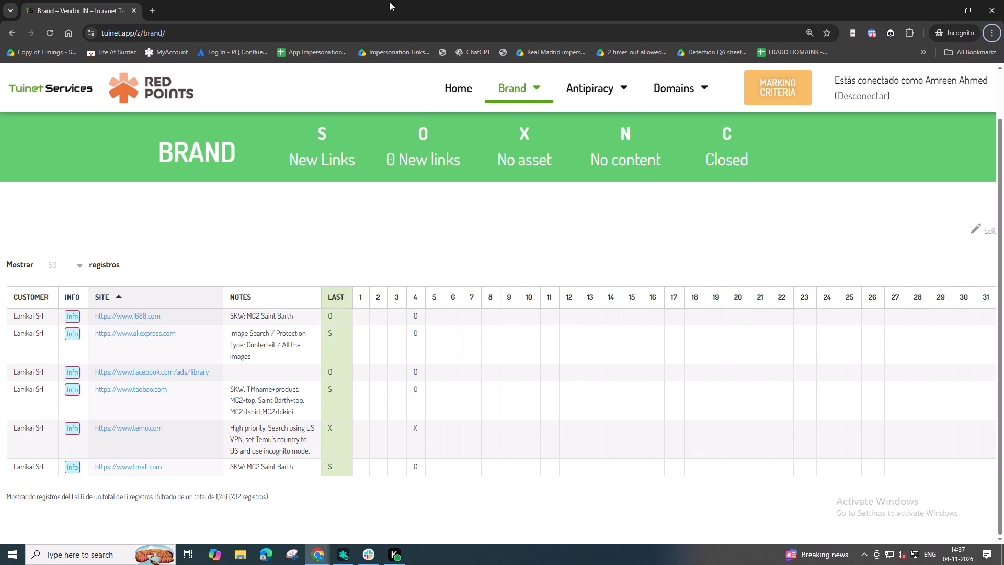
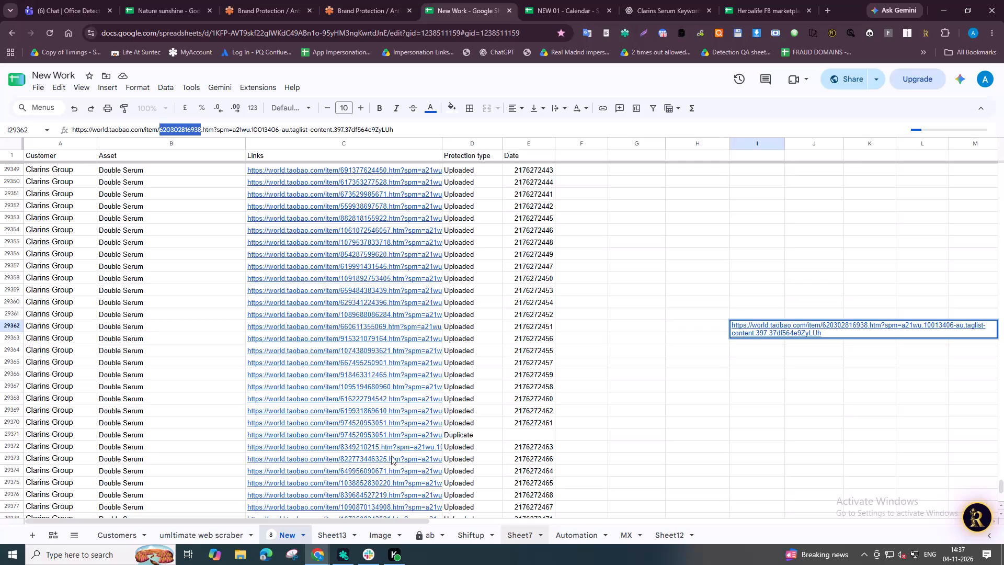
key(ctrl+n)
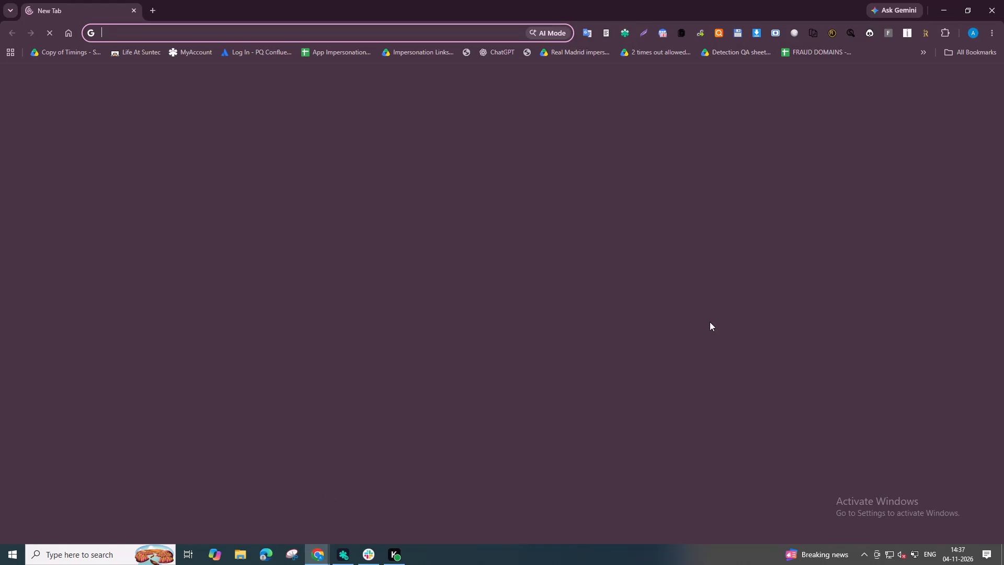
click(703, 330)
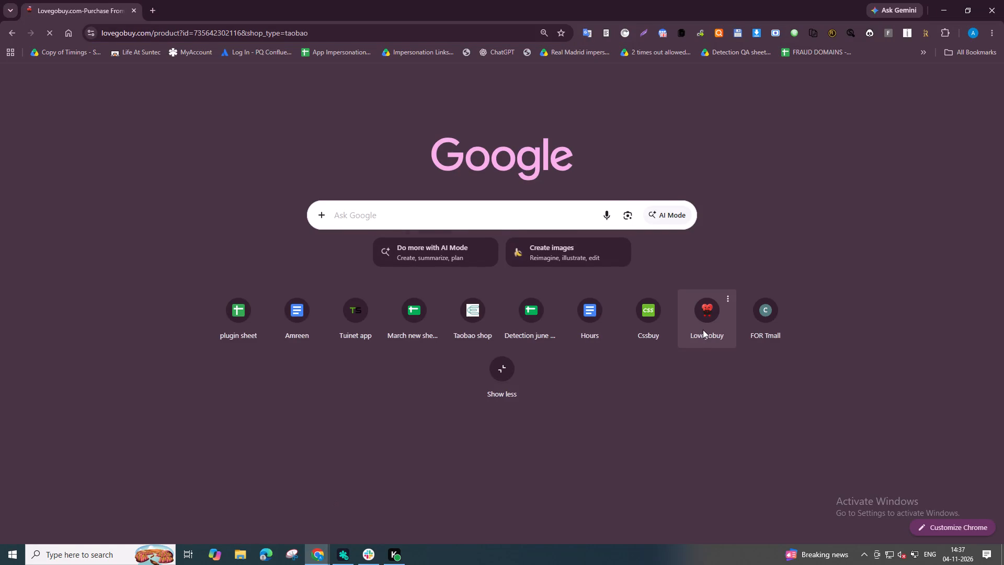
double_click(230, 28)
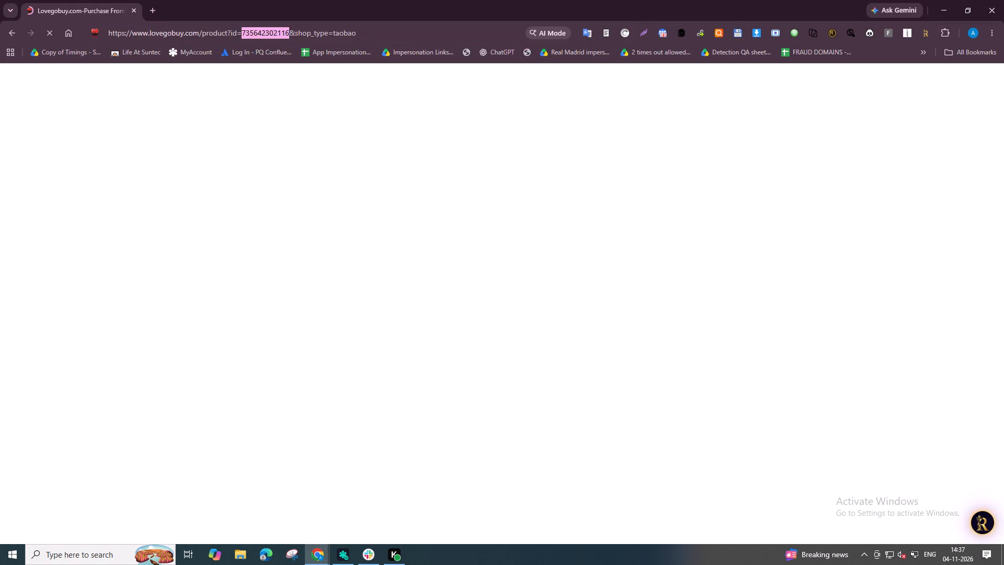
key(ctrl+v)
key(Return)
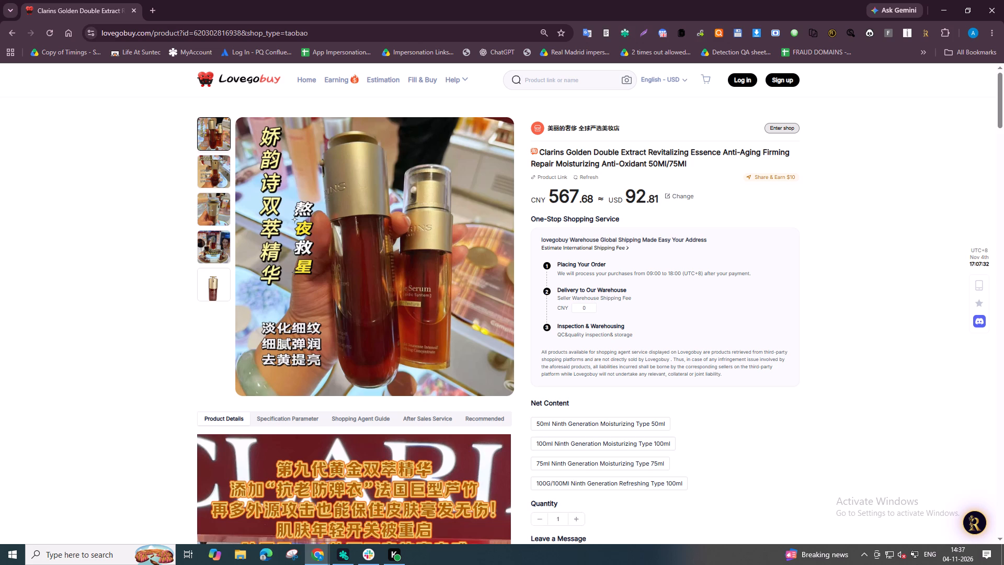
View the last gallery photo of the Clarins Double Serum listing and copy its original product link.
click(213, 286)
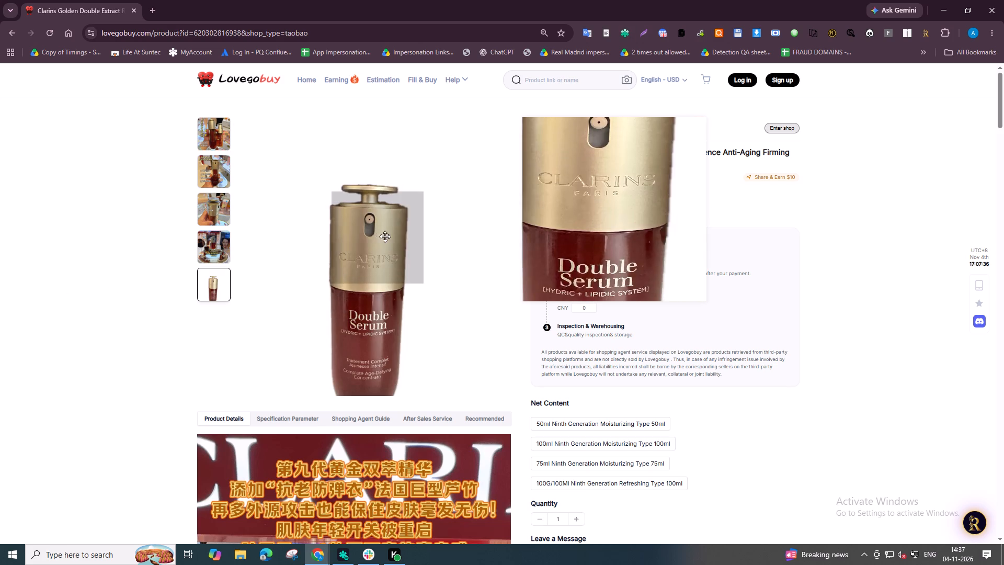
right_click(545, 175)
click(620, 281)
Switch to the RedPoints New Incident page and set the customer to Clarins Group.
key(alt+Tab)
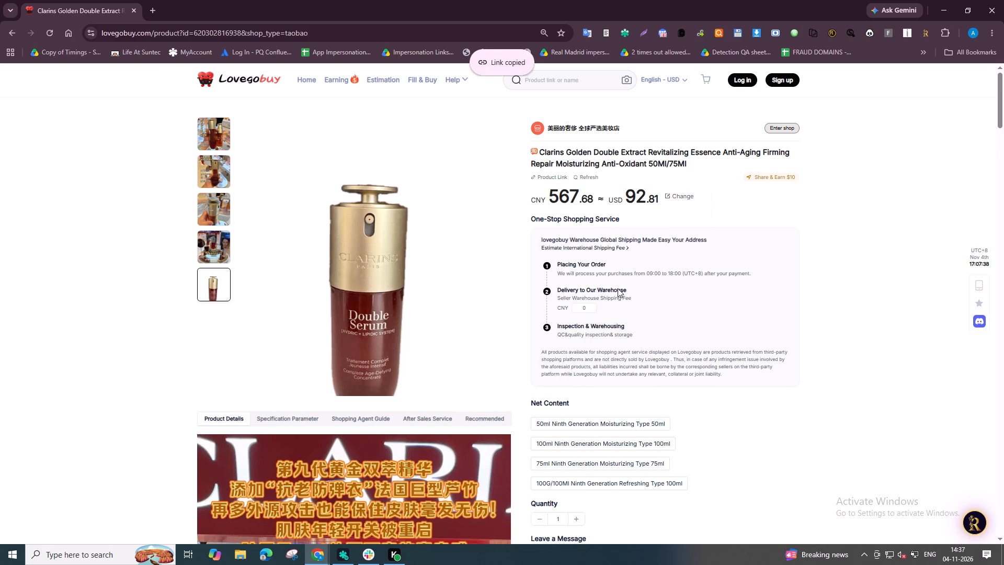
click(264, 0)
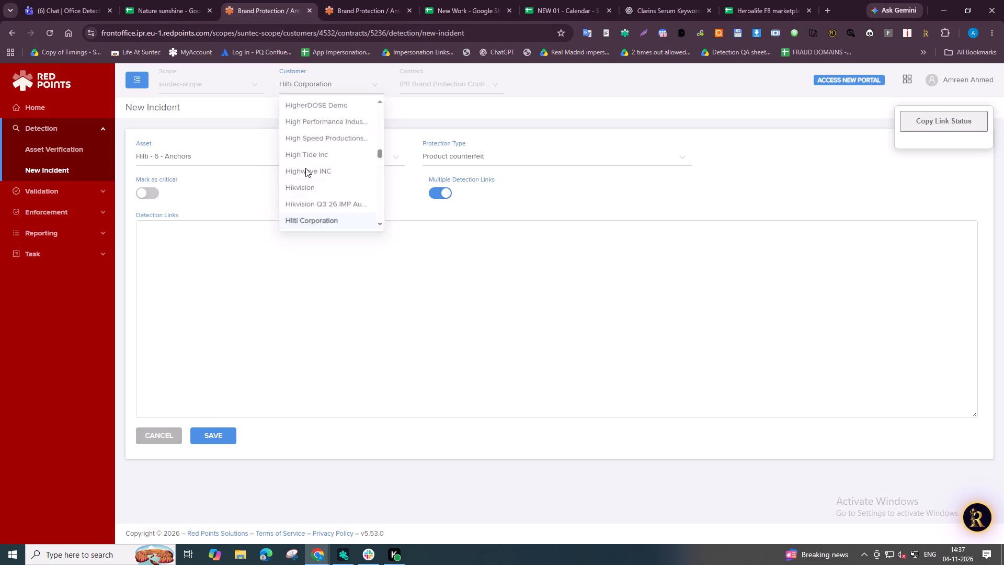
scroll(293, 306, down, 9)
click(330, 86)
key(c)
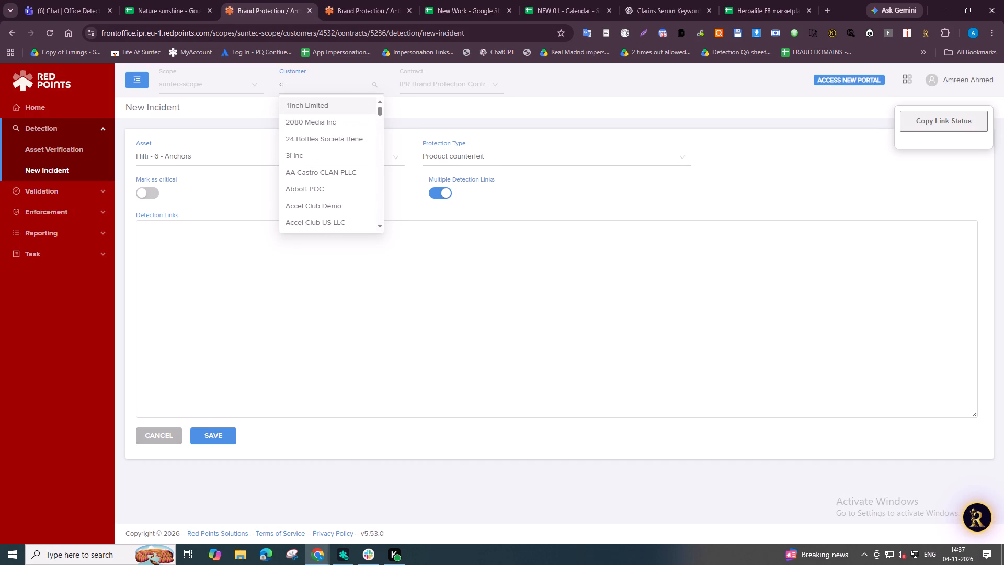
text(larins)
click(340, 100)
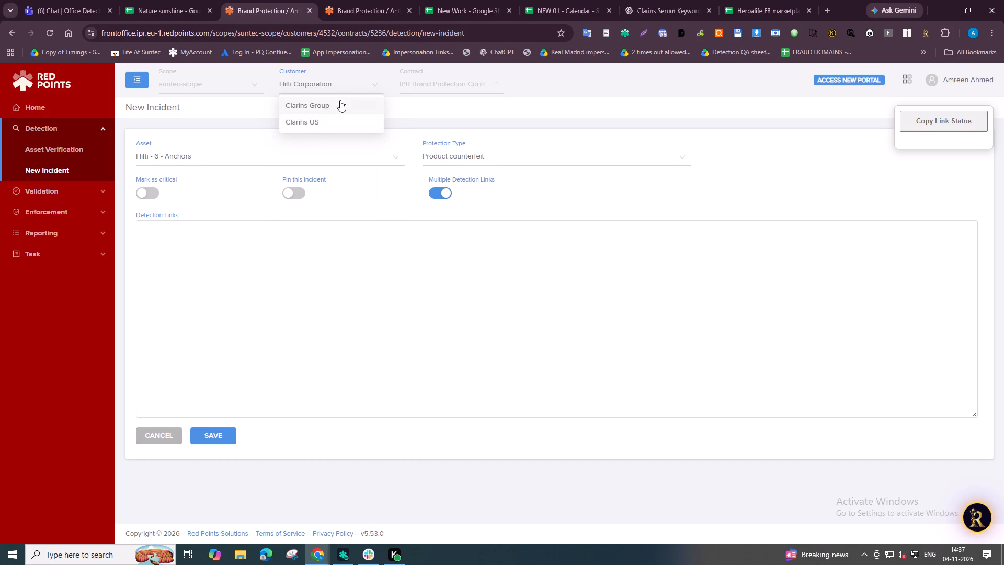
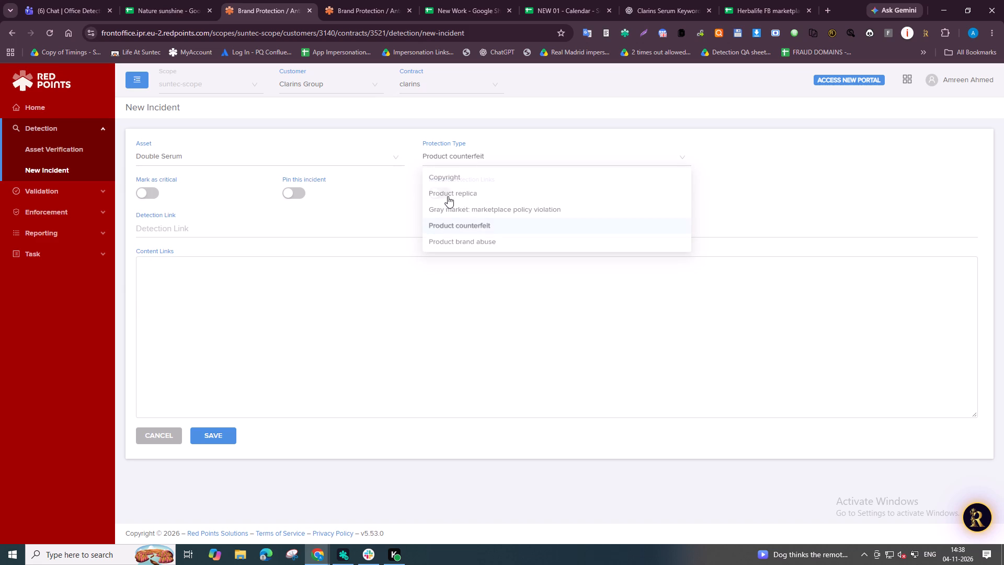
click(448, 196)
click(471, 286)
key(ctrl+v)
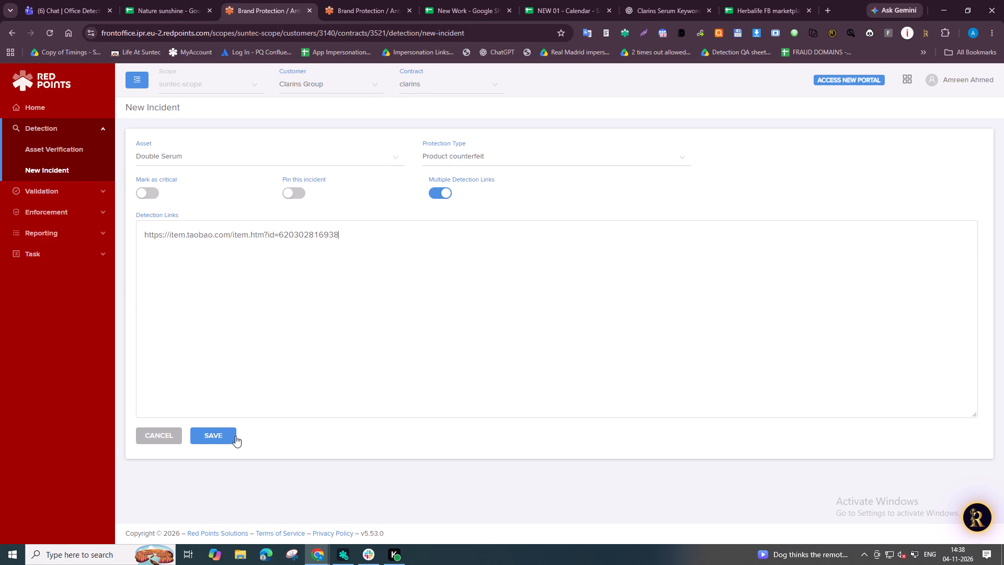
click(236, 435)
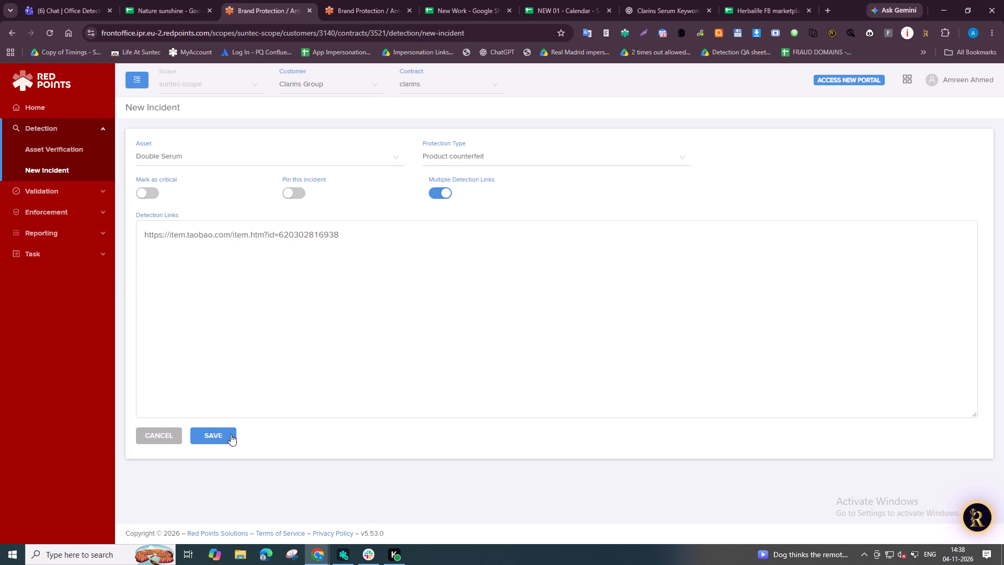
click(231, 434)
click(907, 40)
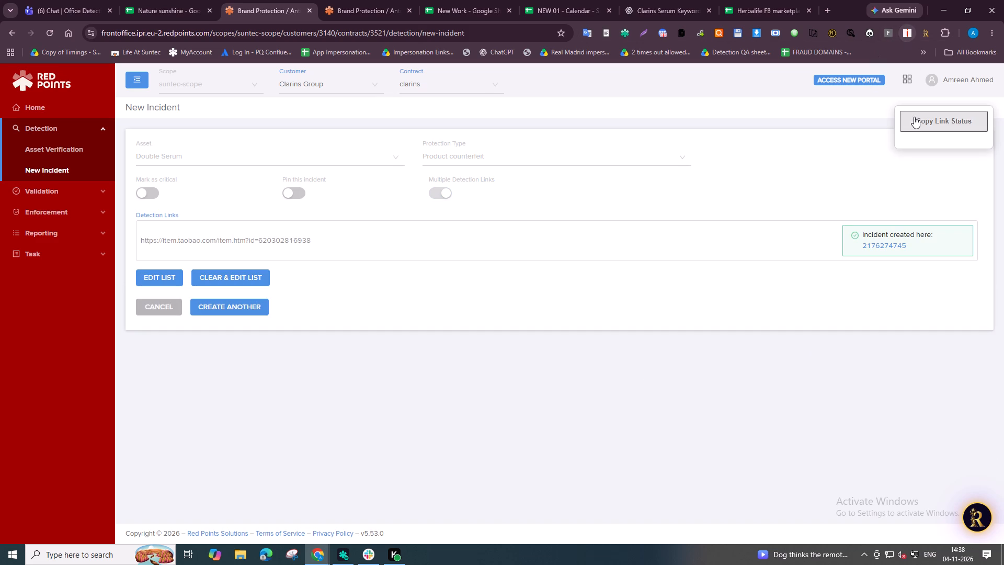
click(914, 117)
Clear the stray Taobao link from cell I29362 in the New Work spreadsheet.
click(492, 0)
key(Delete)
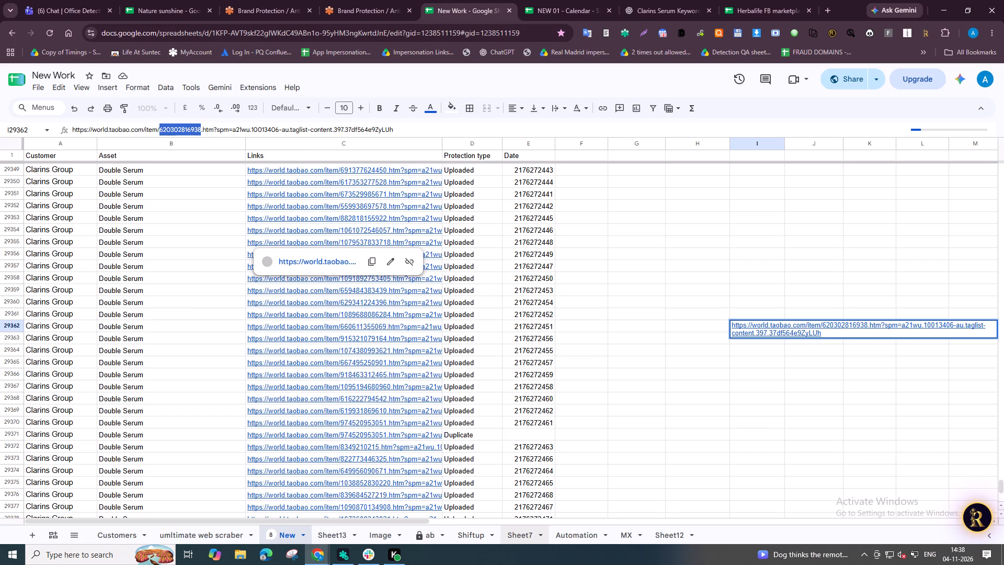
key(Return)
key(Up)
key(Delete)
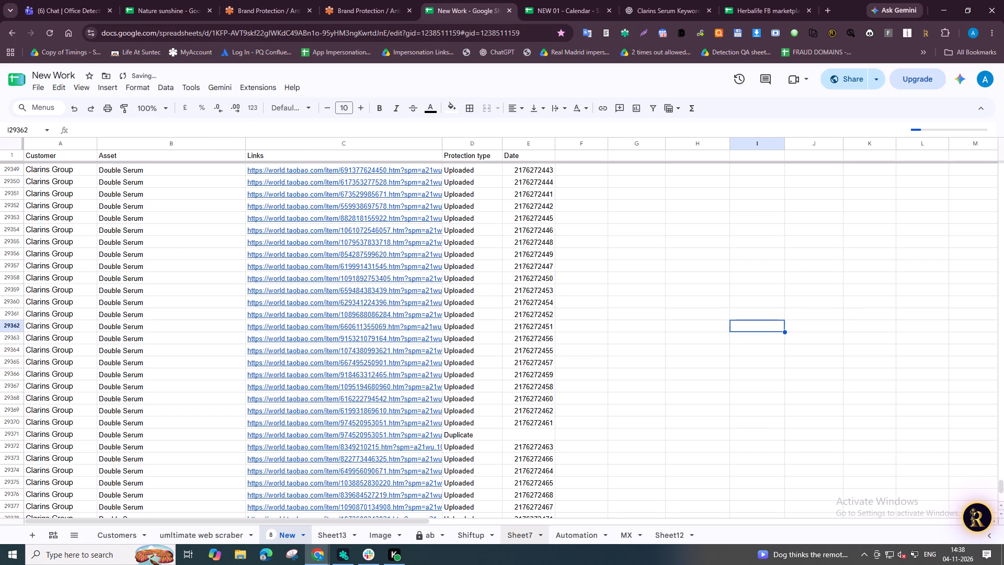
Insert one row above blank row 29391, between the Clarins Group and Herbalife MX entries.
scroll(385, 180, down, 10)
scroll(510, 324, up, 3)
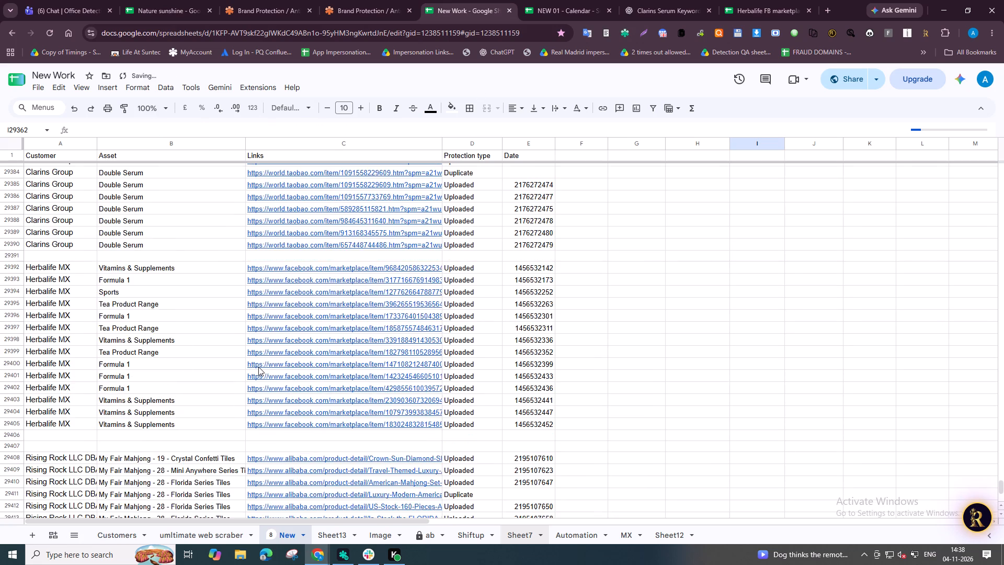
click(10, 308)
right_click(10, 307)
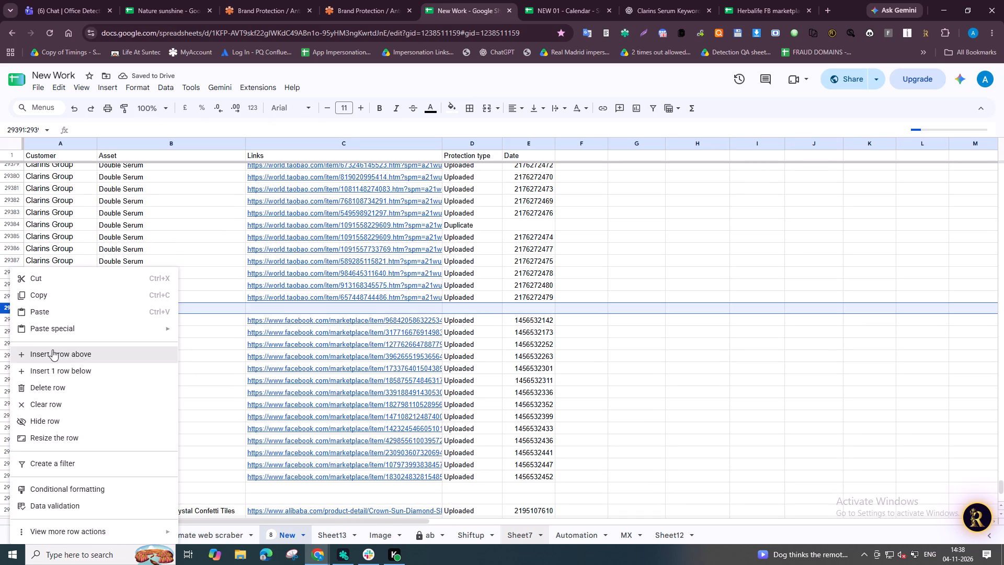
click(52, 349)
Paste the copied link status at H29383 and move its link, status and incident ID into row 29391, starting at column C.
click(667, 216)
key(ctrl+v)
key(Down)
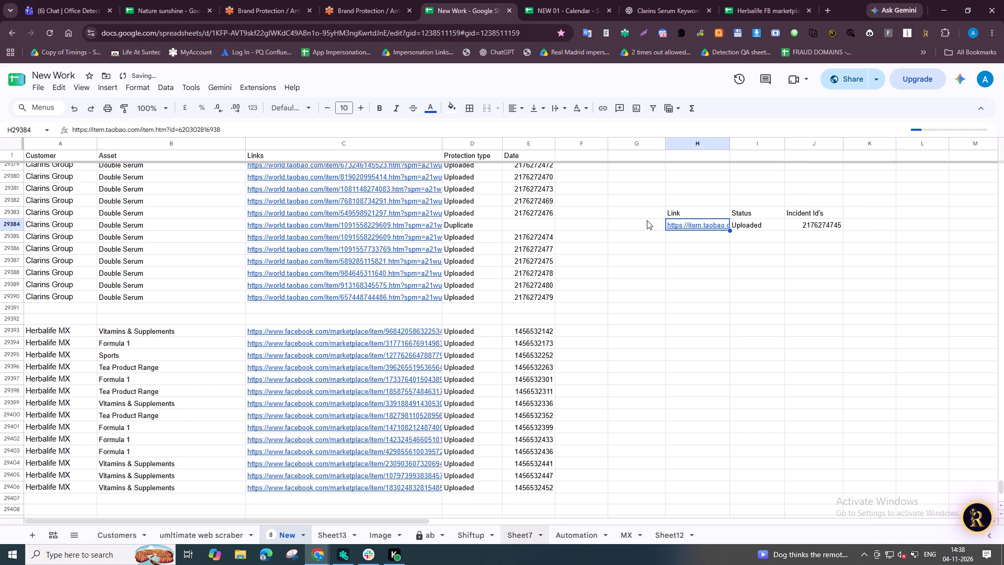
key(ctrl+shift+Right)
key(ctrl+x)
key(Left)
key(Left)
key(Left)
key(Left)
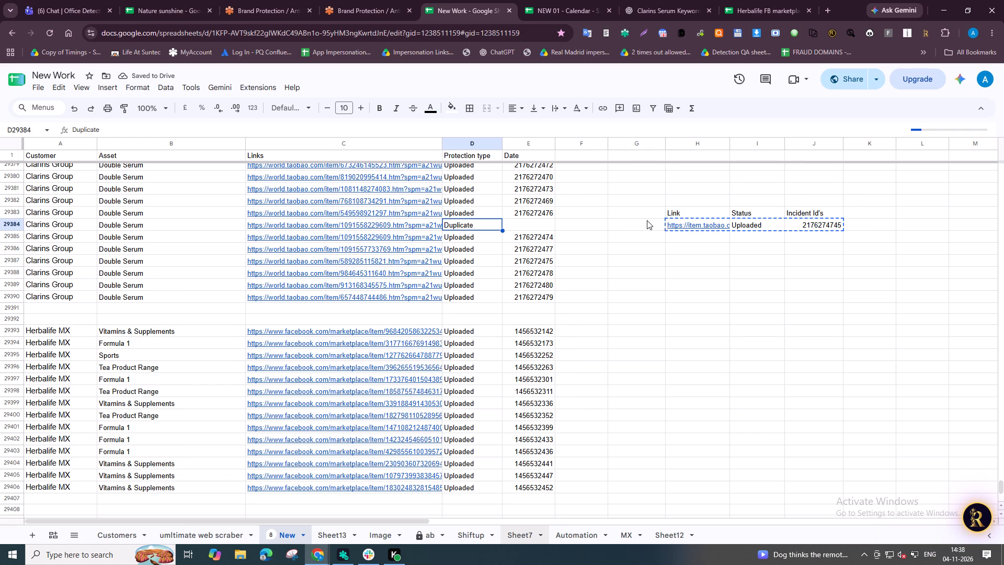
key(Left)
key(ctrl+Down)
key(Down)
key(ctrl+v)
Fill the customer Clarins Group and the asset Double Serum down into row 29391.
key(Left)
key(Left)
key(ctrl+d)
key(Right)
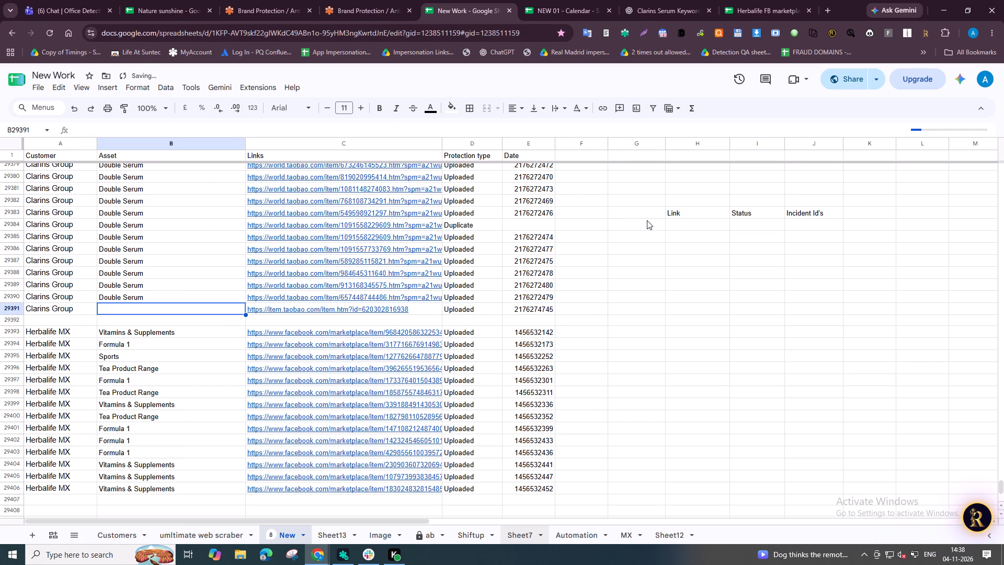
key(ctrl+d)
Delete the leftover Link, Status and Incident Id's headers from H29383 to J29383.
key(Right)
key(Right)
key(Right)
key(Right)
key(Right)
key(Right)
key(ctrl+Up)
key(ctrl+shift+Right)
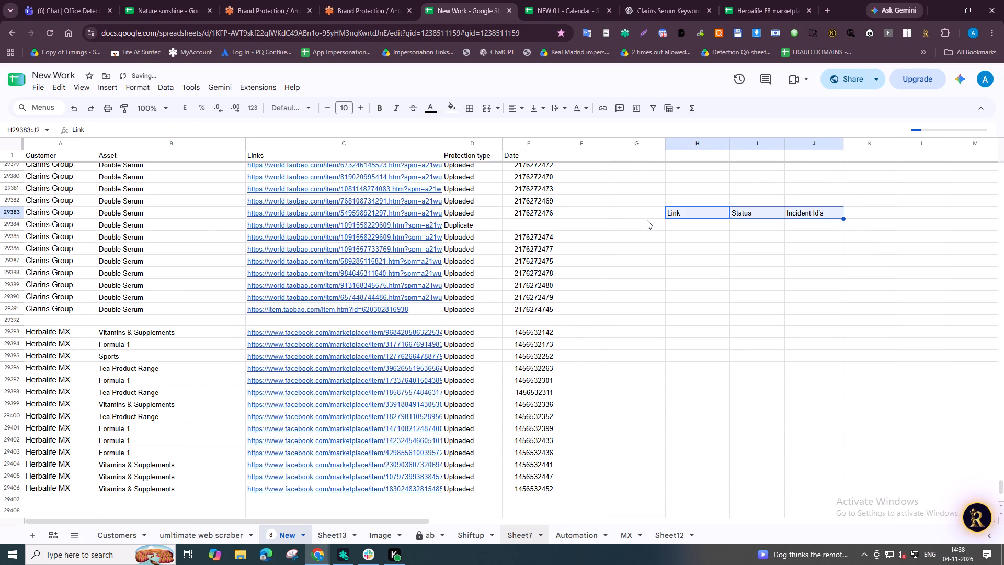
key(Delete)
Set both Clarins Group counts in the customer summary, columns I and J, to 53.
key(ctrl+Up)
key(ctrl+Up)
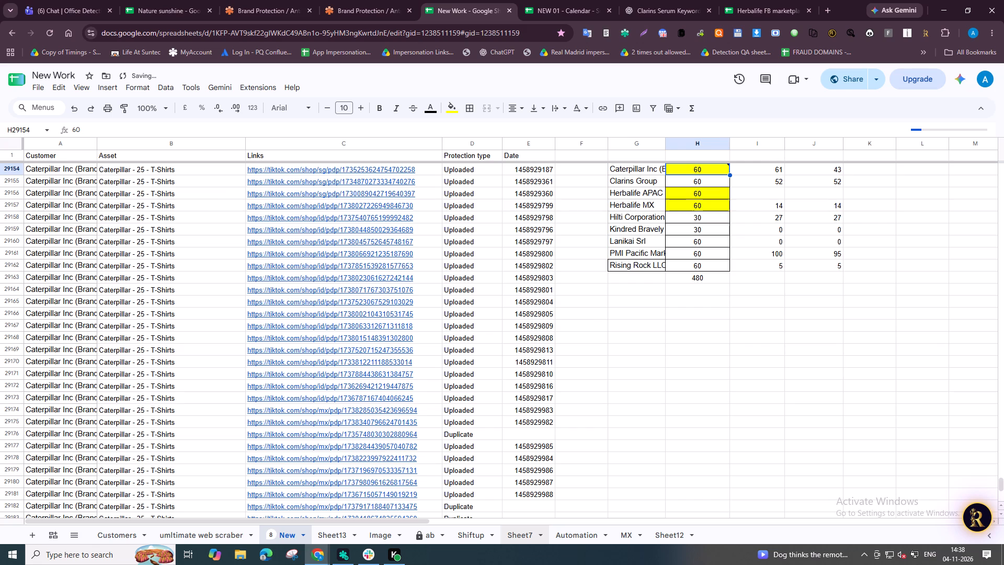
key(Down)
key(Right)
text(53)
key(Right)
text(53)
key(Up)
Check the sum of the customer summary's column J counts, from Caterpillar to Rising Rock.
key(Up)
key(Down)
key(ctrl+shift+Down)
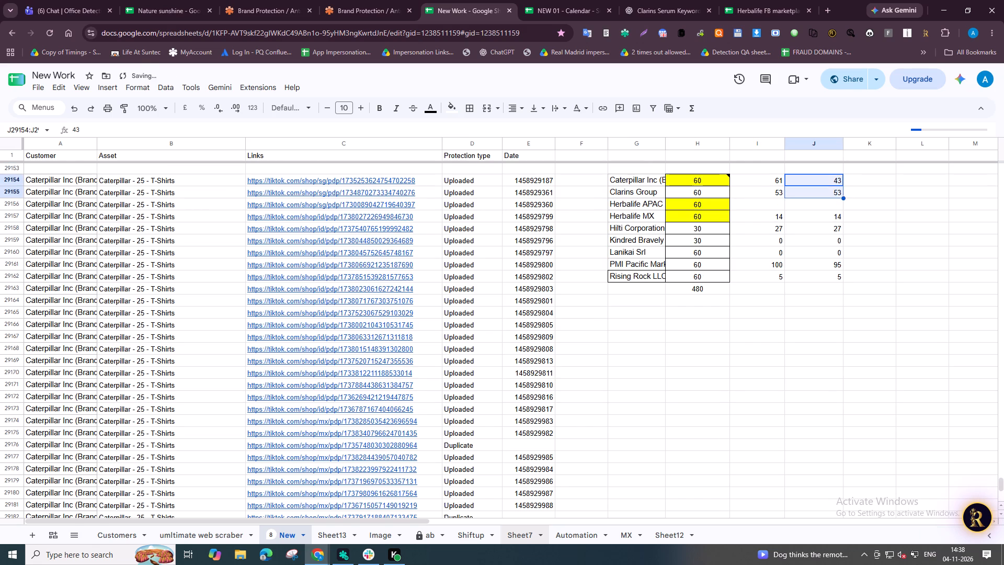
key(ctrl+shift+Down)
key(ctrl+shift+Down)
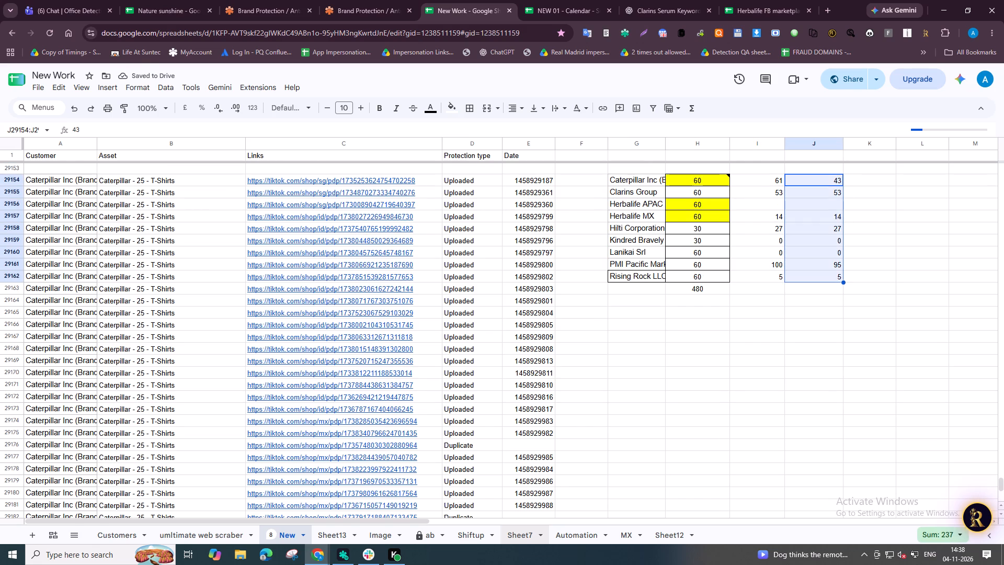
click(651, 439)
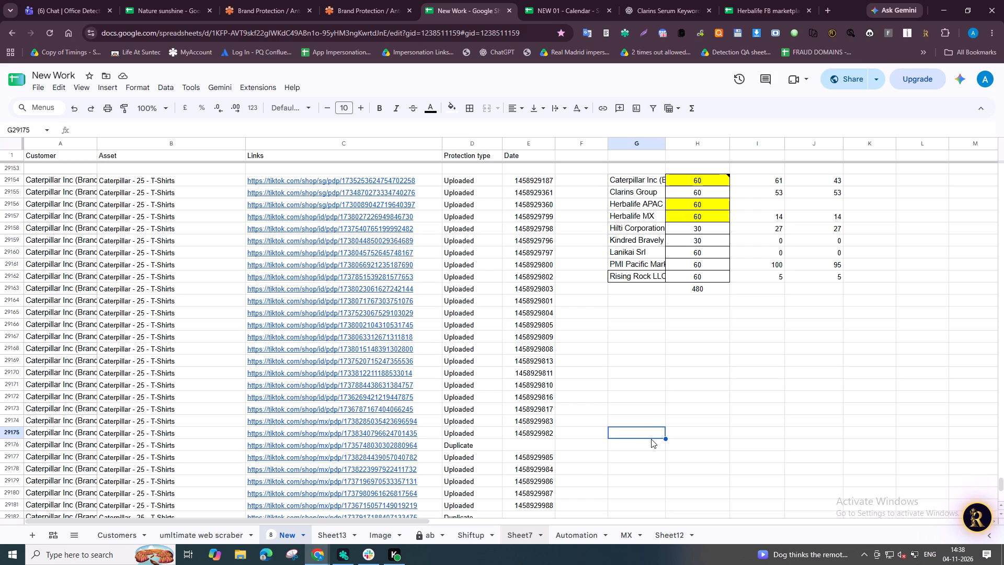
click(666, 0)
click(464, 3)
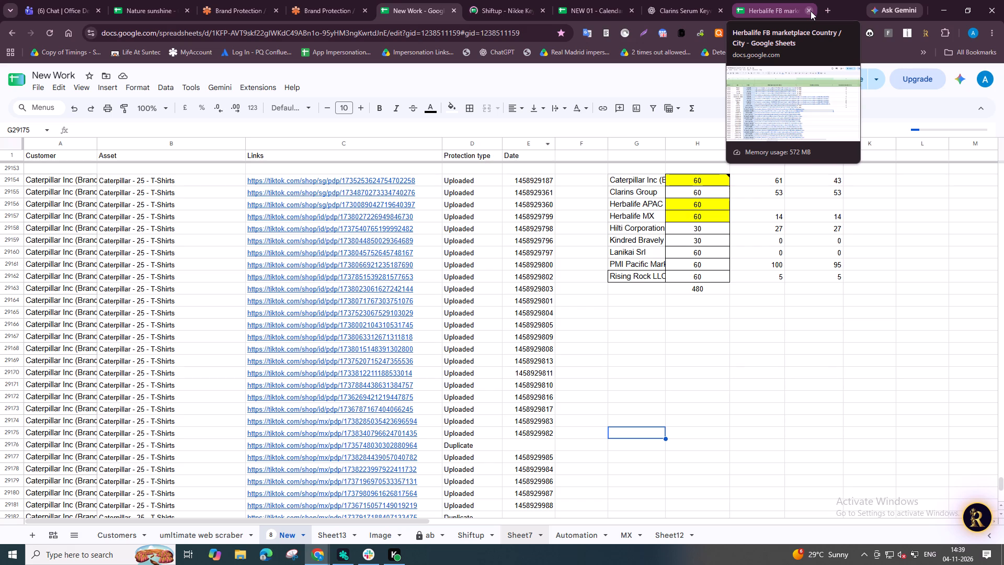
click(811, 11)
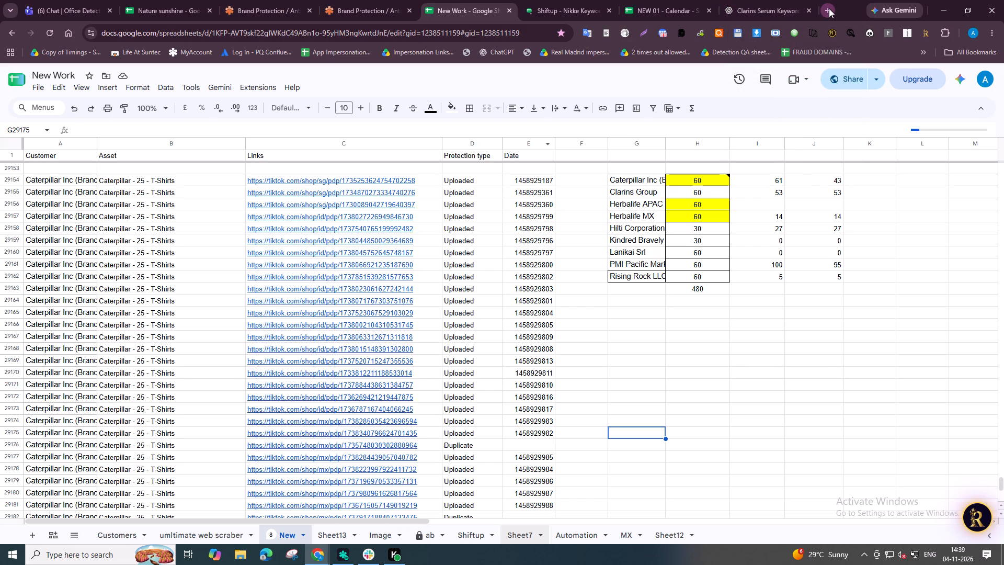
Open a new blank browser tab.
click(829, 8)
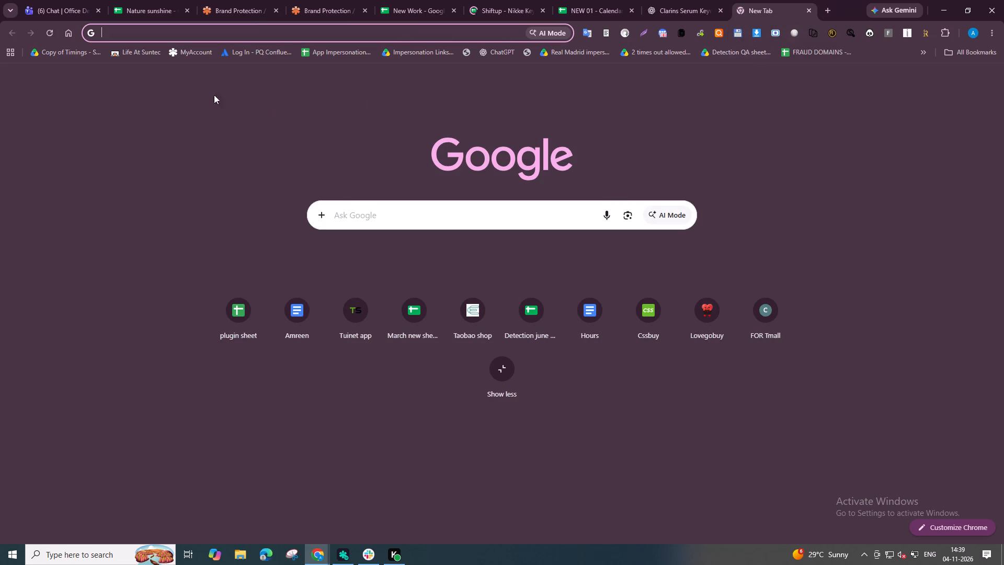